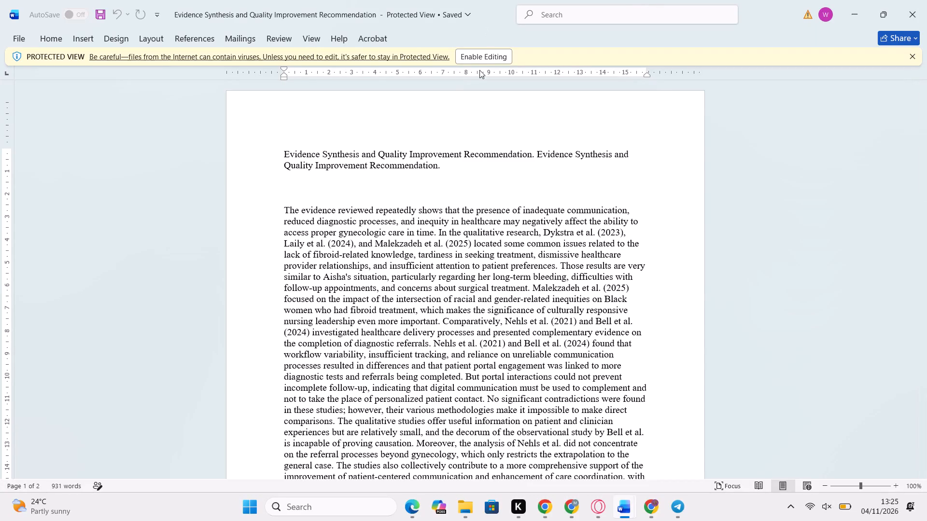
Enable editing of the Evidence Synthesis and Quality Improvement Recommendation document, which is open in Protected View.
{"action": "left_click", "coordinate": [478, 59]}
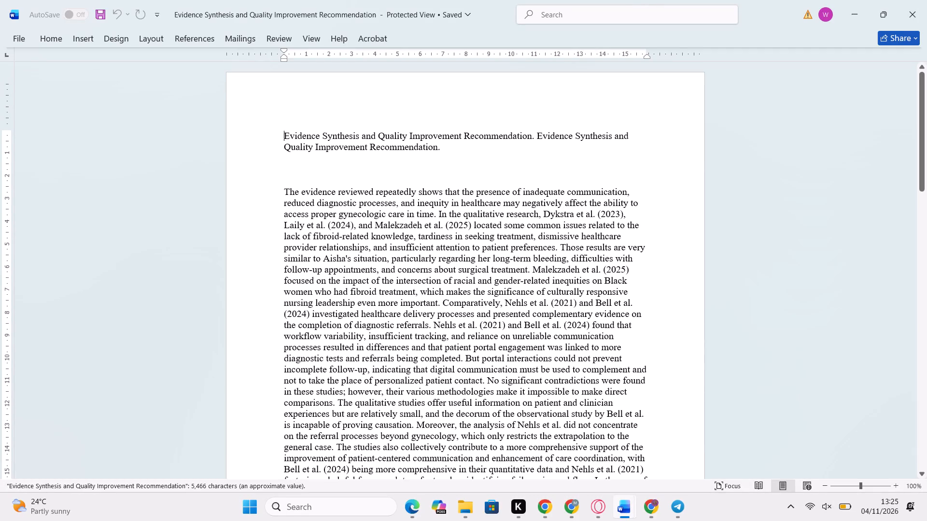
Delete two blank lines between the title and the first body paragraph, leaving a single blank line.
{"action": "left_click", "coordinate": [295, 180]}
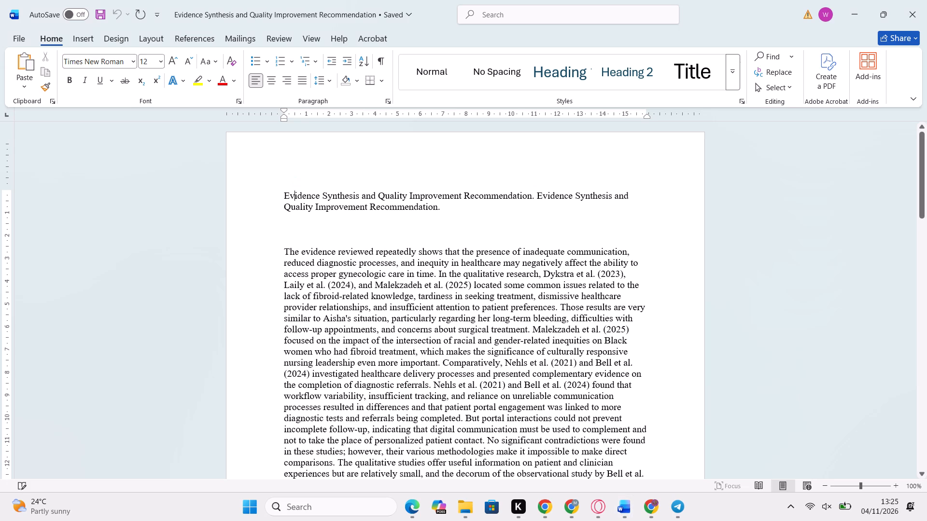
{"action": "left_click", "coordinate": [289, 234]}
{"action": "key", "text": "BackSpace"}
{"action": "key", "text": "BackSpace"}
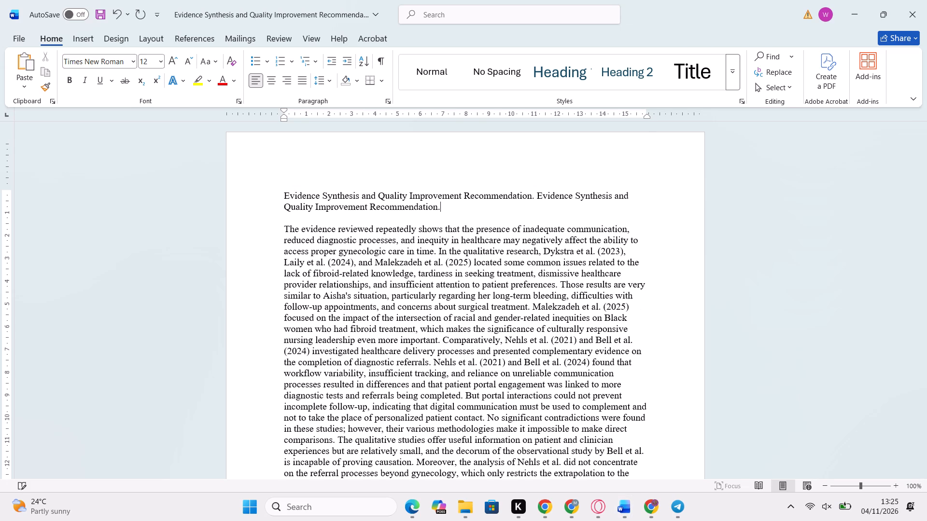
Select the entire document text and copy it to the clipboard.
{"action": "scroll", "coordinate": [289, 234], "scroll_direction": "down", "scroll_amount": 4}
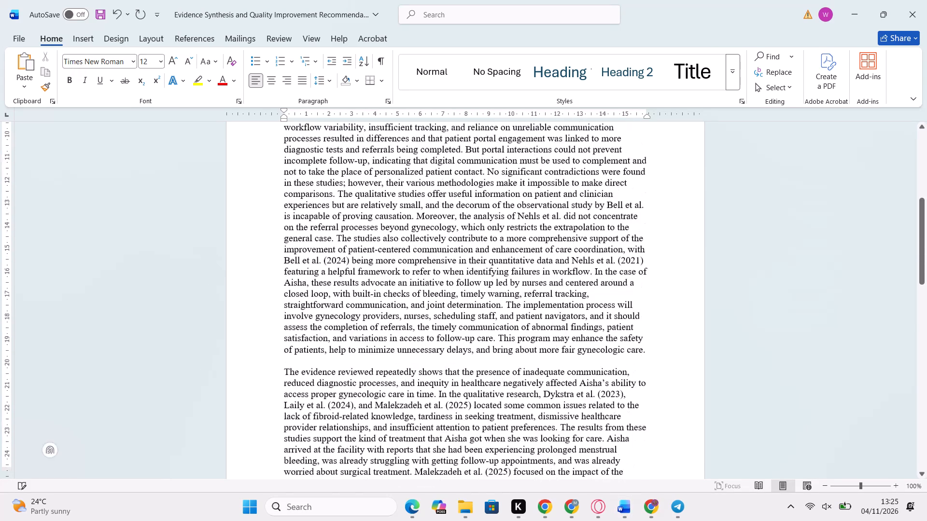
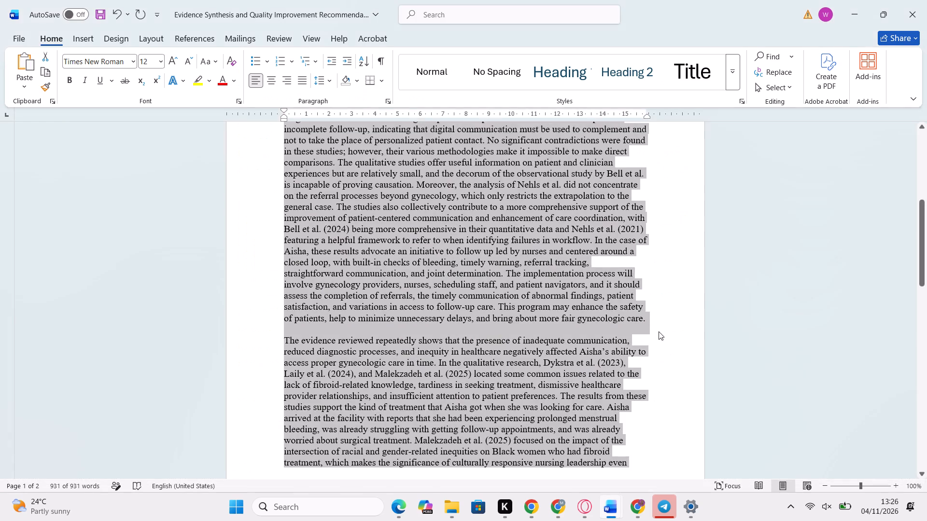
{"action": "scroll", "coordinate": [659, 331], "scroll_direction": "up", "scroll_amount": 3}
{"action": "scroll", "coordinate": [656, 378], "scroll_direction": "up", "scroll_amount": 4}
{"action": "scroll", "coordinate": [642, 371], "scroll_direction": "down", "scroll_amount": 2}
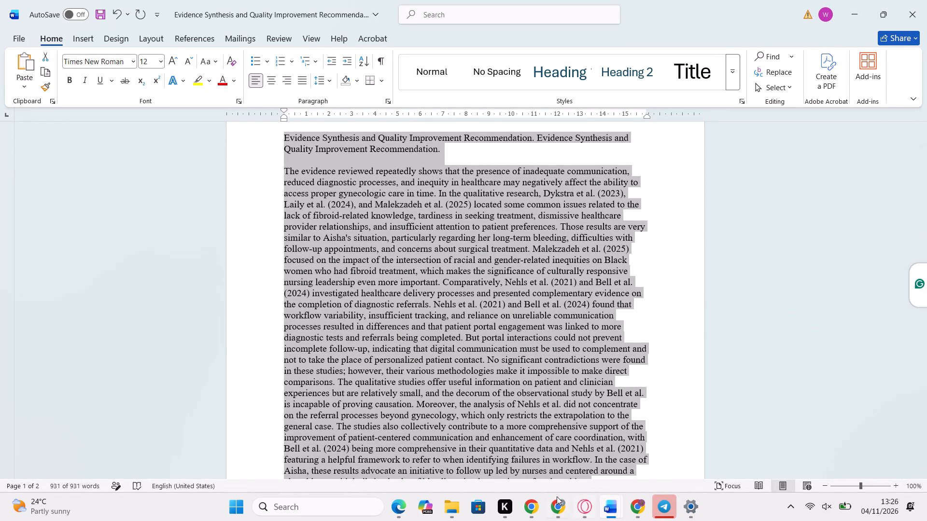
{"action": "left_click", "coordinate": [875, 15]}
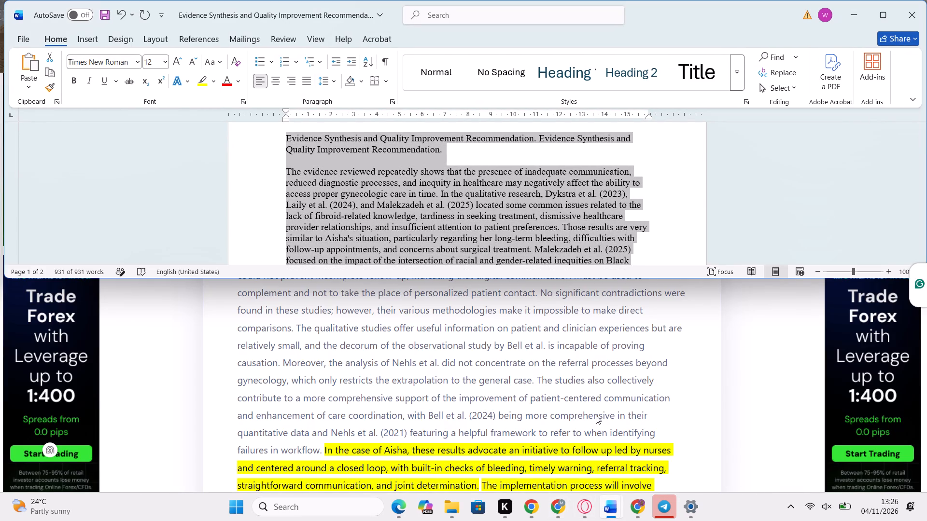
Highlight in yellow the first body paragraph's sentence from "Nehls et al. (2021) and Bell et al. (2024) found" to "referrals being completed.".
{"action": "scroll", "coordinate": [520, 452], "scroll_direction": "up", "scroll_amount": 4}
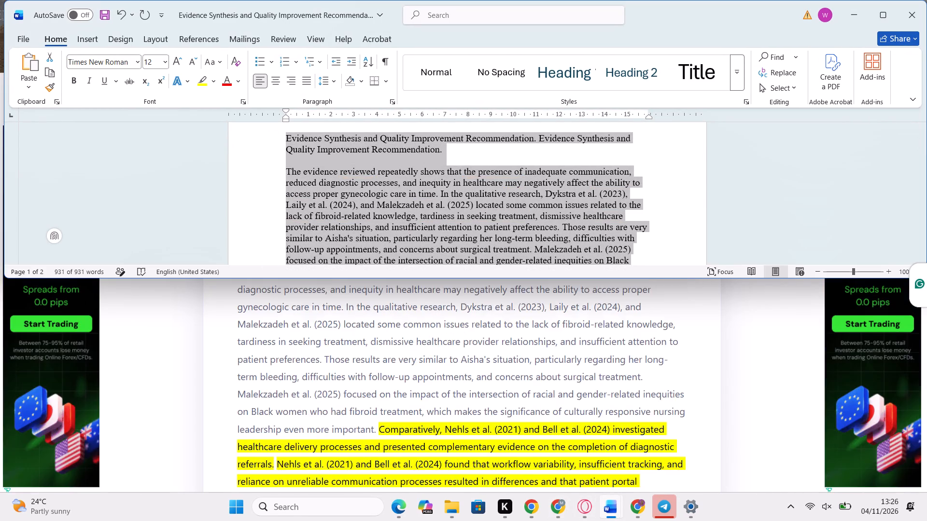
{"action": "scroll", "coordinate": [499, 413], "scroll_direction": "up", "scroll_amount": 5}
{"action": "scroll", "coordinate": [499, 413], "scroll_direction": "down", "scroll_amount": 7}
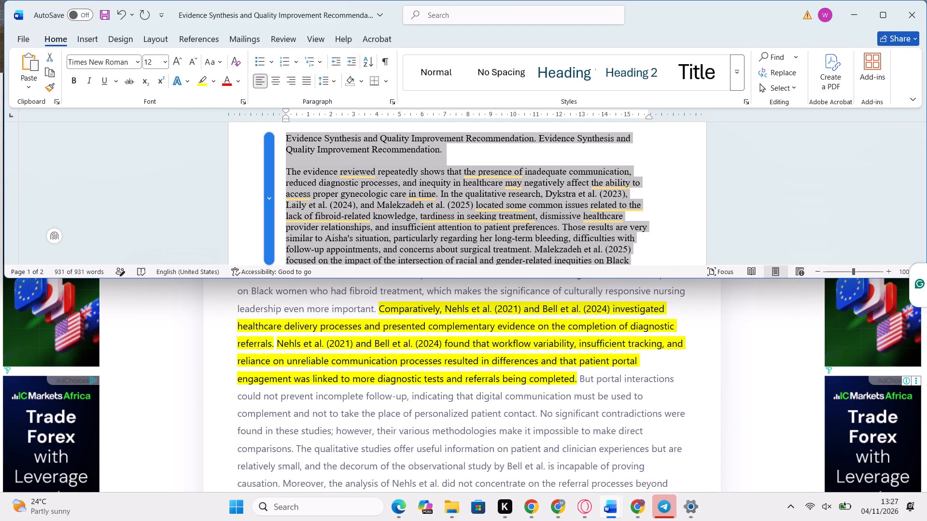
{"action": "scroll", "coordinate": [478, 220], "scroll_direction": "up", "scroll_amount": 8}
{"action": "scroll", "coordinate": [478, 220], "scroll_direction": "down", "scroll_amount": 2}
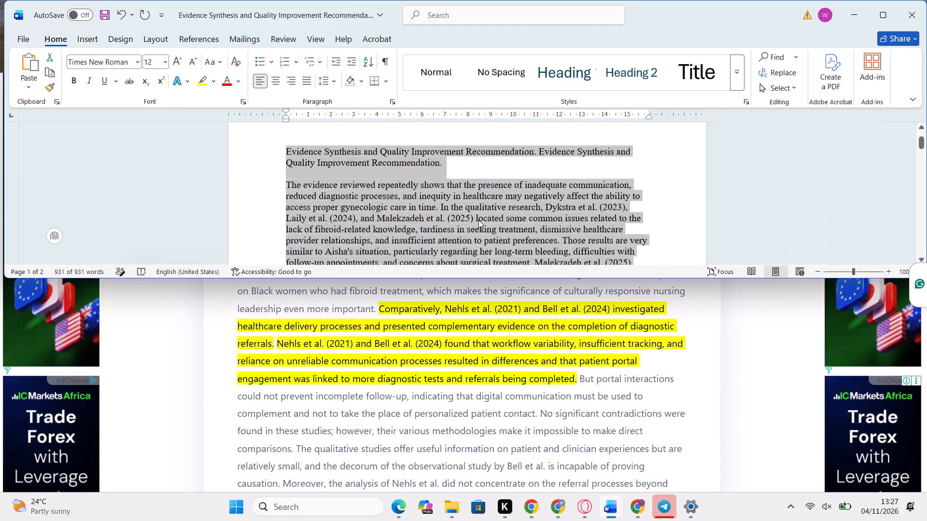
{"action": "scroll", "coordinate": [478, 220], "scroll_direction": "down", "scroll_amount": 3}
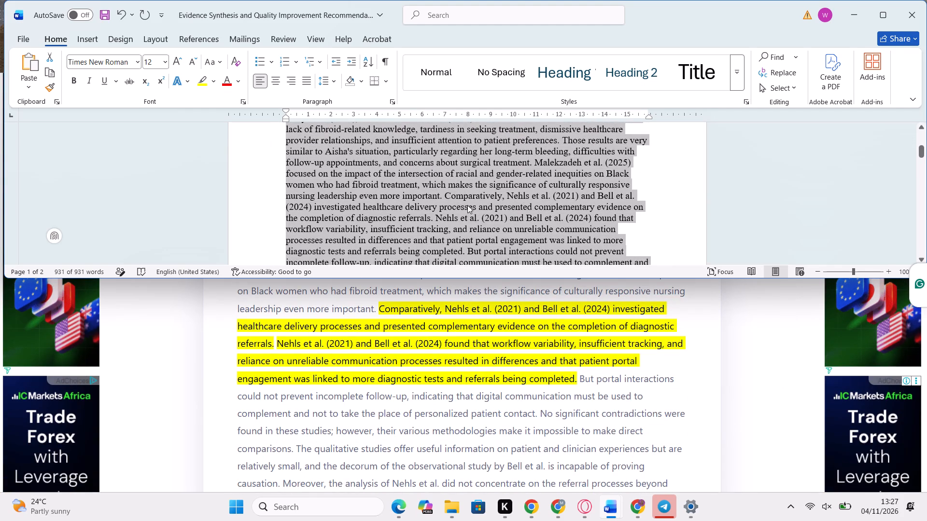
{"action": "left_click", "coordinate": [460, 201]}
{"action": "scroll", "coordinate": [492, 203], "scroll_direction": "down", "scroll_amount": 1}
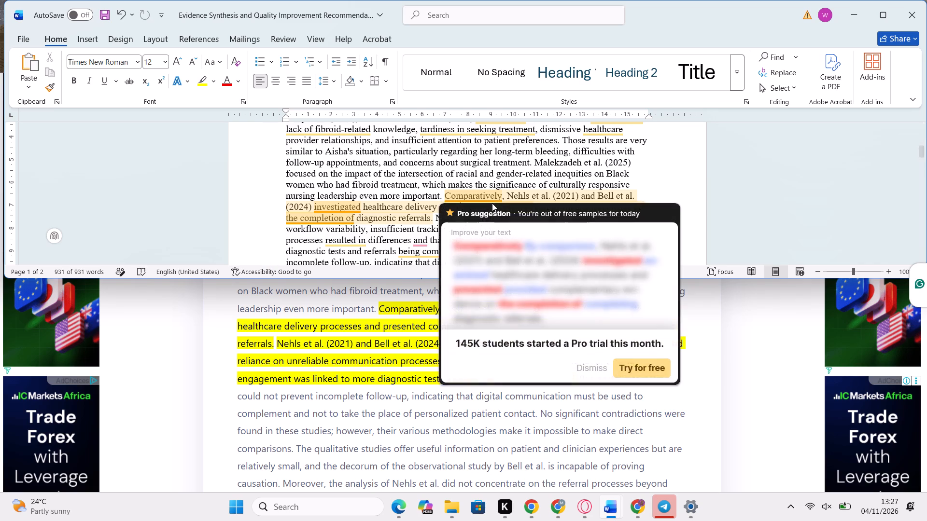
{"action": "scroll", "coordinate": [492, 203], "scroll_direction": "down", "scroll_amount": 1}
{"action": "left_click", "coordinate": [238, 219]}
{"action": "scroll", "coordinate": [275, 213], "scroll_direction": "down", "scroll_amount": 2}
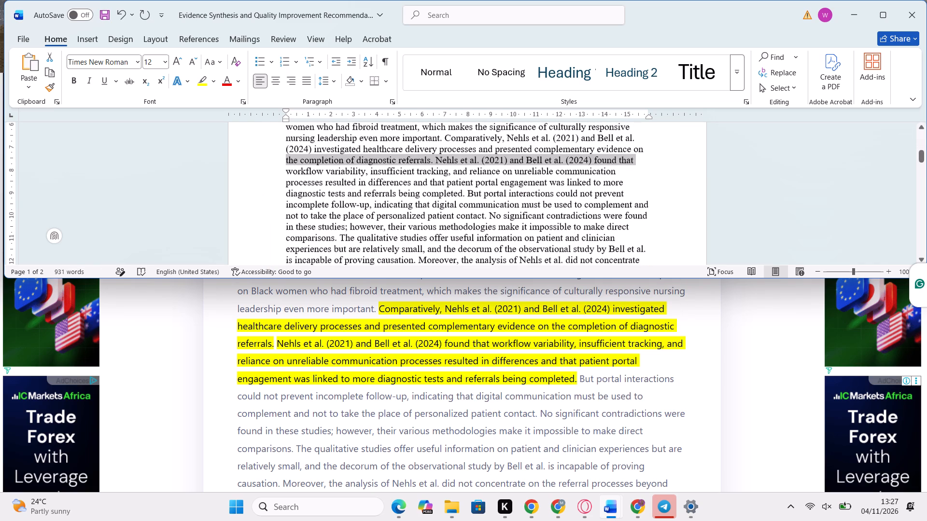
{"action": "left_click", "coordinate": [449, 191]}
{"action": "left_click_drag", "start_coordinate": [465, 194], "coordinate": [441, 159]}
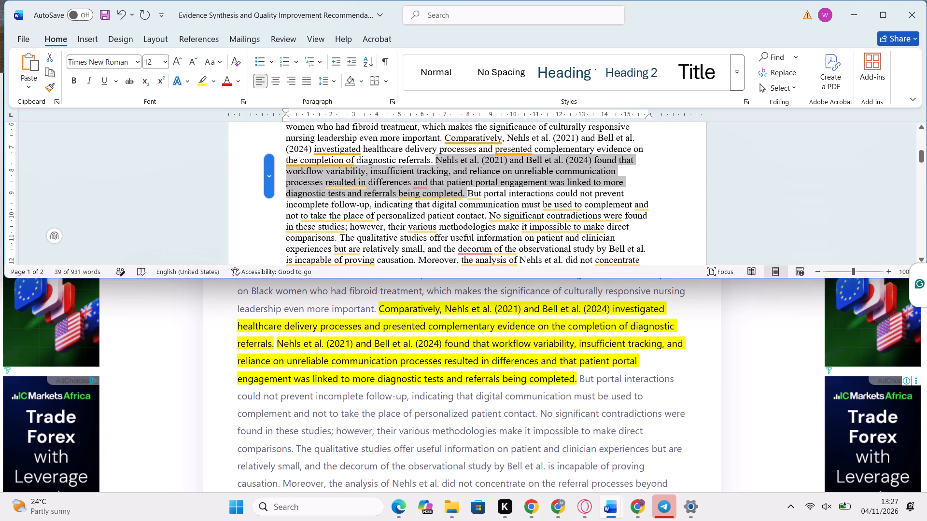
{"action": "left_click", "coordinate": [199, 78]}
{"action": "left_click", "coordinate": [550, 160]}
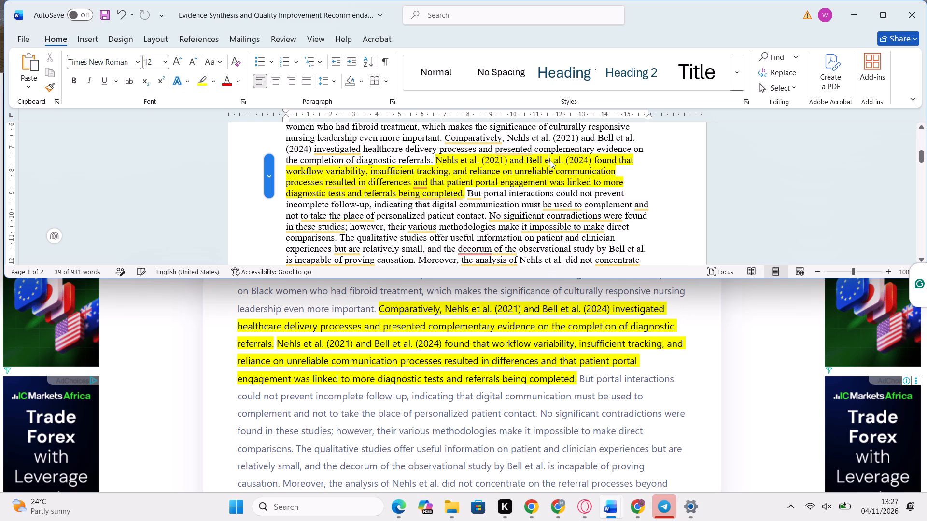
Highlight in yellow the preceding sentence, from "Comparatively, Nehls et al. (2021)" to "completion of diagnostic referrals.".
{"action": "scroll", "coordinate": [546, 429], "scroll_direction": "down", "scroll_amount": 3}
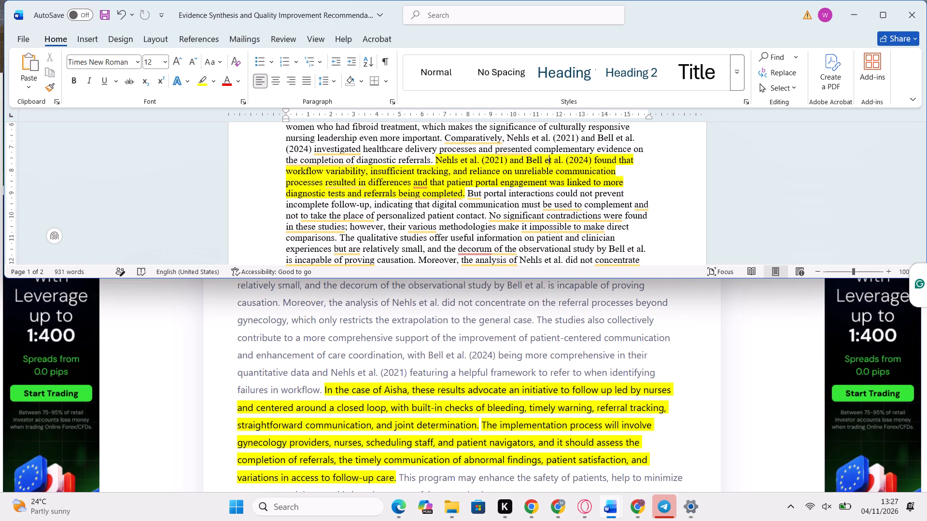
{"action": "left_click", "coordinate": [470, 144]}
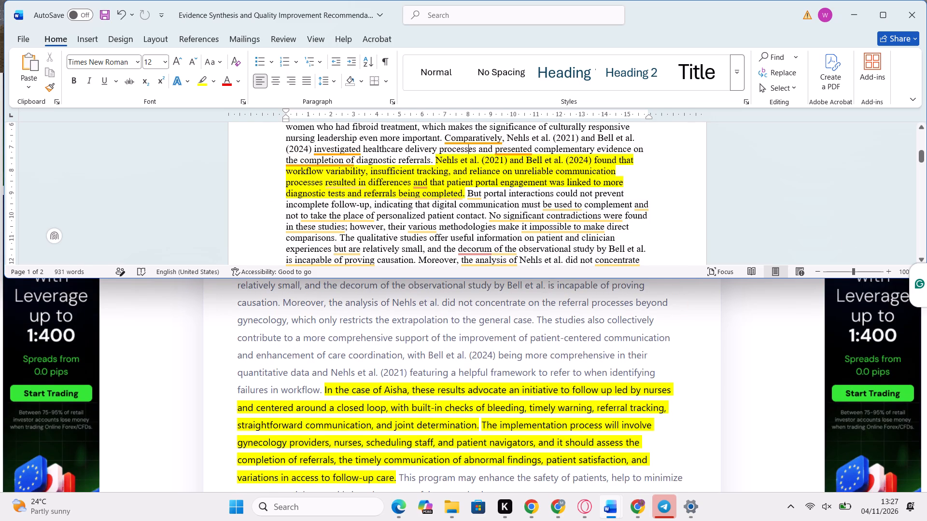
{"action": "left_click_drag", "start_coordinate": [436, 161], "coordinate": [447, 140]}
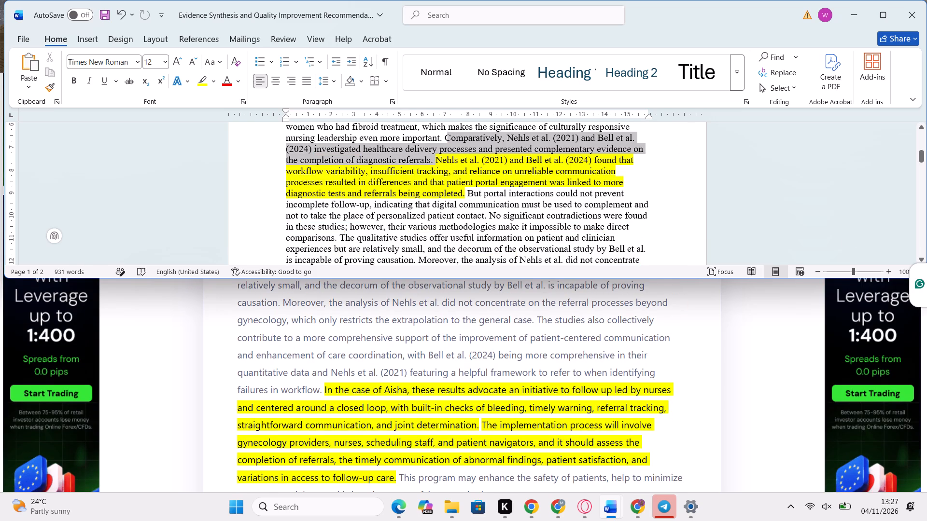
{"action": "left_click_drag", "start_coordinate": [447, 140], "coordinate": [445, 142]}
{"action": "left_click", "coordinate": [199, 75]}
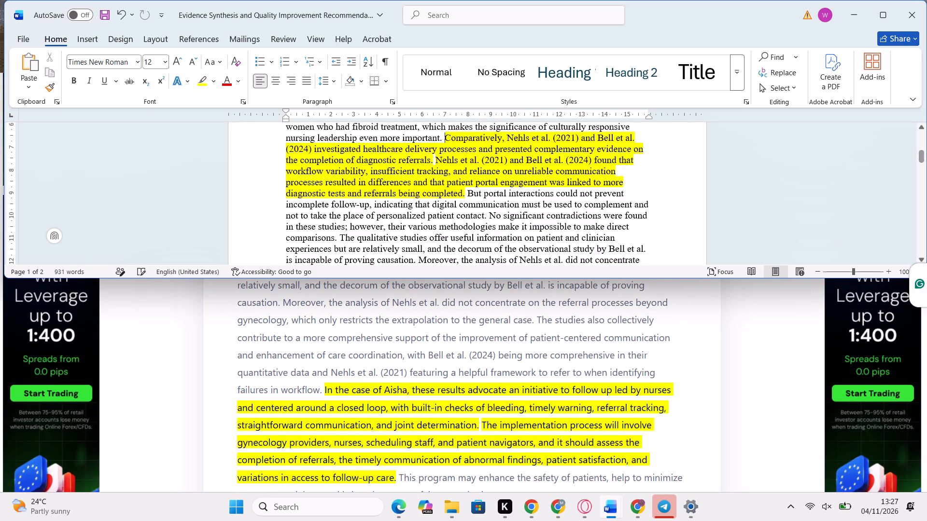
Highlight in yellow the two sentences from "In the case of Aisha" to "access to follow-up care" near the first body paragraph's end.
{"action": "scroll", "coordinate": [464, 419], "scroll_direction": "down", "scroll_amount": 2}
{"action": "scroll", "coordinate": [463, 415], "scroll_direction": "up", "scroll_amount": 1}
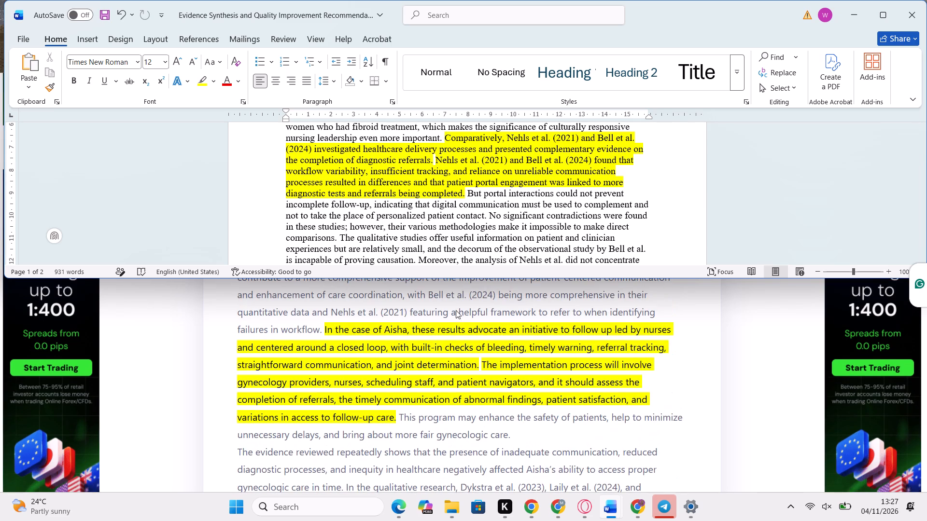
{"action": "scroll", "coordinate": [475, 198], "scroll_direction": "down", "scroll_amount": 3}
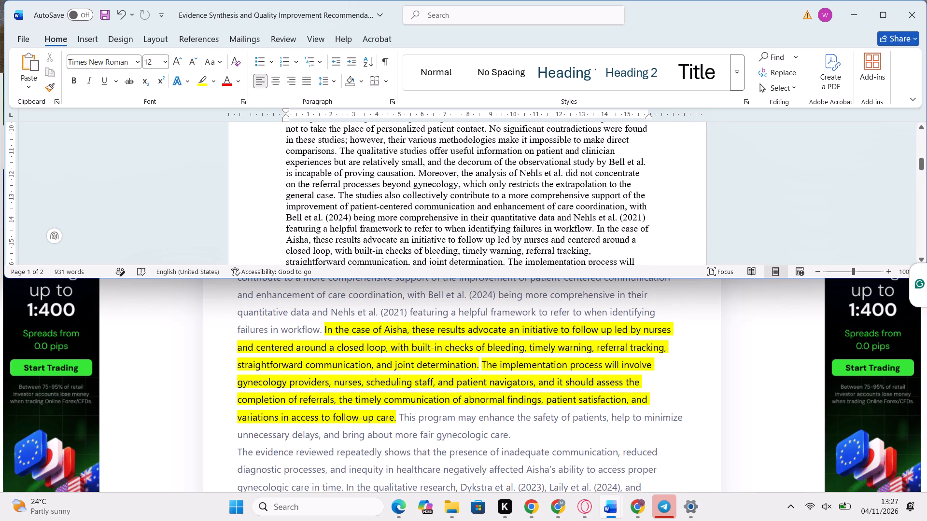
{"action": "scroll", "coordinate": [488, 199], "scroll_direction": "down", "scroll_amount": 2}
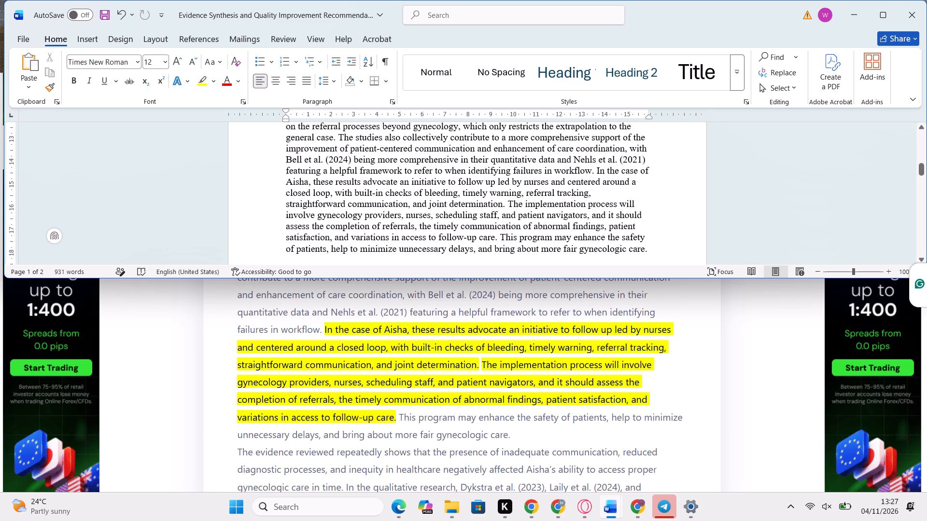
{"action": "left_click_drag", "start_coordinate": [597, 172], "coordinate": [605, 196]}
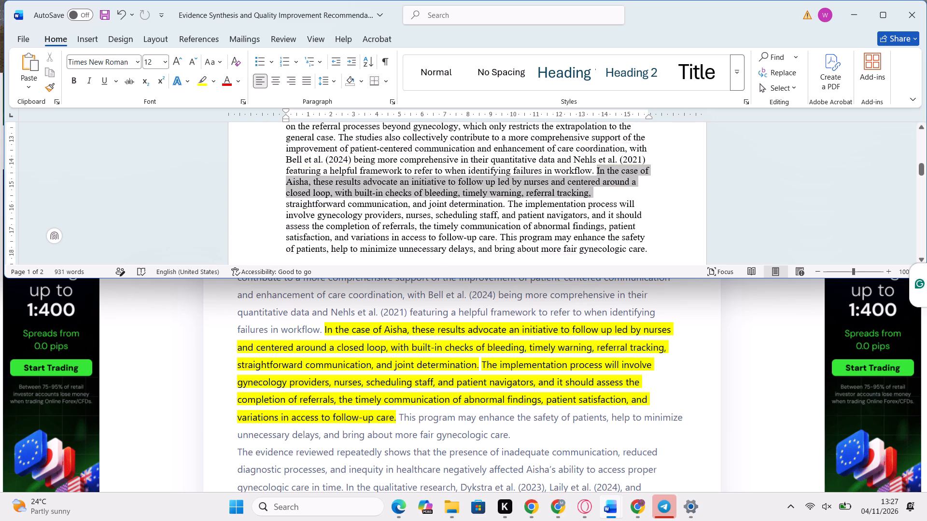
{"action": "left_click_drag", "start_coordinate": [605, 196], "coordinate": [492, 236]}
{"action": "left_click", "coordinate": [202, 80]}
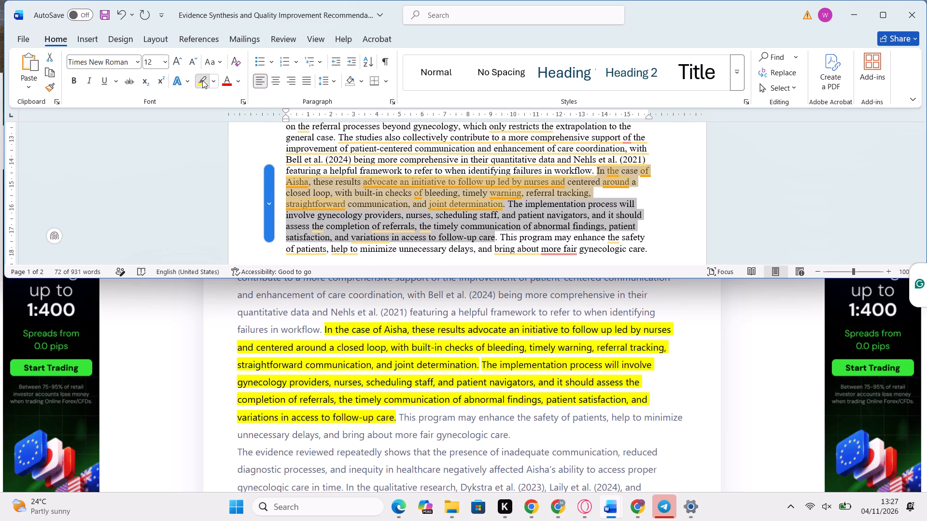
Highlight in yellow the second body paragraph's sentence from "Nehls et al. (2021) and Bell et al. (2024) found" to "referrals being completed".
{"action": "left_click", "coordinate": [674, 178]}
{"action": "scroll", "coordinate": [555, 242], "scroll_direction": "down", "scroll_amount": 2}
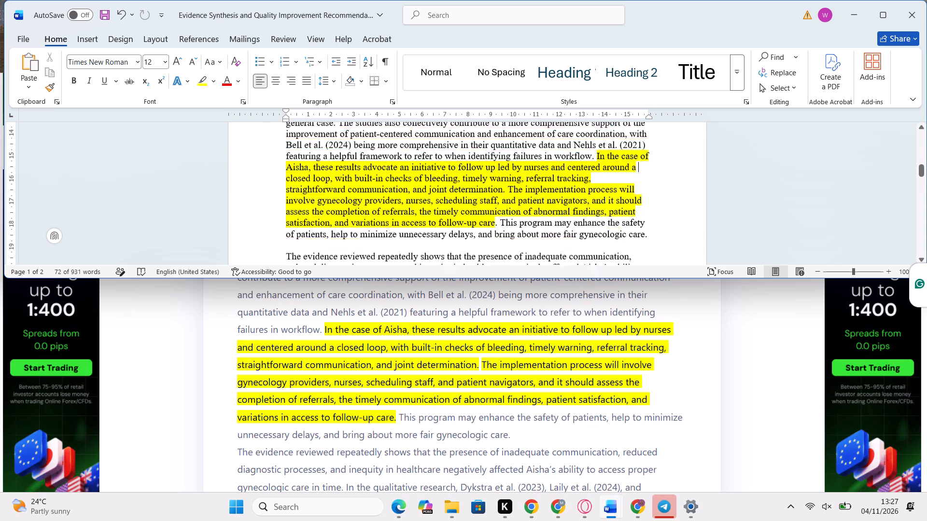
{"action": "scroll", "coordinate": [554, 242], "scroll_direction": "down", "scroll_amount": 3}
{"action": "scroll", "coordinate": [542, 371], "scroll_direction": "down", "scroll_amount": 6}
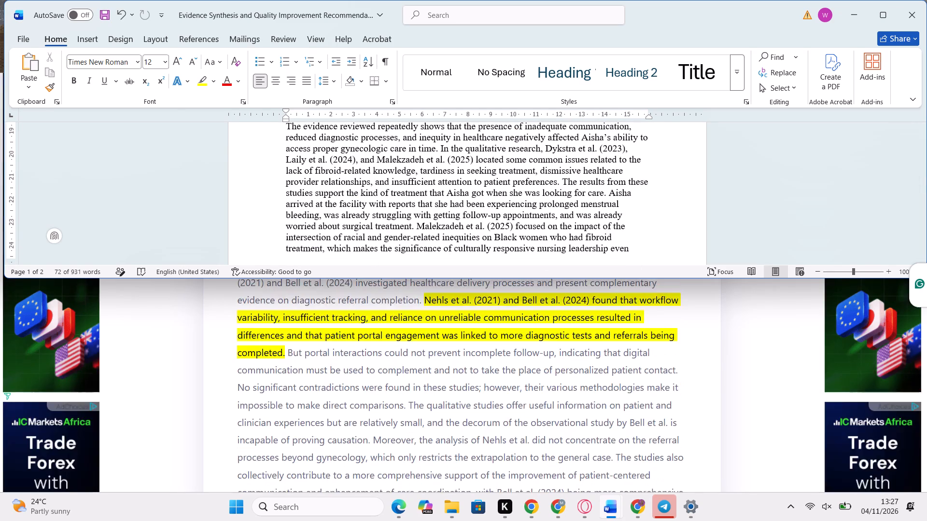
{"action": "scroll", "coordinate": [541, 370], "scroll_direction": "up", "scroll_amount": 1}
{"action": "scroll", "coordinate": [518, 198], "scroll_direction": "down", "scroll_amount": 6}
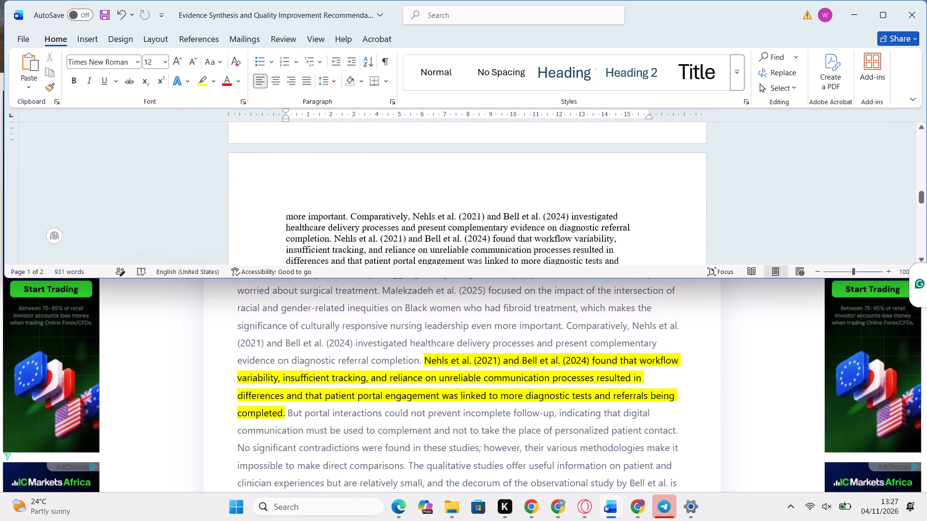
{"action": "scroll", "coordinate": [519, 198], "scroll_direction": "down", "scroll_amount": 2}
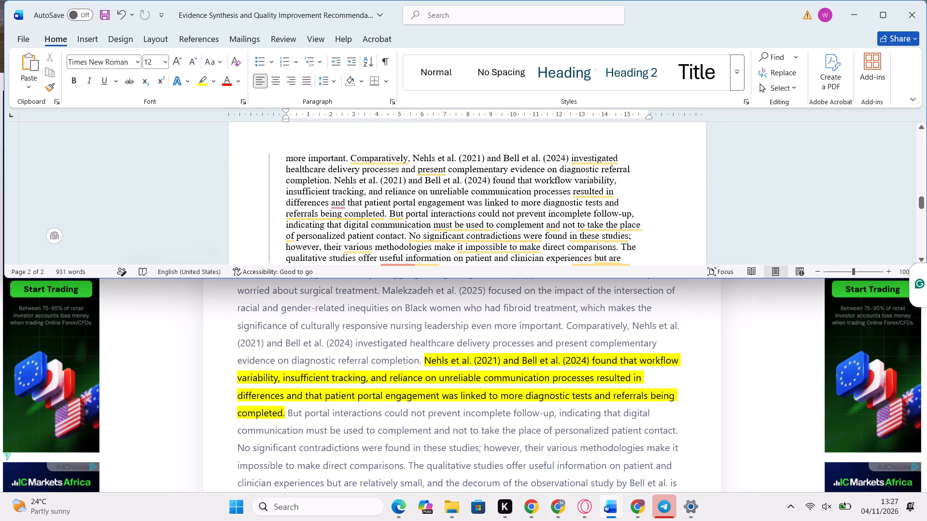
{"action": "left_click_drag", "start_coordinate": [412, 159], "coordinate": [415, 169]}
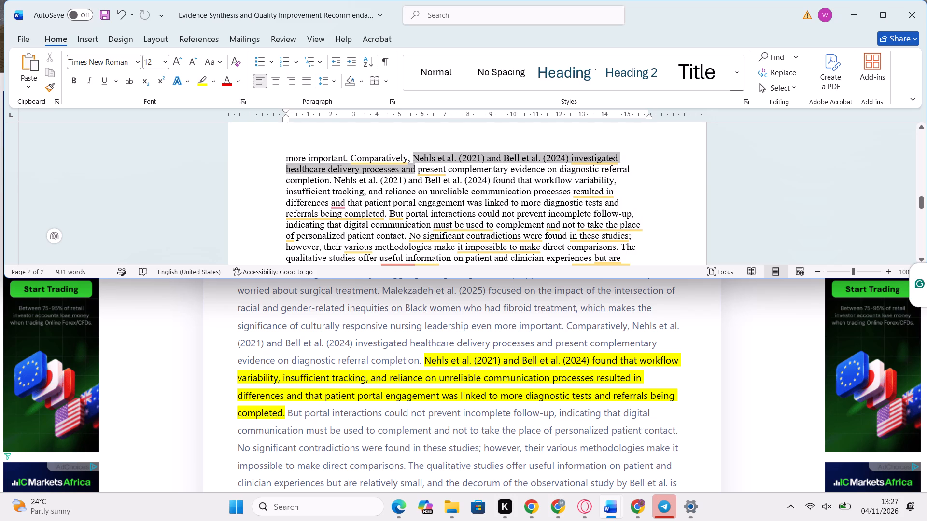
{"action": "left_click_drag", "start_coordinate": [415, 169], "coordinate": [336, 187]}
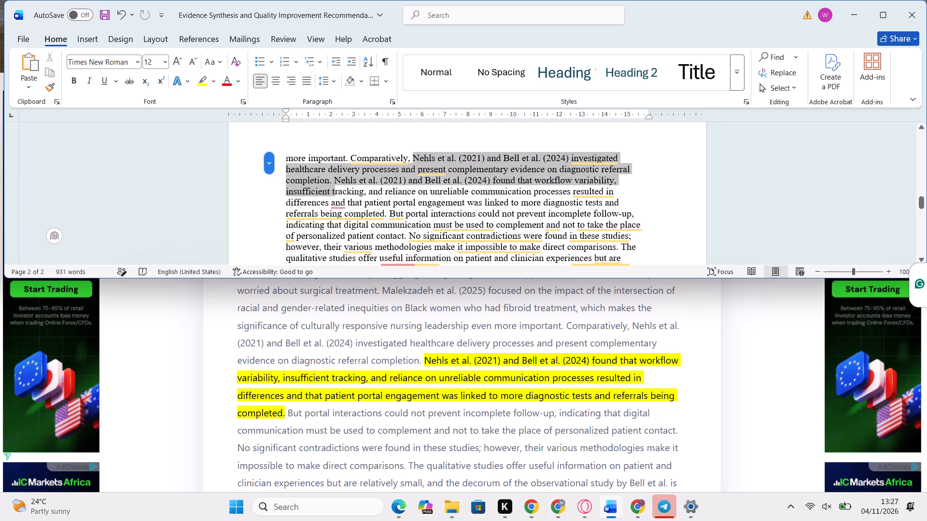
{"action": "left_click_drag", "start_coordinate": [336, 187], "coordinate": [332, 183]}
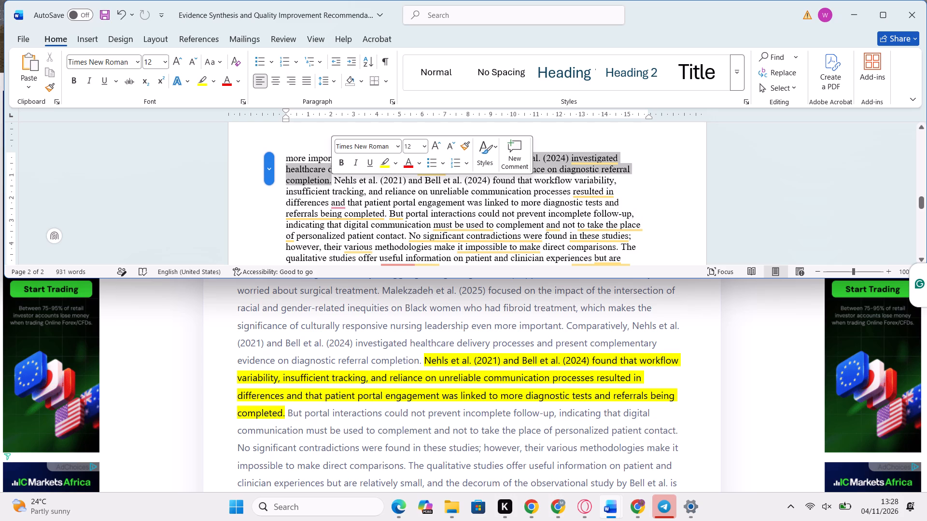
{"action": "left_click", "coordinate": [340, 183]}
{"action": "left_click_drag", "start_coordinate": [333, 178], "coordinate": [378, 210]}
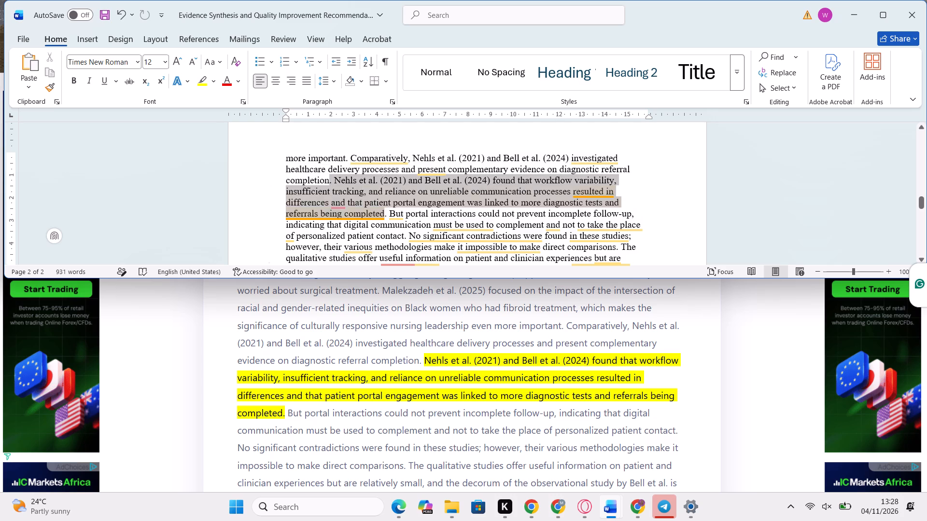
{"action": "left_click_drag", "start_coordinate": [378, 210], "coordinate": [383, 215]}
{"action": "left_click", "coordinate": [435, 194]}
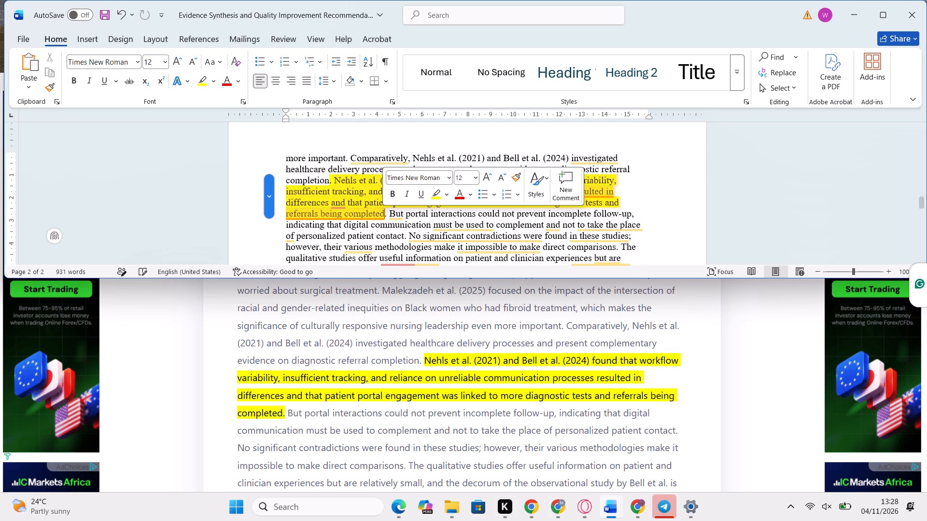
Highlight in yellow the second body paragraph's sentence from "In the case of Aisha" to "joint determination".
{"action": "scroll", "coordinate": [548, 408], "scroll_direction": "down", "scroll_amount": 6}
{"action": "scroll", "coordinate": [548, 407], "scroll_direction": "up", "scroll_amount": 3}
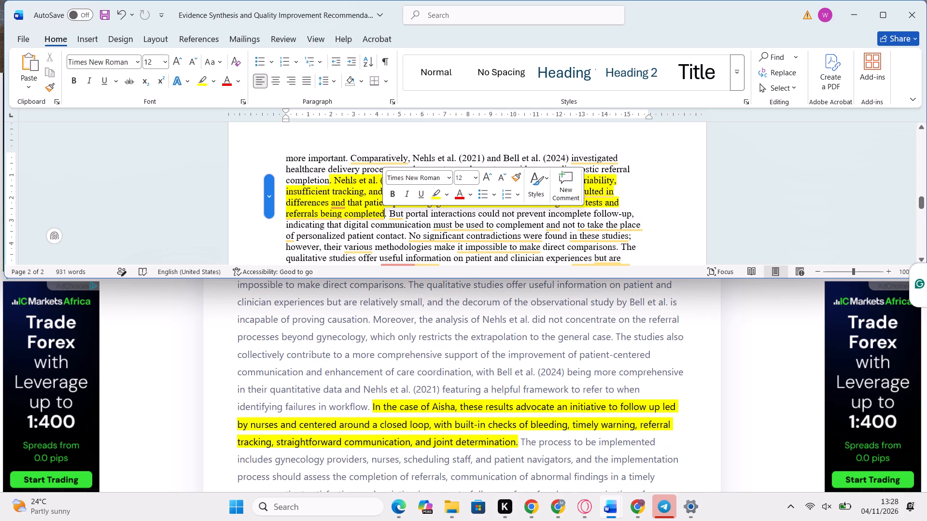
{"action": "scroll", "coordinate": [655, 192], "scroll_direction": "down", "scroll_amount": 7}
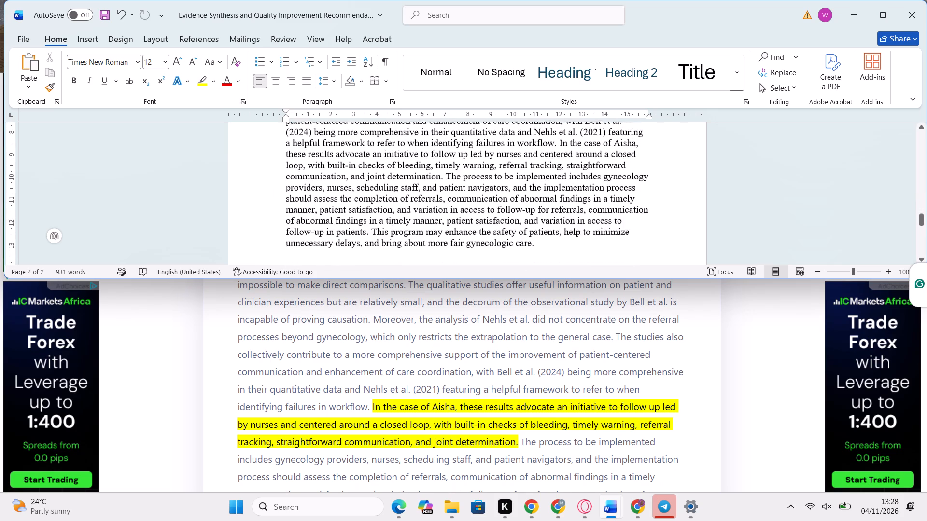
{"action": "scroll", "coordinate": [655, 193], "scroll_direction": "down", "scroll_amount": 9}
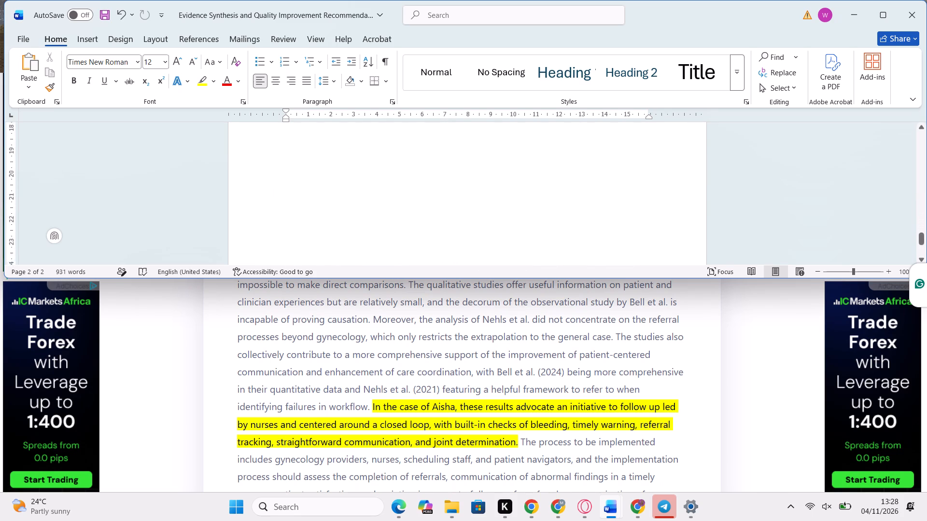
{"action": "scroll", "coordinate": [656, 194], "scroll_direction": "down", "scroll_amount": 3}
{"action": "scroll", "coordinate": [656, 195], "scroll_direction": "up", "scroll_amount": 11}
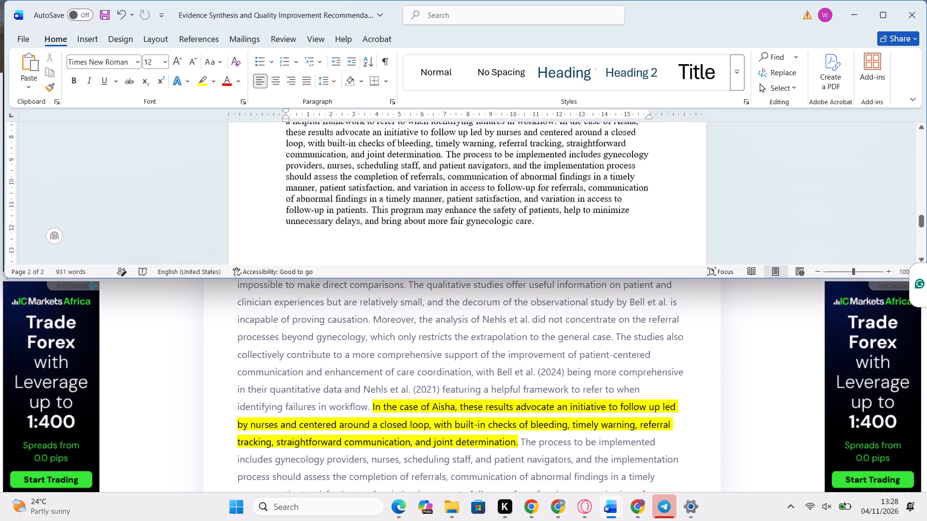
{"action": "scroll", "coordinate": [657, 196], "scroll_direction": "up", "scroll_amount": 1}
{"action": "scroll", "coordinate": [657, 196], "scroll_direction": "down", "scroll_amount": 1}
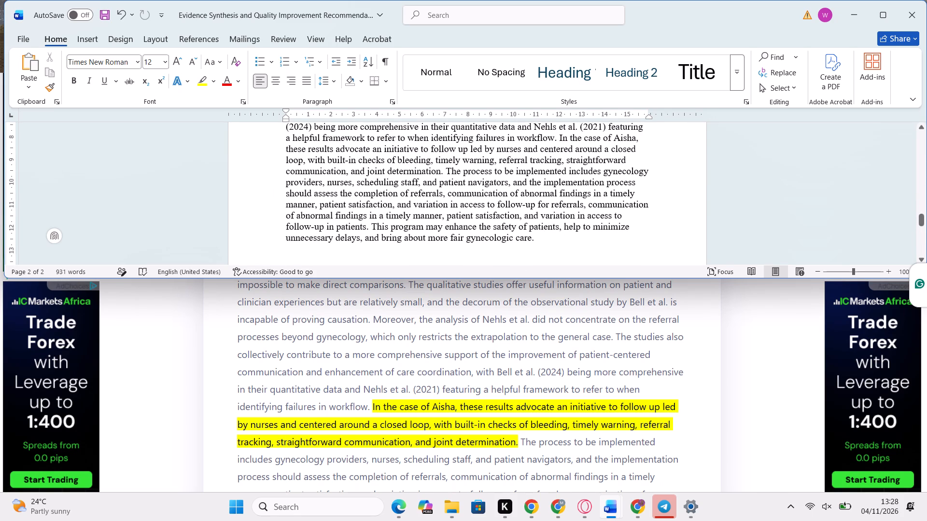
{"action": "left_click_drag", "start_coordinate": [559, 137], "coordinate": [564, 160]}
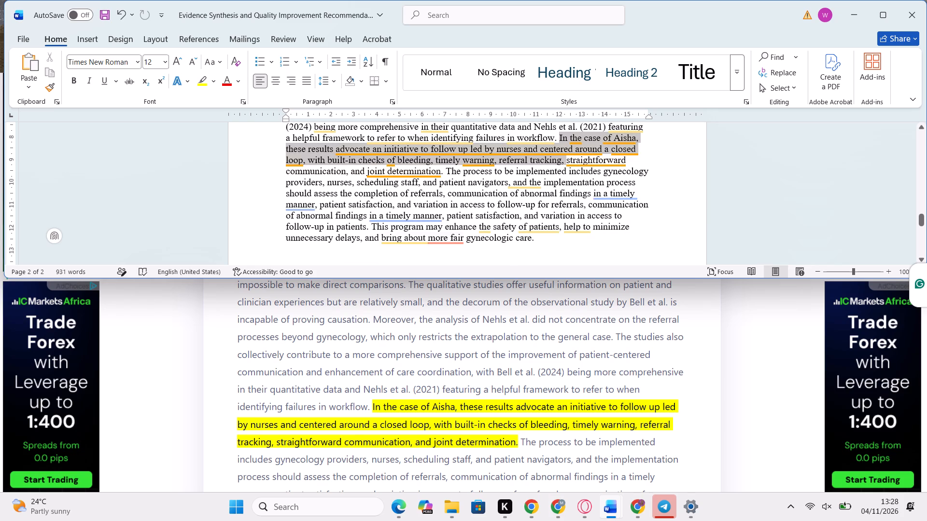
{"action": "left_click_drag", "start_coordinate": [564, 160], "coordinate": [439, 172]}
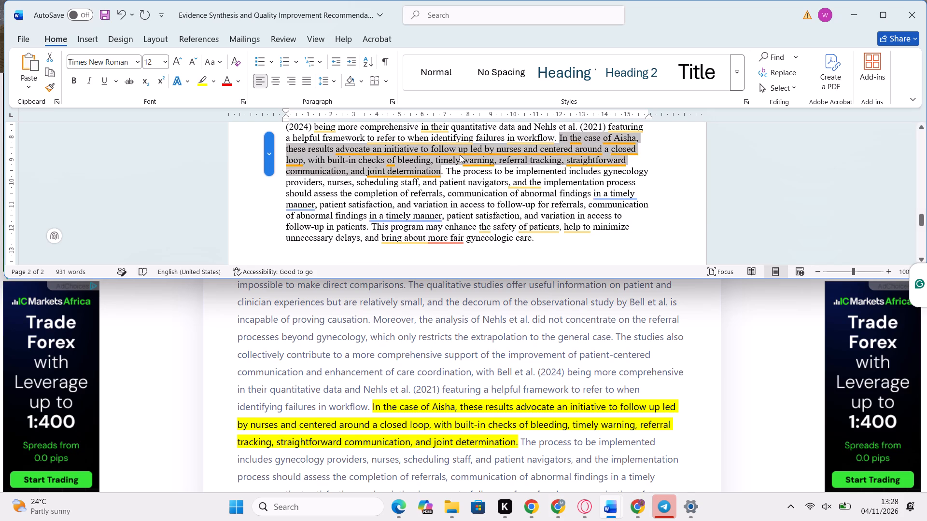
{"action": "left_click", "coordinate": [204, 79]}
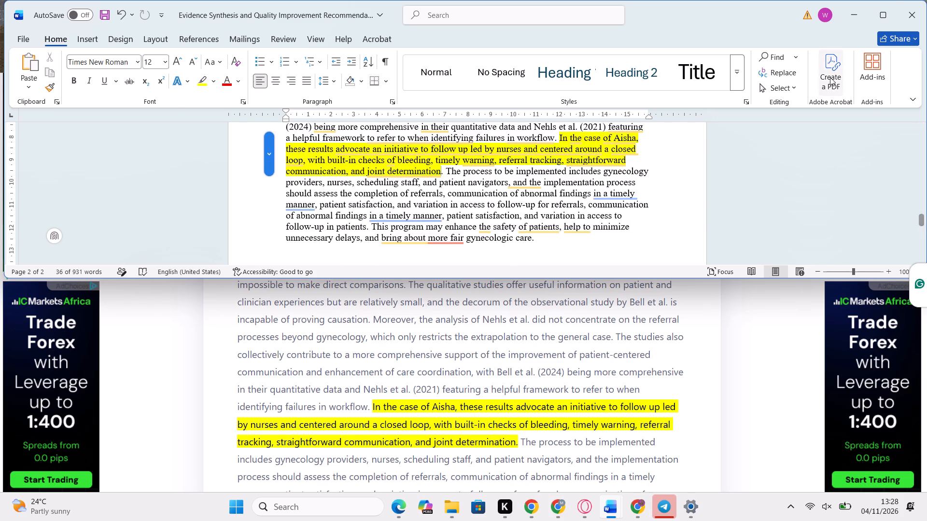
Maximize the document window and split the first body paragraph before the highlighted sentence beginning "Comparatively, Nehls et al. (2021)".
{"action": "left_click", "coordinate": [875, 14]}
{"action": "scroll", "coordinate": [629, 250], "scroll_direction": "up", "scroll_amount": 5}
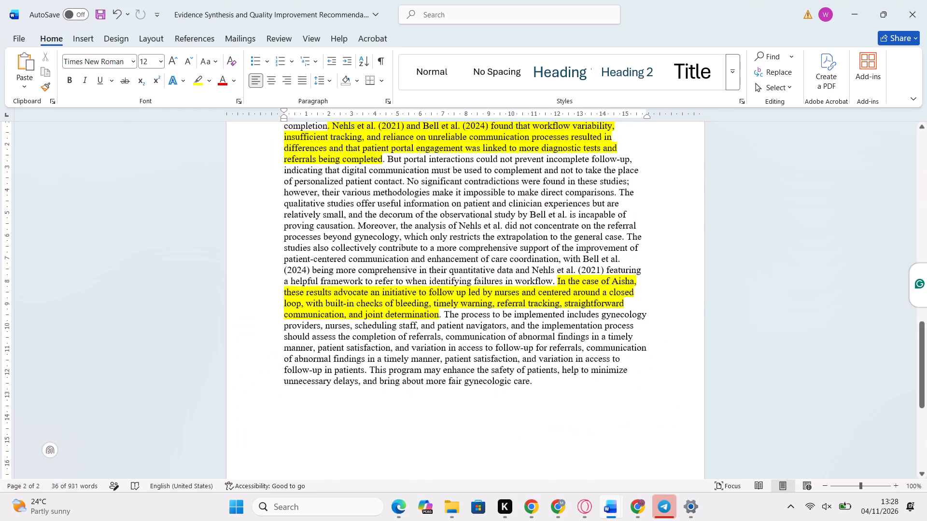
{"action": "scroll", "coordinate": [629, 250], "scroll_direction": "up", "scroll_amount": 7}
{"action": "scroll", "coordinate": [629, 250], "scroll_direction": "up", "scroll_amount": 19}
{"action": "scroll", "coordinate": [628, 249], "scroll_direction": "down", "scroll_amount": 2}
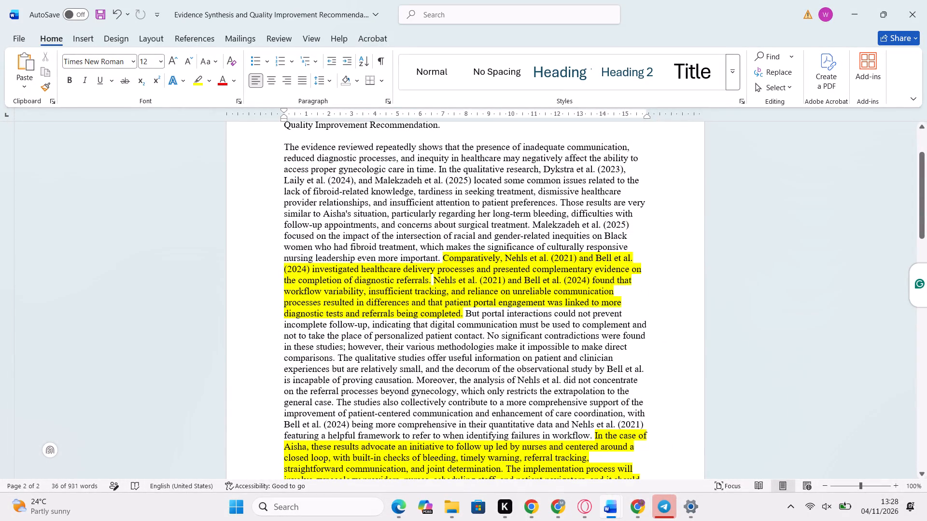
{"action": "left_click", "coordinate": [442, 258]}
{"action": "key", "text": "Return"}
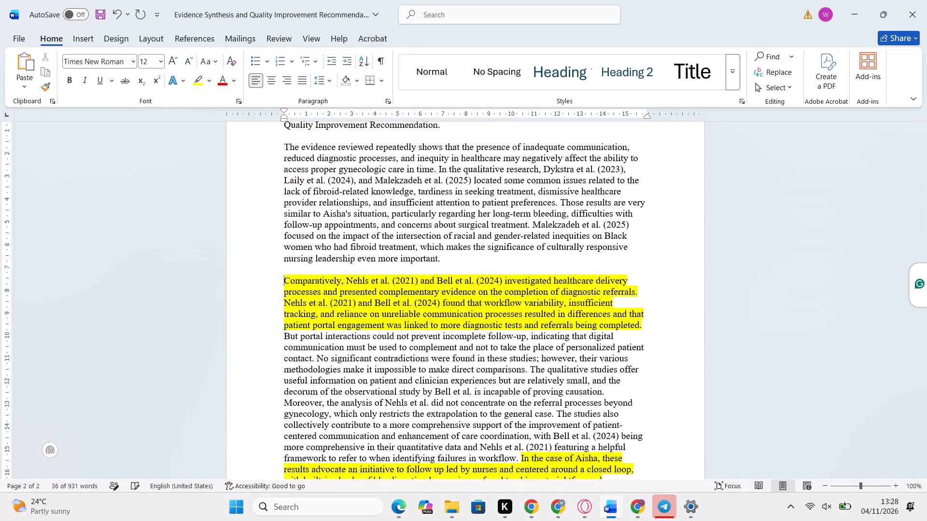
Begin a new sentence with "In addition," after "nursing leadership even more important.".
{"action": "left_click", "coordinate": [450, 260]}
{"action": "type", "text": "In addition"}
{"action": "key", "text": "space"}
{"action": "key", "text": "BackSpace"}
{"action": "type", "text": ","}
{"action": "key", "text": "space"}
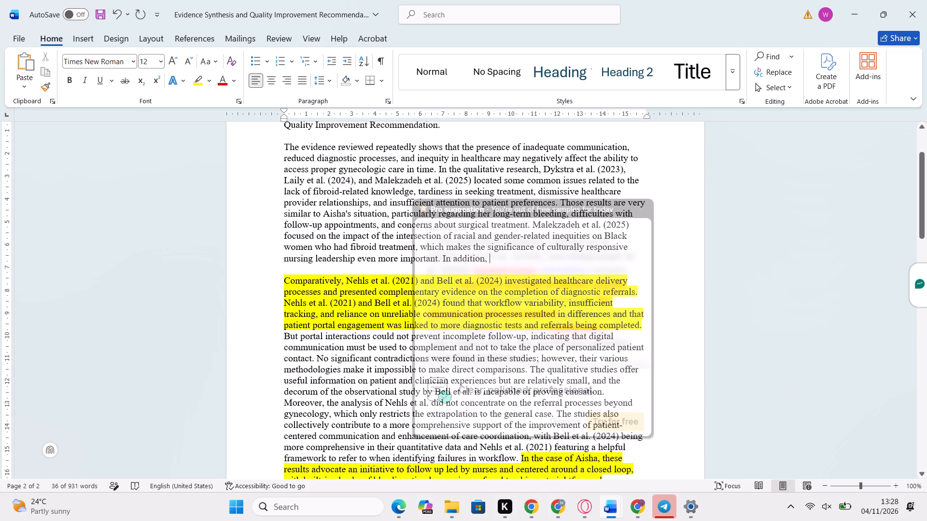
{"action": "key", "text": "BackSpace"}
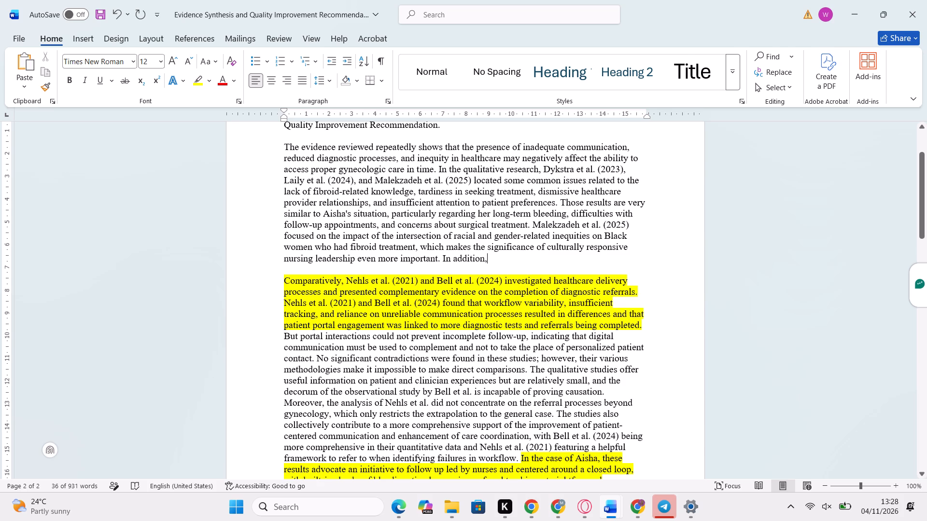
{"action": "key", "text": "space"}
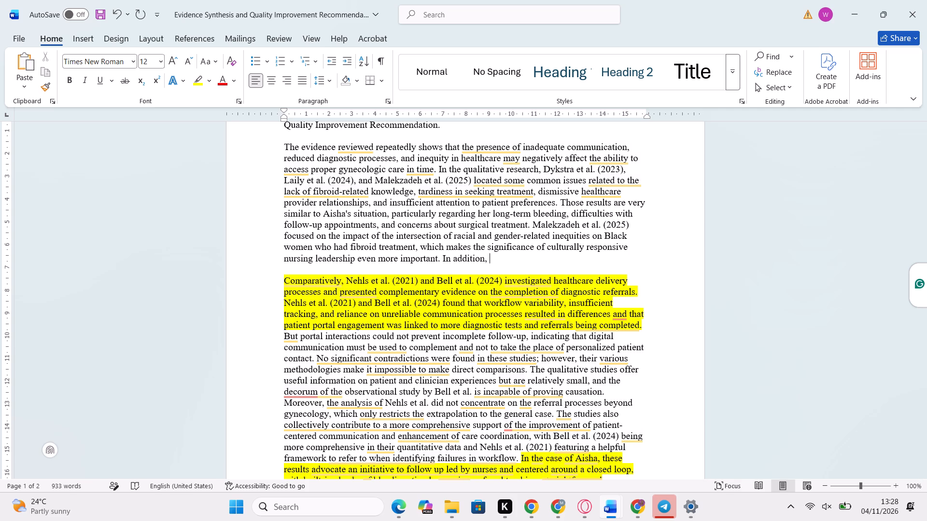
{"action": "key", "text": "BackSpace"}
{"action": "key", "text": "space"}
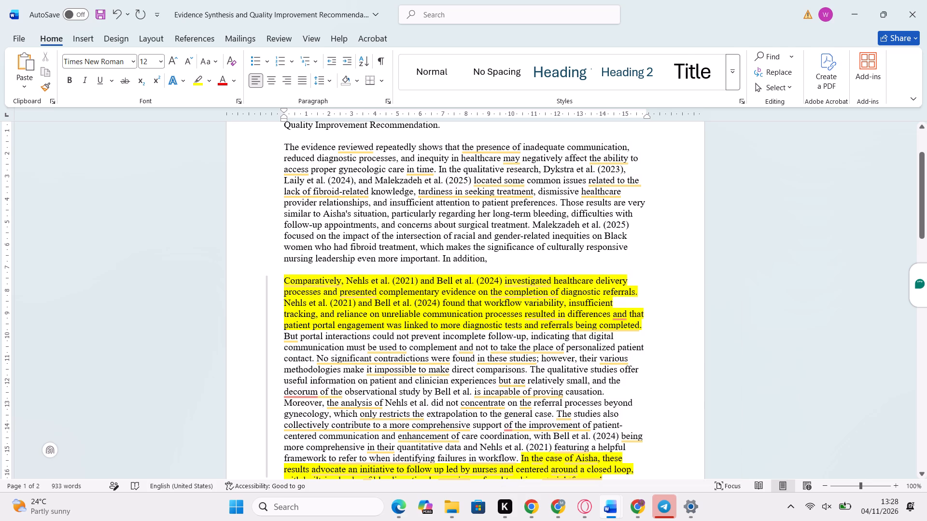
Copy "Nehls et al. (2021) and Bell et al. (2024)" from the highlighted sentence below and paste it after "In addition,".
{"action": "left_click_drag", "start_coordinate": [502, 280], "coordinate": [359, 282]}
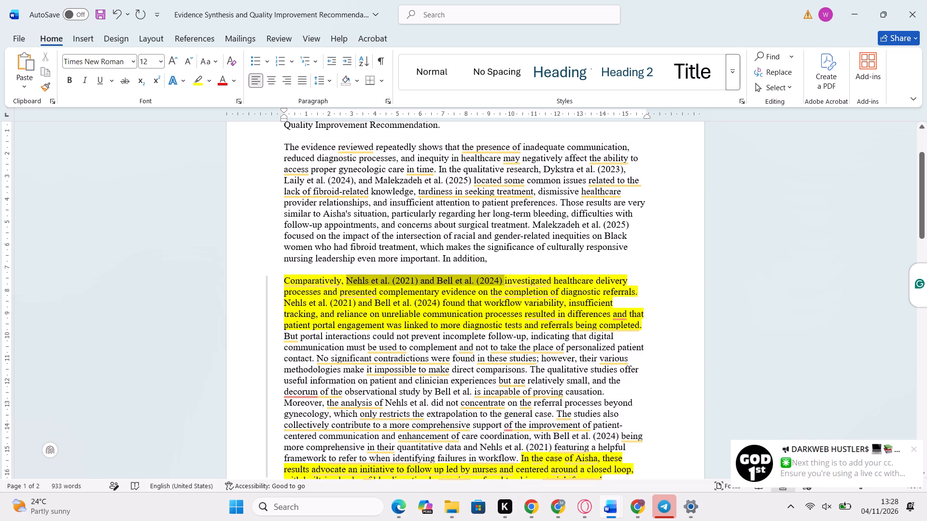
{"action": "left_click_drag", "start_coordinate": [359, 282], "coordinate": [358, 282]}
{"action": "key", "text": "ctrl+c"}
{"action": "left_click", "coordinate": [511, 256]}
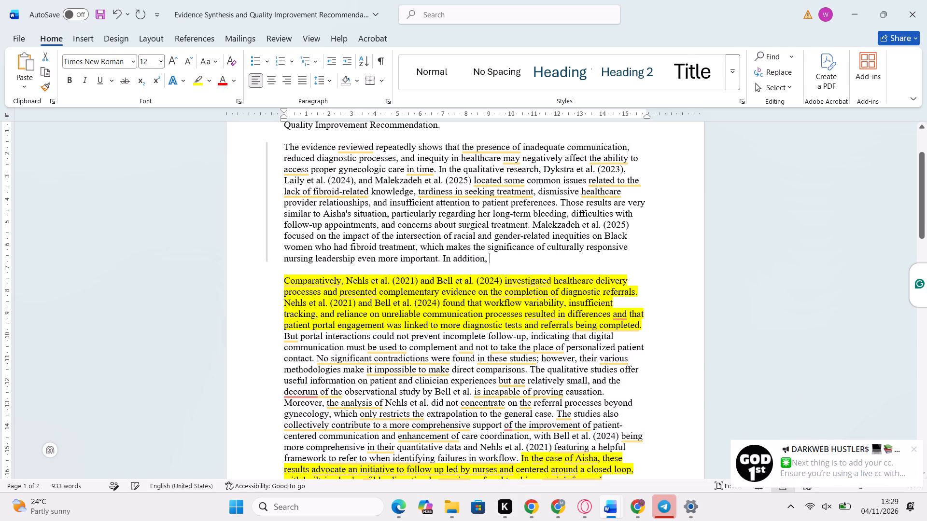
{"action": "key", "text": "ctrl+v"}
{"action": "key", "text": "space"}
{"action": "key", "text": "BackSpace"}
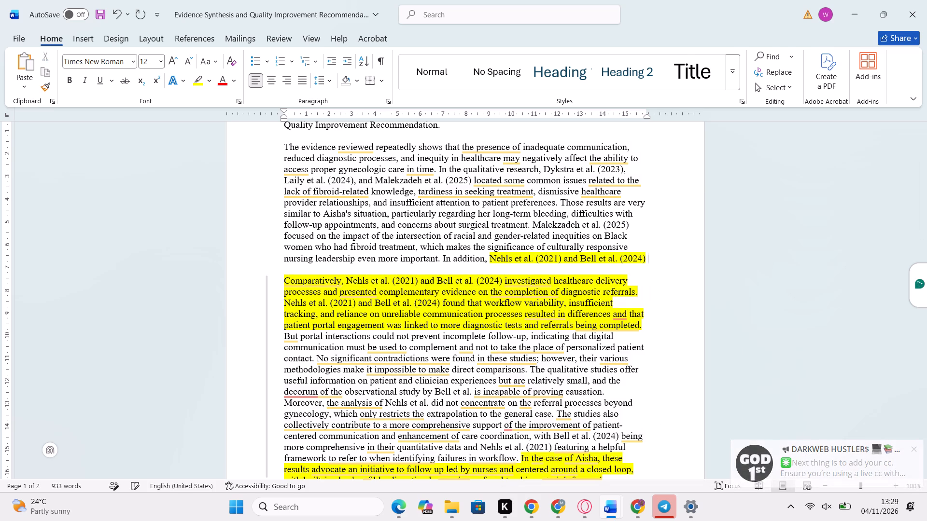
Continue the new sentence after the pasted citations with "studies on healthcare delivery discovered that".
{"action": "type", "text": "studi"}
{"action": "key", "text": "BackSpace"}
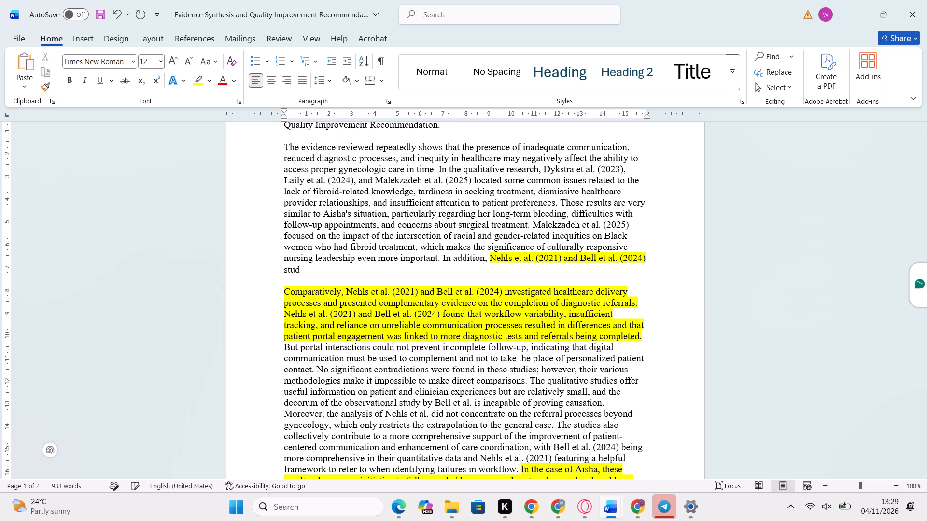
{"action": "type", "text": "ies o he"}
{"action": "key", "text": "BackSpace"}
{"action": "key", "text": "BackSpace"}
{"action": "key", "text": "BackSpace"}
{"action": "key", "text": "BackSpace"}
{"action": "key", "text": "BackSpace"}
{"action": "key", "text": "space"}
{"action": "type", "text": "on hea"}
{"action": "type", "text": "lthcare dev"}
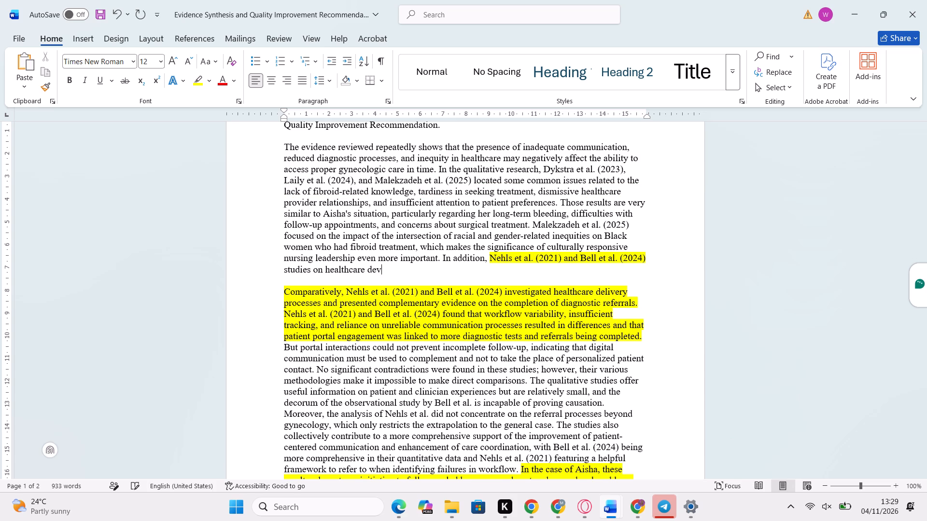
{"action": "key", "text": "BackSpace"}
{"action": "type", "text": "livery discovered that the"}
{"action": "key", "text": "space"}
{"action": "key", "text": "BackSpace"}
{"action": "key", "text": "BackSpace"}
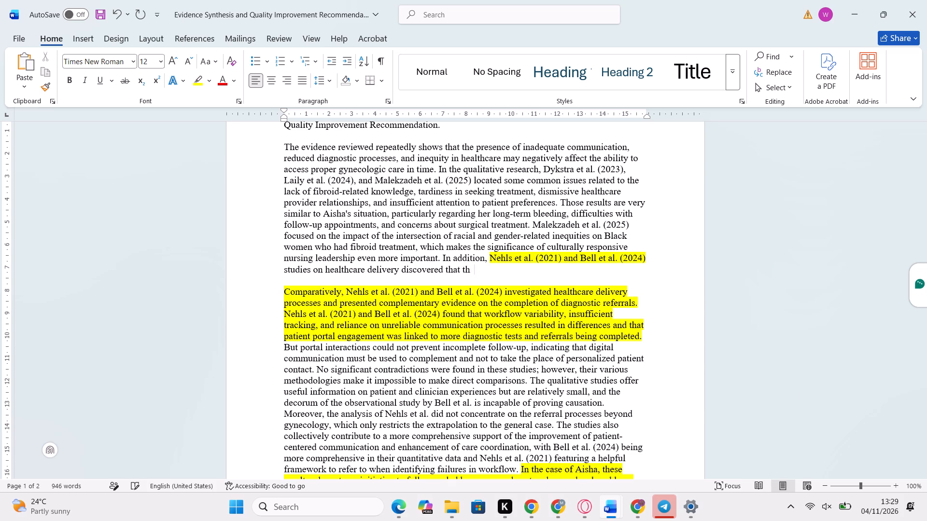
Continue the new sentence after "discovered that" with "workflow variability, over-reliance".
{"action": "key", "text": "BackSpace"}
{"action": "key", "text": "BackSpace"}
{"action": "key", "text": "BackSpace"}
{"action": "key", "text": "BackSpace"}
{"action": "type", "text": "t workflow"}
{"action": "key", "text": "space"}
{"action": "key", "text": "BackSpace"}
{"action": "key", "text": "space"}
{"action": "type", "text": "v"}
{"action": "key", "text": "BackSpace"}
{"action": "type", "text": "variability and"}
{"action": "key", "text": "space"}
{"action": "key", "text": "BackSpace"}
{"action": "key", "text": "BackSpace"}
{"action": "key", "text": "BackSpace"}
{"action": "key", "text": "BackSpace"}
{"action": "key", "text": "BackSpace"}
{"action": "key", "text": "BackSpace"}
{"action": "key", "text": "y"}
{"action": "key", "text": "BackSpace"}
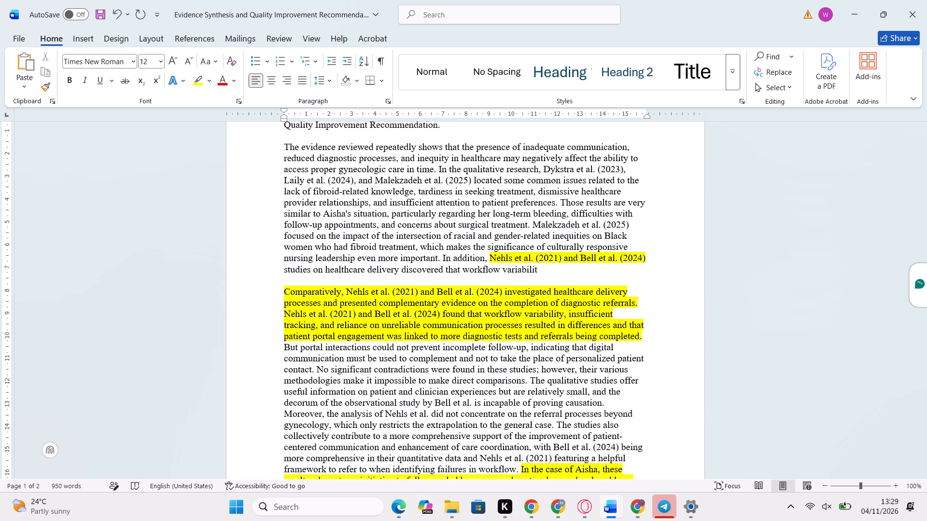
{"action": "type", "text": "y, over-reliab"}
{"action": "key", "text": "BackSpace"}
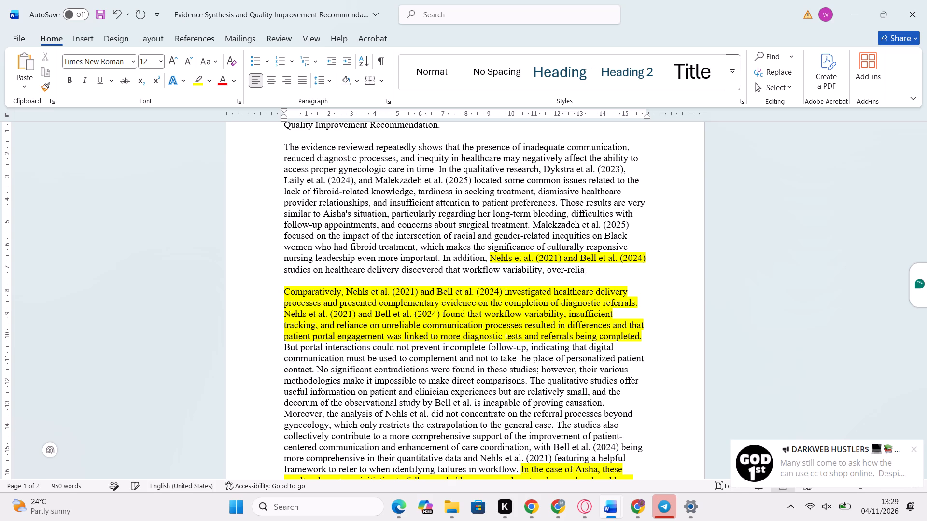
{"action": "type", "text": "nce"}
{"action": "key", "text": "space"}
{"action": "key", "text": "BackSpace"}
{"action": "type", "text": ","}
{"action": "key", "text": "space"}
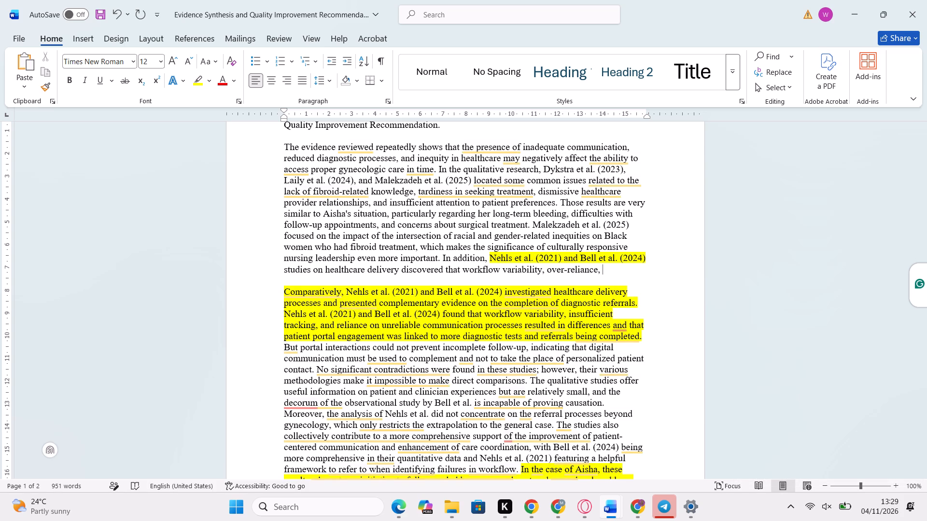
{"action": "key", "text": "BackSpace"}
{"action": "key", "text": "BackSpace"}
Extend the sentence after "over-reliance" with "on unreliable communication lines".
{"action": "key", "text": "space"}
{"action": "type", "text": "on unrealiable com"}
{"action": "key", "text": "BackSpace"}
{"action": "key", "text": "BackSpace"}
{"action": "key", "text": "BackSpace"}
{"action": "key", "text": "BackSpace"}
{"action": "key", "text": "BackSpace"}
{"action": "key", "text": "BackSpace"}
{"action": "key", "text": "BackSpace"}
{"action": "key", "text": "BackSpace"}
{"action": "key", "text": "BackSpace"}
{"action": "key", "text": "BackSpace"}
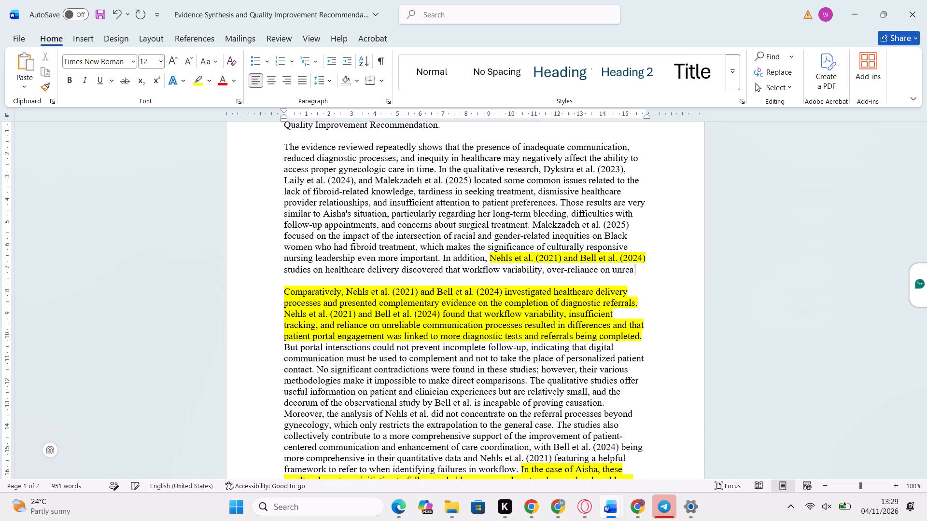
{"action": "key", "text": "BackSpace"}
{"action": "type", "text": "liable communicationmli"}
{"action": "key", "text": "BackSpace"}
{"action": "key", "text": "BackSpace"}
{"action": "key", "text": "BackSpace"}
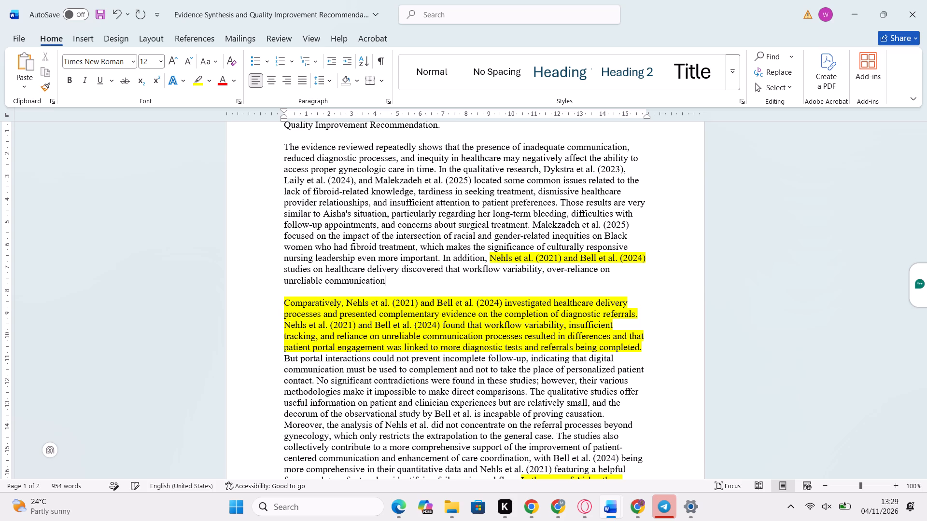
{"action": "key", "text": "space"}
{"action": "type", "text": "lines and"}
{"action": "key", "text": "space"}
{"action": "key", "text": "BackSpace"}
{"action": "key", "text": "BackSpace"}
{"action": "key", "text": "BackSpace"}
{"action": "key", "text": "BackSpace"}
{"action": "key", "text": "BackSpace"}
Add ", and lack of sufficient tracking processing" as the last item of the list of causes.
{"action": "type", "text": ", and ins"}
{"action": "key", "text": "BackSpace"}
{"action": "key", "text": "BackSpace"}
{"action": "key", "text": "BackSpace"}
{"action": "type", "text": "lack of sufficient tracking aid"}
{"action": "key", "text": "space"}
{"action": "key", "text": "BackSpace"}
{"action": "key", "text": "BackSpace"}
{"action": "key", "text": "BackSpace"}
{"action": "key", "text": "BackSpace"}
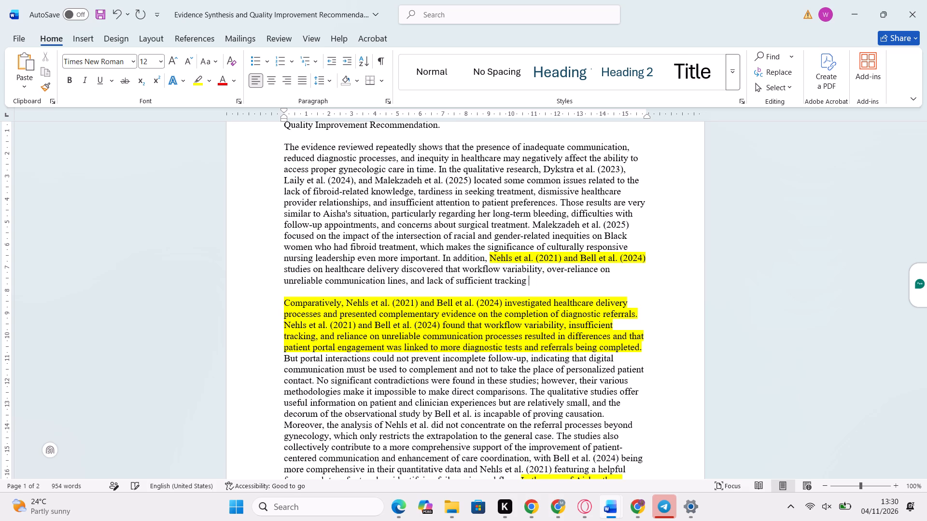
{"action": "key", "text": "BackSpace"}
{"action": "key", "text": "space"}
{"action": "type", "text": "processing ayd"}
{"action": "key", "text": "space"}
{"action": "key", "text": "BackSpace"}
{"action": "key", "text": "BackSpace"}
{"action": "key", "text": "BackSpace"}
{"action": "key", "text": "BackSpace"}
{"action": "key", "text": "BackSpace"}
Continue the sentence with "created the difference between quality care delivery and".
{"action": "key", "text": "space"}
{"action": "type", "text": "created"}
{"action": "key", "text": "space"}
{"action": "key", "text": "BackSpace"}
{"action": "key", "text": "space"}
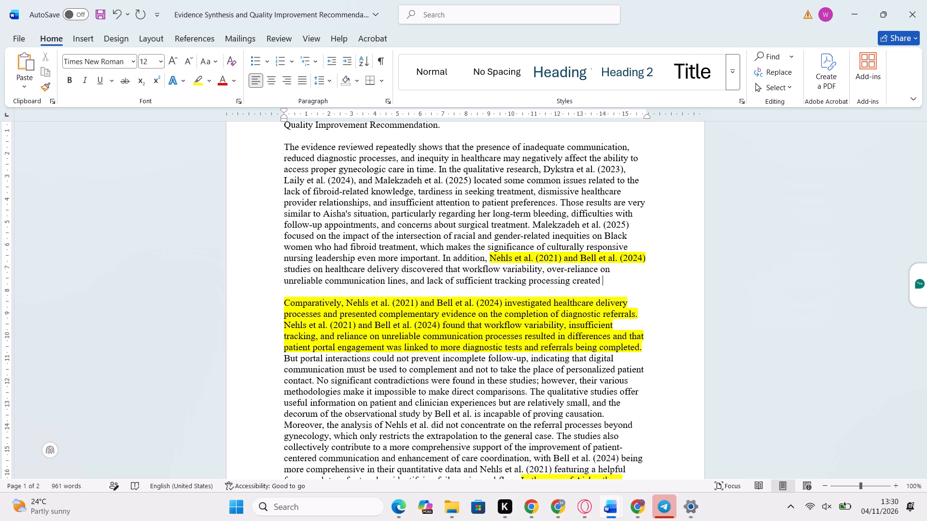
{"action": "type", "text": "difference"}
{"action": "key", "text": "space"}
{"action": "key", "text": "BackSpace"}
{"action": "type", "text": "s"}
{"action": "key", "text": "space"}
{"action": "key", "text": "BackSpace"}
{"action": "key", "text": "BackSpace"}
{"action": "key", "text": "BackSpace"}
{"action": "key", "text": "BackSpace"}
{"action": "key", "text": "BackSpace"}
{"action": "key", "text": "BackSpace"}
{"action": "key", "text": "BackSpace"}
{"action": "key", "text": "BackSpace"}
{"action": "key", "text": "BackSpace"}
{"action": "key", "text": "BackSpace"}
{"action": "key", "text": "BackSpace"}
{"action": "key", "text": "BackSpace"}
{"action": "type", "text": "the differeec"}
{"action": "key", "text": "space"}
{"action": "key", "text": "BackSpace"}
{"action": "key", "text": "BackSpace"}
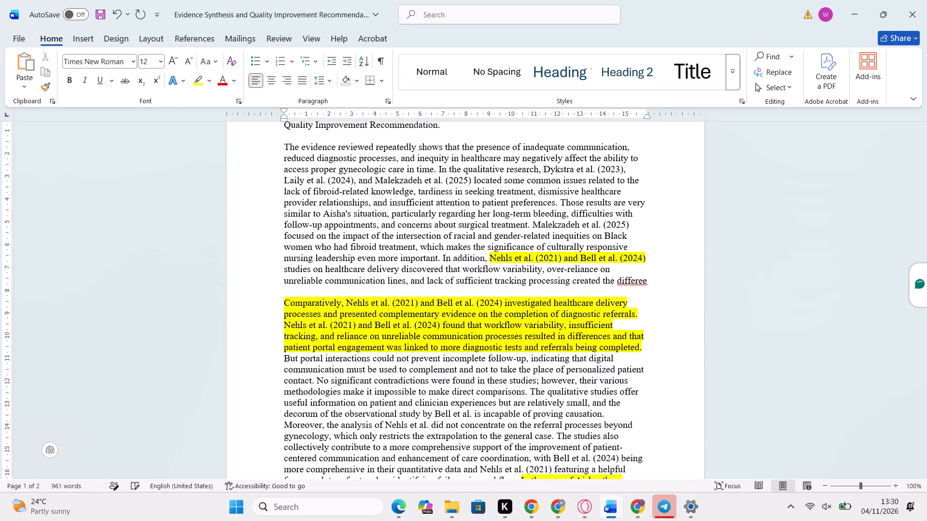
{"action": "key", "text": "BackSpace"}
{"action": "key", "text": "BackSpace"}
{"action": "type", "text": "ence between quality care delivery and su"}
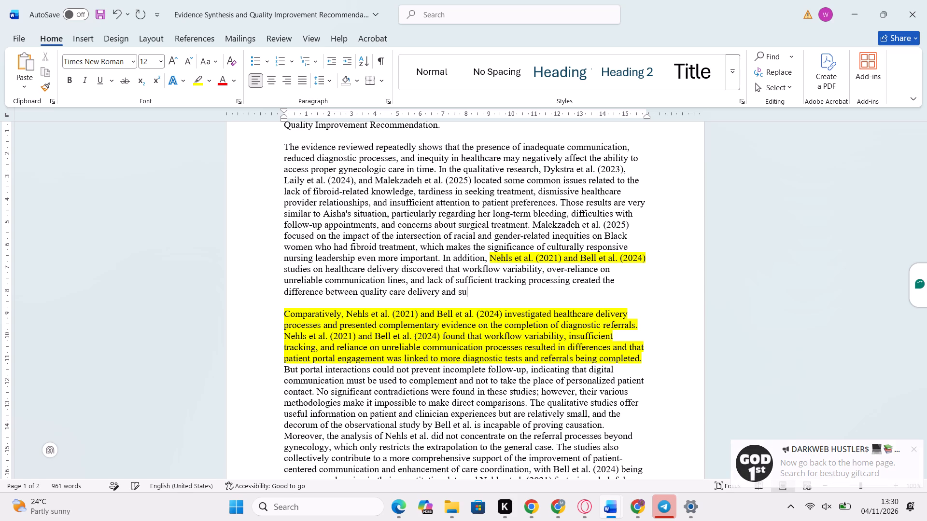
Complete the sentence's wording with "sub-standards care among other patients".
{"action": "type", "text": "bs"}
{"action": "key", "text": "BackSpace"}
{"action": "type", "text": "-standia"}
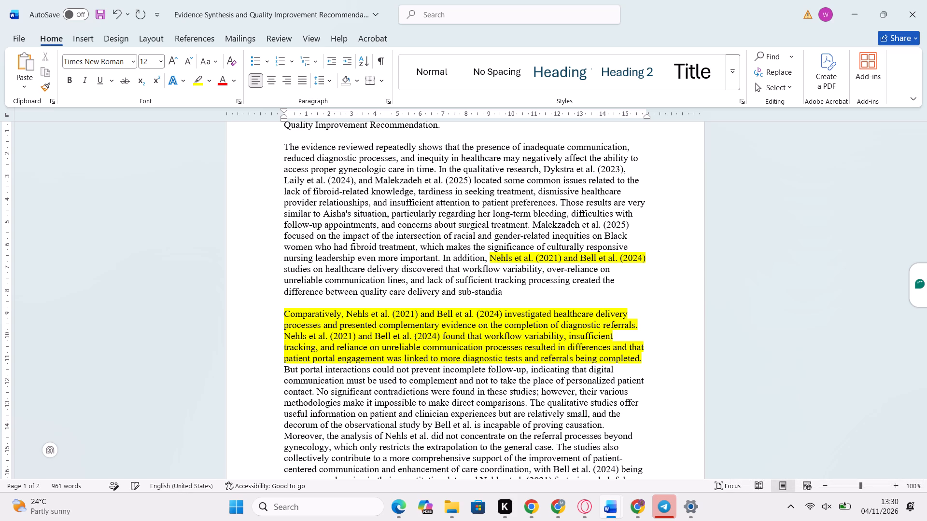
{"action": "key", "text": "BackSpace"}
{"action": "key", "text": "BackSpace"}
{"action": "type", "text": "ards care"}
{"action": "key", "text": "space"}
{"action": "key", "text": "BackSpace"}
{"action": "key", "text": "space"}
{"action": "type", "text": "among other"}
{"action": "key", "text": "space"}
{"action": "key", "text": "BackSpace"}
{"action": "key", "text": "space"}
{"action": "type", "text": "patients"}
{"action": "key", "text": "space"}
{"action": "key", "text": "BackSpace"}
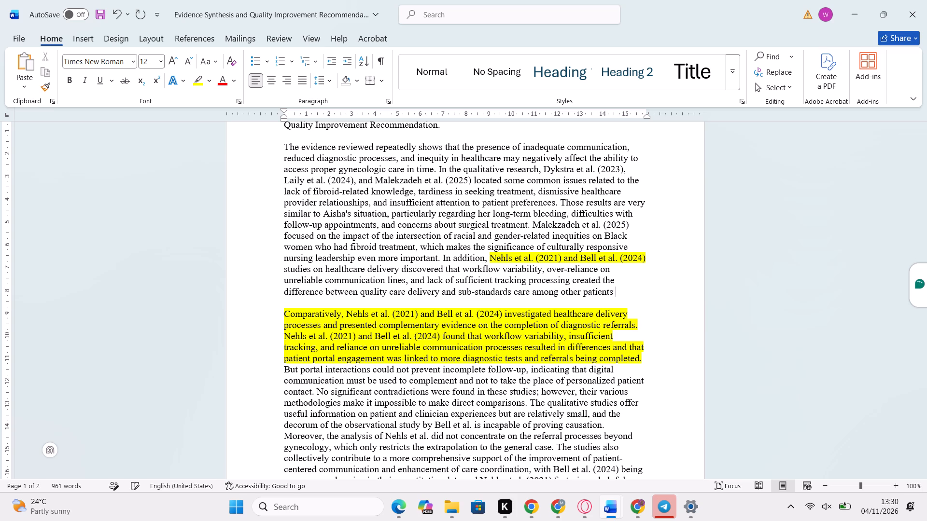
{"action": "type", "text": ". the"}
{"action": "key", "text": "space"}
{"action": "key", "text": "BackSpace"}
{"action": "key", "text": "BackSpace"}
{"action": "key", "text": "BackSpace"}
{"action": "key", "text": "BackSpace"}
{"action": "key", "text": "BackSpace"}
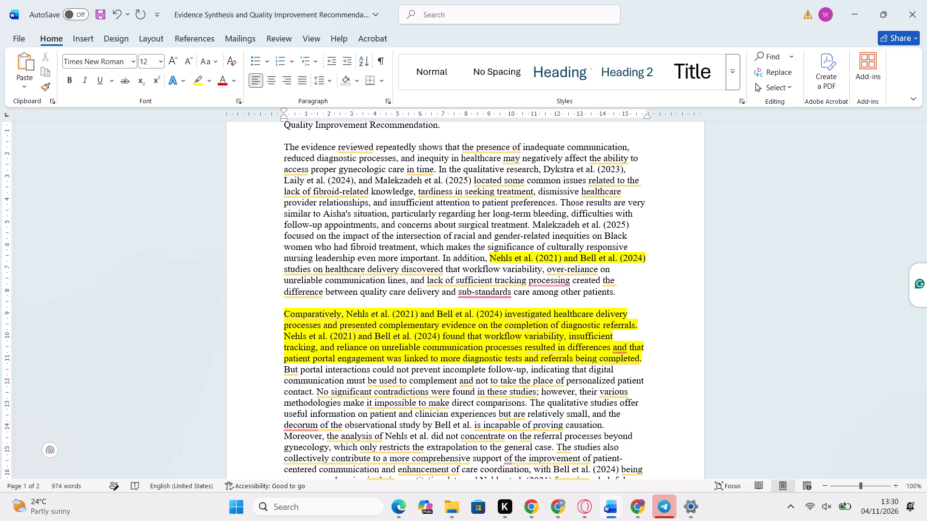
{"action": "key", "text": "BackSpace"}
End the sentence after "other patients" with a period and begin a new one with "In this case the patient's".
{"action": "type", "text": ". In this case te p"}
{"action": "key", "text": "BackSpace"}
{"action": "key", "text": "BackSpace"}
{"action": "key", "text": "BackSpace"}
{"action": "type", "text": "he patients"}
{"action": "key", "text": "space"}
{"action": "key", "text": "BackSpace"}
{"action": "key", "text": "BackSpace"}
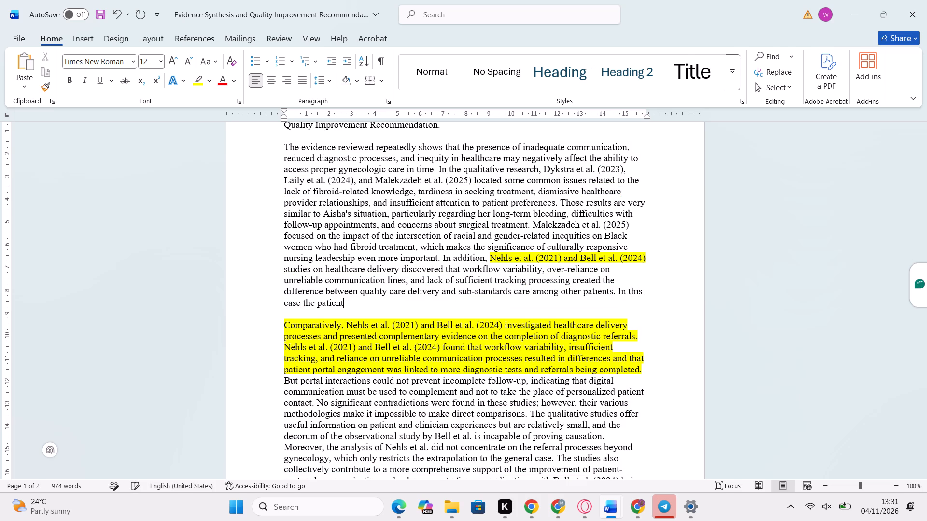
{"action": "type", "text": "s'"}
{"action": "key", "text": "BackSpace"}
{"action": "key", "text": "BackSpace"}
{"action": "type", "text": "'s"}
{"action": "key", "text": "space"}
Continue the sentence after "In this case the patient's" with "portal engagement".
{"action": "type", "text": "portal and"}
{"action": "key", "text": "space"}
{"action": "key", "text": "BackSpace"}
{"action": "key", "text": "BackSpace"}
{"action": "key", "text": "BackSpace"}
{"action": "key", "text": "BackSpace"}
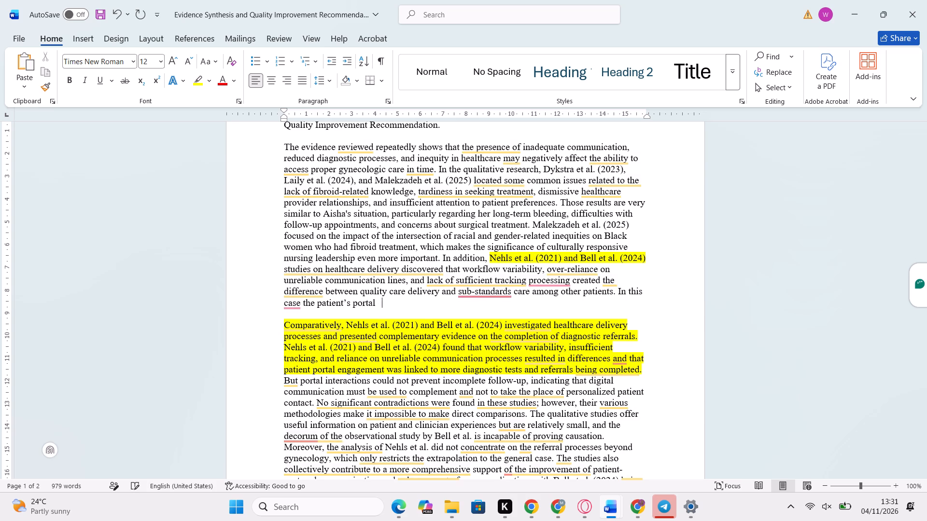
{"action": "type", "text": "engagement and"}
{"action": "key", "text": "space"}
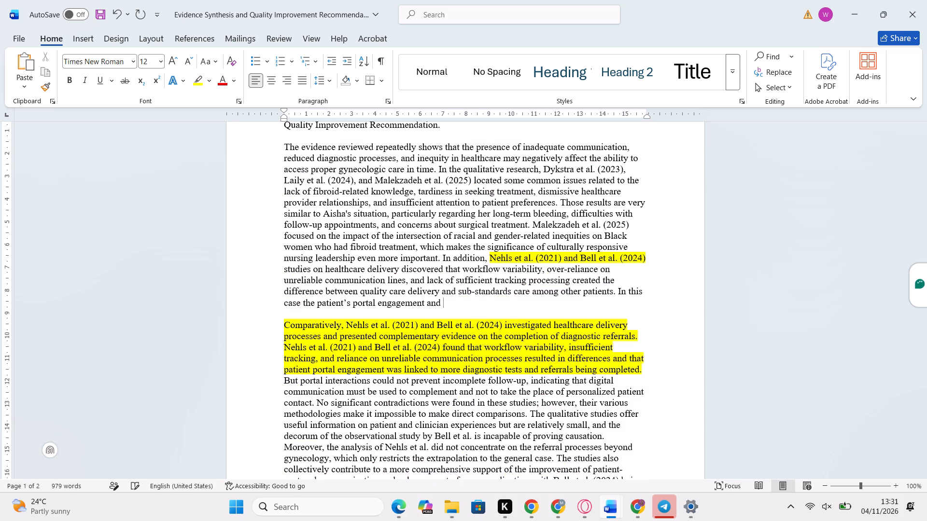
{"action": "key", "text": "BackSpace"}
{"action": "key", "text": "BackSpace"}
{"action": "key", "text": "BackSpace"}
{"action": "key", "text": "BackSpace"}
{"action": "key", "text": "BackSpace"}
{"action": "key", "text": "space"}
Extend the sentence with "was linked to a more diagnostics tests".
{"action": "type", "text": "was linked to more"}
{"action": "key", "text": "space"}
{"action": "key", "text": "BackSpace"}
{"action": "key", "text": "BackSpace"}
{"action": "key", "text": "BackSpace"}
{"action": "key", "text": "BackSpace"}
{"action": "key", "text": "BackSpace"}
{"action": "type", "text": "a more dd"}
{"action": "key", "text": "BackSpace"}
{"action": "type", "text": "iagnostics tests and"}
{"action": "key", "text": "space"}
{"action": "key", "text": "BackSpace"}
{"action": "key", "text": "BackSpace"}
{"action": "key", "text": "BackSpace"}
{"action": "key", "text": "BackSpace"}
{"action": "key", "text": "BackSpace"}
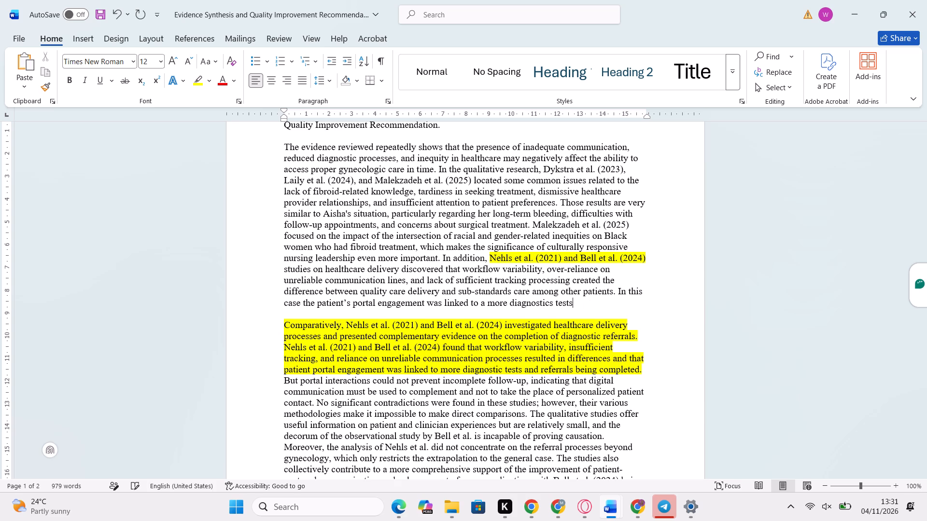
Add "and referrals" after "diagnostics tests".
{"action": "key", "text": "space"}
{"action": "type", "text": "and"}
{"action": "key", "text": "space"}
{"action": "type", "text": "refere"}
{"action": "key", "text": "BackSpace"}
{"action": "type", "text": "ras and"}
{"action": "key", "text": "space"}
{"action": "key", "text": "BackSpace"}
{"action": "key", "text": "BackSpace"}
{"action": "key", "text": "BackSpace"}
{"action": "key", "text": "BackSpace"}
{"action": "key", "text": "BackSpace"}
{"action": "key", "text": "BackSpace"}
{"action": "type", "text": "ls"}
{"action": "key", "text": "space"}
Finish the sentence with "being completed" and a period.
{"action": "type", "text": "being completed"}
{"action": "key", "text": "space"}
{"action": "key", "text": "BackSpace"}
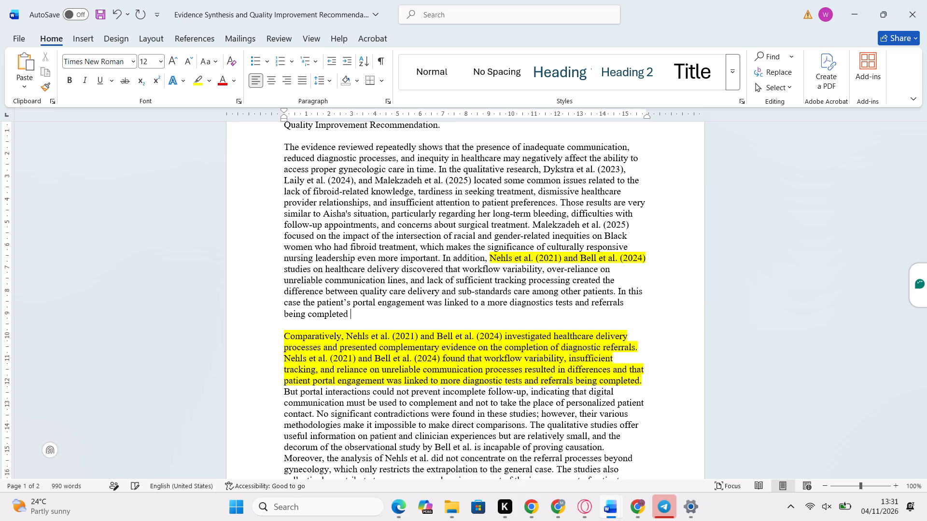
{"action": "type", "text": "."}
{"action": "key", "text": "space"}
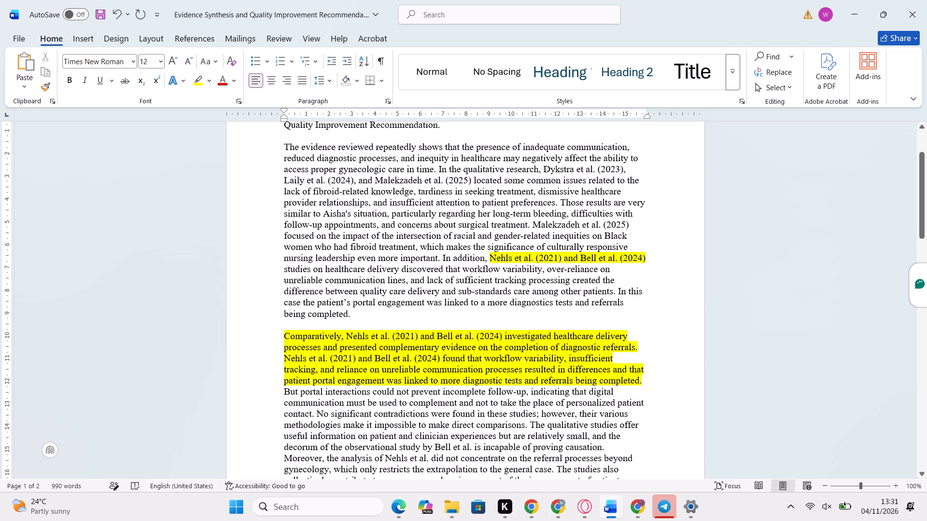
Delete the highlighted passage from "Comparatively, Nehls et al. (2021)" to "referrals being completed.", keeping "But portal interactions" as the start of its own paragraph.
{"action": "left_click_drag", "start_coordinate": [645, 384], "coordinate": [240, 334]}
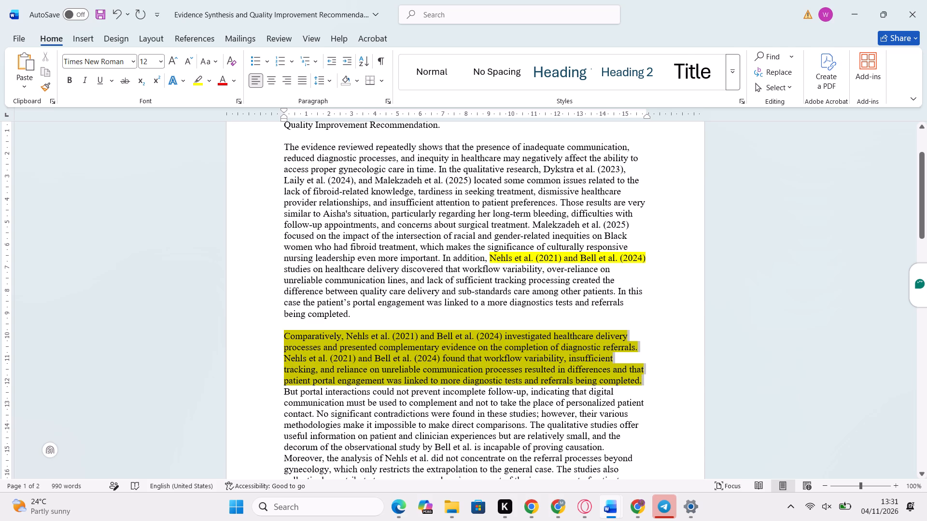
{"action": "key", "text": "BackSpace"}
{"action": "key", "text": "BackSpace"}
{"action": "key", "text": "Return"}
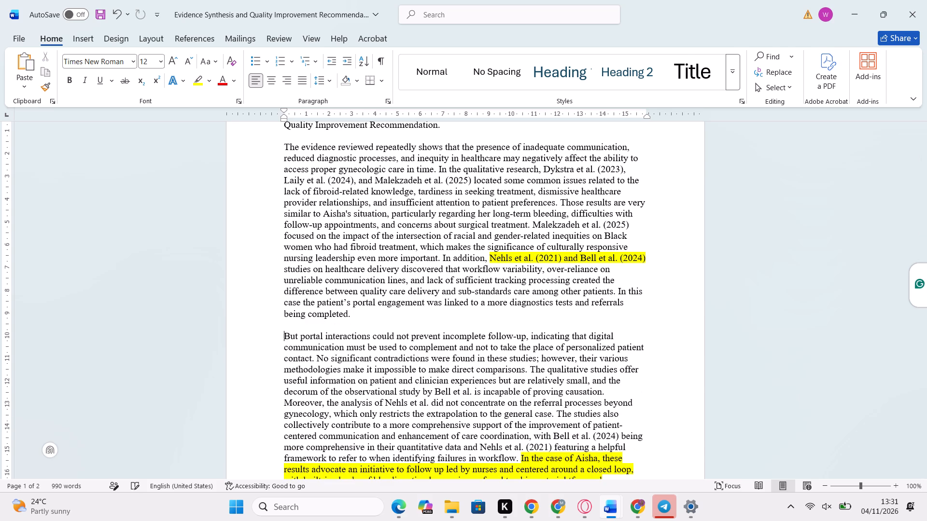
Split the paragraph after "identifying failures in workflow." so the highlighted "In the case of Aisha" passage starts a separate paragraph.
{"action": "scroll", "coordinate": [240, 334], "scroll_direction": "down", "scroll_amount": 3}
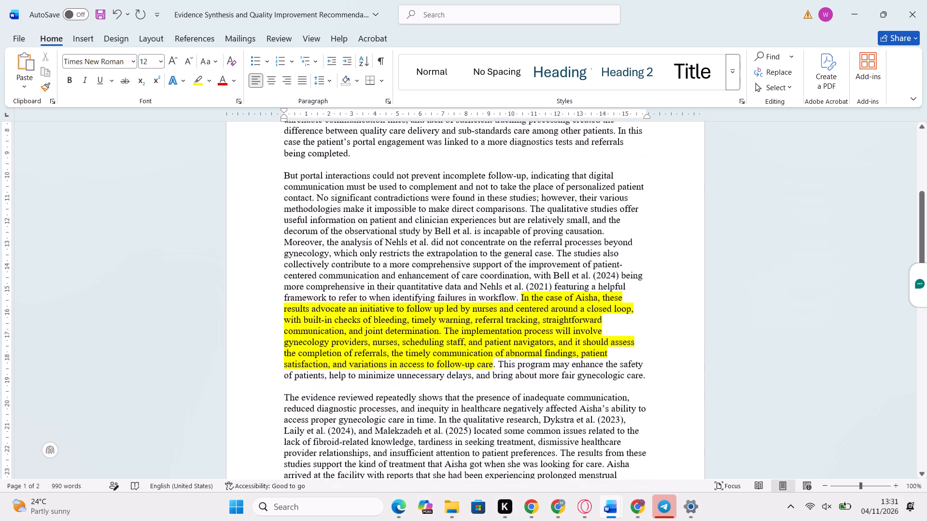
{"action": "scroll", "coordinate": [240, 334], "scroll_direction": "down", "scroll_amount": 1}
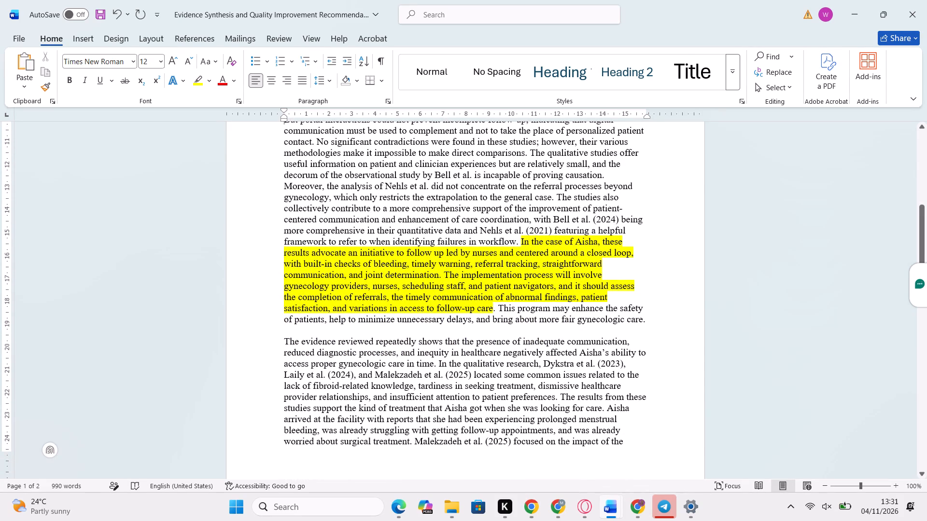
{"action": "left_click", "coordinate": [518, 241]}
{"action": "key", "text": "Return"}
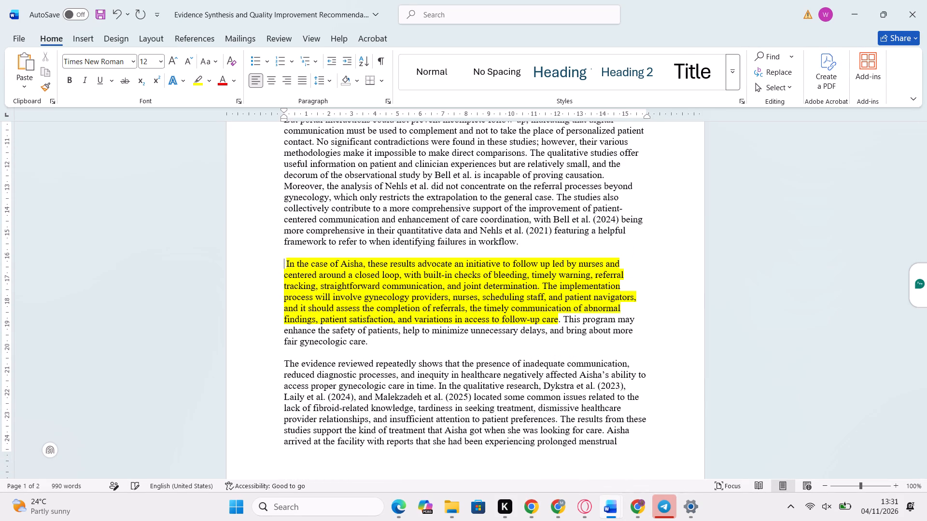
Begin a new sentence after "identifying failures in workflow." with "The results from Aisha's case".
{"action": "left_click", "coordinate": [559, 243]}
{"action": "key", "text": "space"}
{"action": "type", "text": "The results drom"}
{"action": "key", "text": "space"}
{"action": "key", "text": "BackSpace"}
{"action": "key", "text": "BackSpace"}
{"action": "key", "text": "BackSpace"}
{"action": "key", "text": "BackSpace"}
{"action": "key", "text": "BackSpace"}
{"action": "type", "text": "from Aisha's case and"}
{"action": "key", "text": "space"}
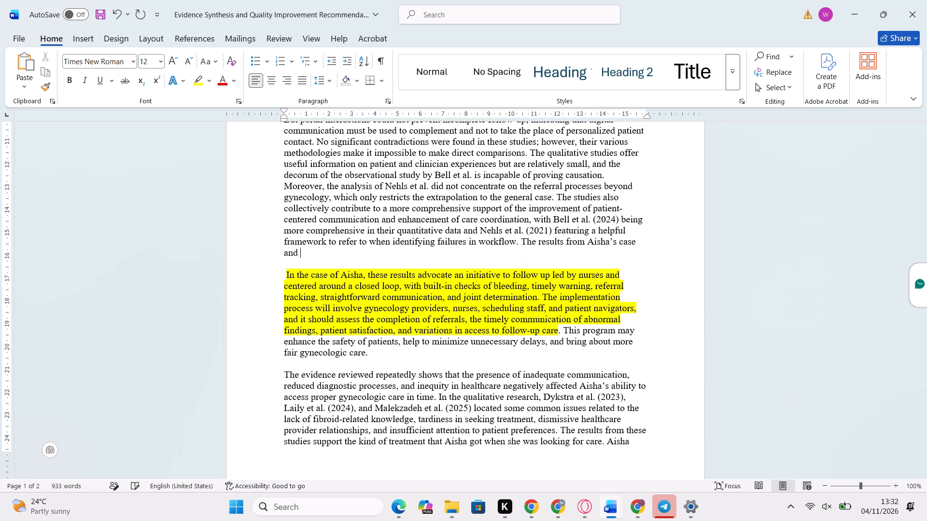
{"action": "key", "text": "BackSpace"}
{"action": "key", "text": "BackSpace"}
{"action": "key", "text": "BackSpace"}
{"action": "key", "text": "BackSpace"}
{"action": "key", "text": "BackSpace"}
{"action": "key", "text": "space"}
Continue the sentence after "Aisha's case" with "calls for".
{"action": "type", "text": "calls r"}
{"action": "key", "text": "space"}
{"action": "key", "text": "BackSpace"}
{"action": "key", "text": "BackSpace"}
{"action": "key", "text": "BackSpace"}
{"action": "key", "text": "space"}
{"action": "type", "text": "for an"}
{"action": "key", "text": "space"}
{"action": "key", "text": "BackSpace"}
{"action": "key", "text": "space"}
{"action": "key", "text": "BackSpace"}
{"action": "key", "text": "BackSpace"}
{"action": "key", "text": "BackSpace"}
{"action": "key", "text": "BackSpace"}
{"action": "key", "text": "space"}
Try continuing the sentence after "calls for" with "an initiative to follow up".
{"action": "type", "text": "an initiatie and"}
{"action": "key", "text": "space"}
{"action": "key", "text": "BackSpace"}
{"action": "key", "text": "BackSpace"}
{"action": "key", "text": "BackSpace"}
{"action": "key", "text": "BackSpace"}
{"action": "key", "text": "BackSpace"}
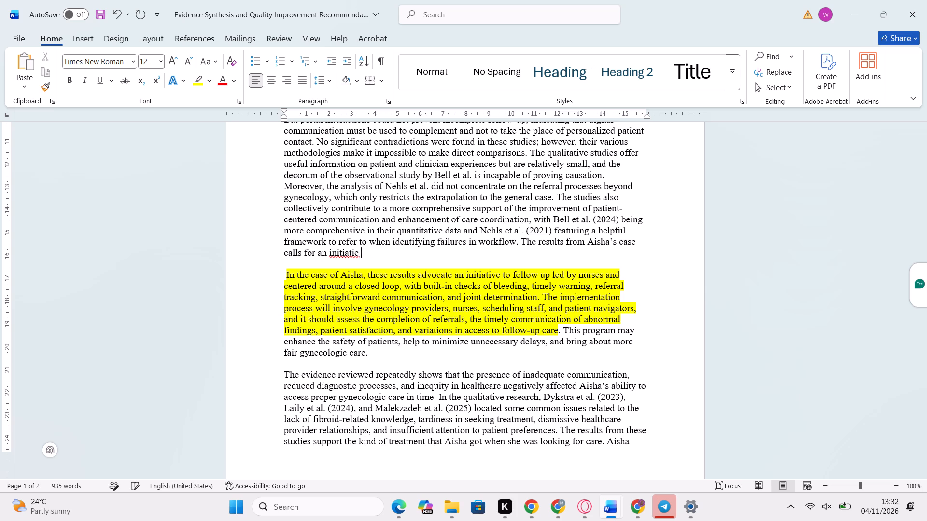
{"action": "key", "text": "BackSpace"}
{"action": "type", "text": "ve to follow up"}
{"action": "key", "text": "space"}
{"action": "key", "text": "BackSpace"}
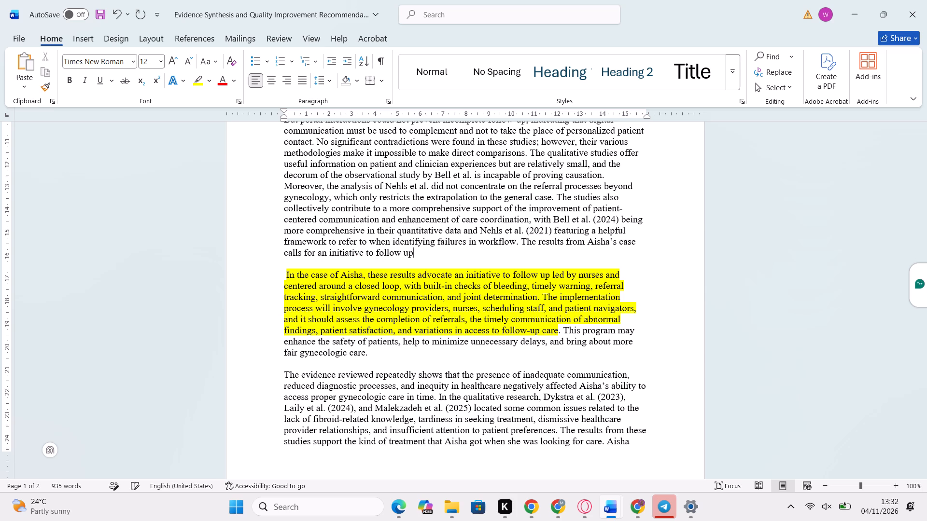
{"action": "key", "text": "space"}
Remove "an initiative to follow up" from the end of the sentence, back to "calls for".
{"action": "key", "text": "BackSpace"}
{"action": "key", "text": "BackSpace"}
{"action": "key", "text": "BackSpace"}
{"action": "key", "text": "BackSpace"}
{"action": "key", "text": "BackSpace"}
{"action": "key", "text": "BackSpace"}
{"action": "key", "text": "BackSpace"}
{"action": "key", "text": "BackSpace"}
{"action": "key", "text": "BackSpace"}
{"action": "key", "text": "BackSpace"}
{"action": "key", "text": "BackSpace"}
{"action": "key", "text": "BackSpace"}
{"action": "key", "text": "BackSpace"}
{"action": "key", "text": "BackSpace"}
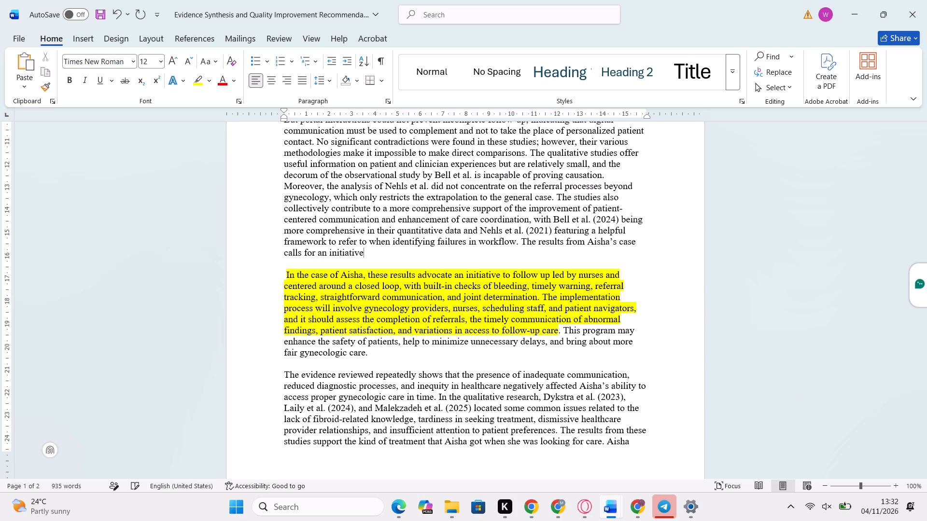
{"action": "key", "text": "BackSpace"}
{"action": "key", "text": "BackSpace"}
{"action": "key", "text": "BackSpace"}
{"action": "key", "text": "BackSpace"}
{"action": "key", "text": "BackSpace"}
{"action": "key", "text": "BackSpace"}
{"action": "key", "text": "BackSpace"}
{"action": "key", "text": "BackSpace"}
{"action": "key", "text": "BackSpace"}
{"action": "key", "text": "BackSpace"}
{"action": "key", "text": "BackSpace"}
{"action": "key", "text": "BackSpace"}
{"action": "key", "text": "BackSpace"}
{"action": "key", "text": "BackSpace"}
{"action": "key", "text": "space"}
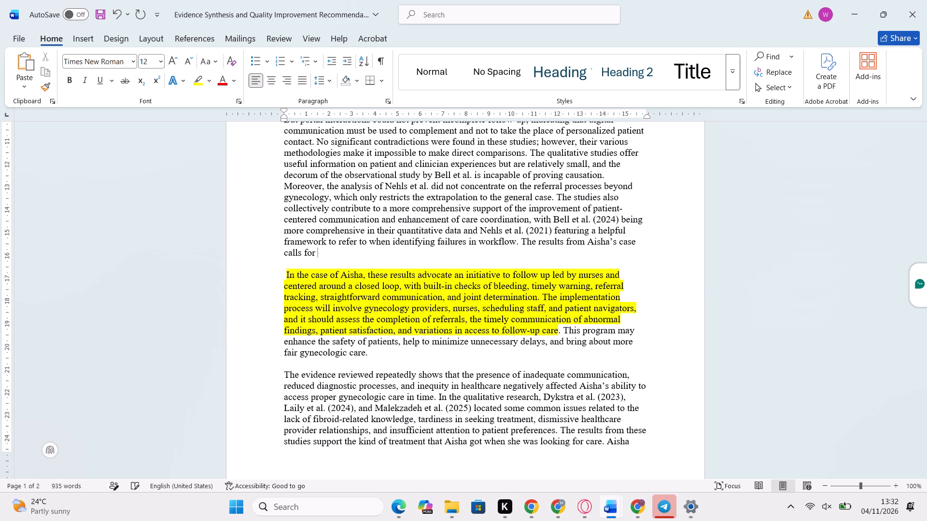
Continue the sentence after "calls for" with "care professional initiative".
{"action": "type", "text": "care"}
{"action": "key", "text": "space"}
{"action": "key", "text": "BackSpace"}
{"action": "key", "text": "space"}
{"action": "type", "text": "professi"}
{"action": "type", "text": "onal initia"}
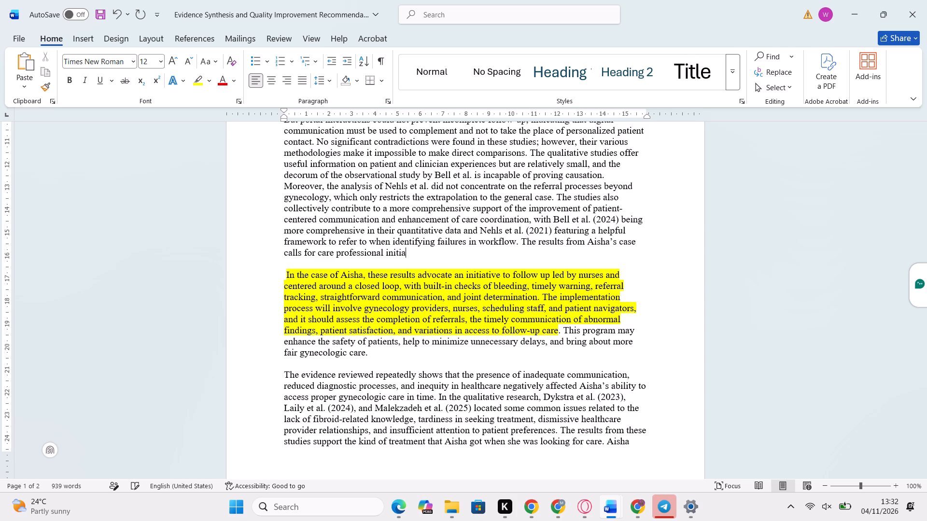
{"action": "type", "text": "ive"}
{"action": "key", "text": "space"}
Continue the sentence after "care professional initiative" with "to follow up on the patient's health".
{"action": "type", "text": "to follow up on the patients care"}
{"action": "key", "text": "space"}
{"action": "key", "text": "BackSpace"}
{"action": "key", "text": "space"}
{"action": "key", "text": "BackSpace"}
{"action": "key", "text": "BackSpace"}
{"action": "key", "text": "BackSpace"}
{"action": "key", "text": "BackSpace"}
{"action": "key", "text": "BackSpace"}
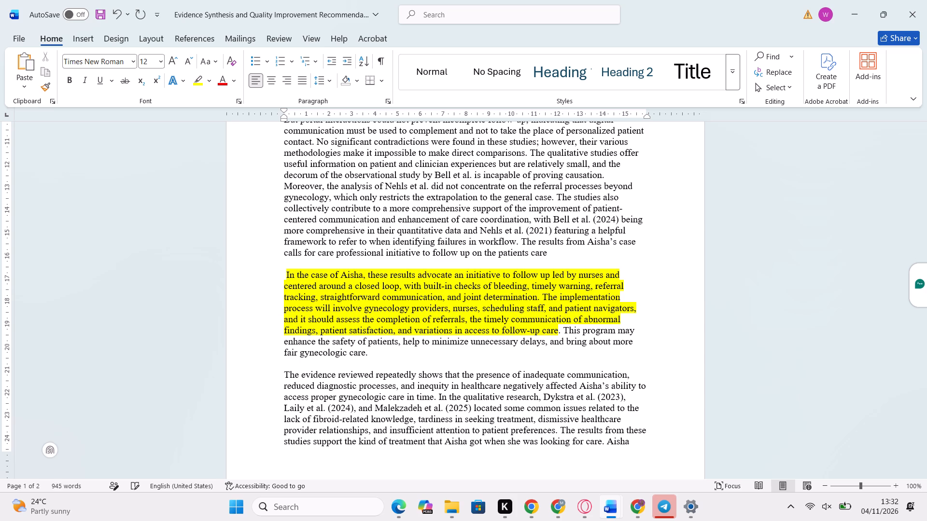
{"action": "key", "text": "BackSpace"}
{"action": "key", "text": "BackSpace"}
{"action": "key", "text": "BackSpace"}
{"action": "type", "text": "t;s"}
{"action": "key", "text": "space"}
{"action": "key", "text": "BackSpace"}
{"action": "key", "text": "BackSpace"}
{"action": "key", "text": "BackSpace"}
{"action": "type", "text": "'s he"}
{"action": "key", "text": "BackSpace"}
{"action": "type", "text": "ealth and"}
{"action": "key", "text": "space"}
{"action": "key", "text": "BackSpace"}
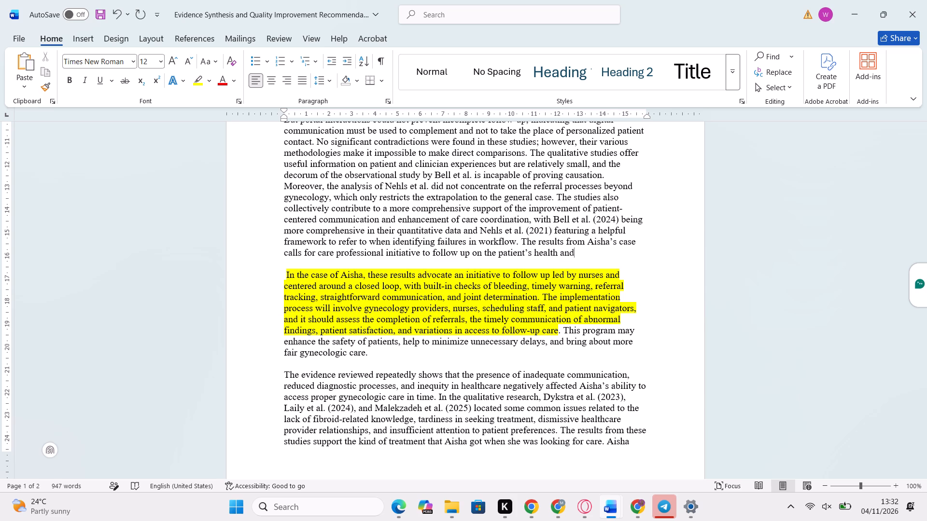
{"action": "key", "text": "BackSpace"}
{"action": "key", "text": "BackSpace"}
{"action": "key", "text": "BackSpace"}
{"action": "key", "text": "BackSpace"}
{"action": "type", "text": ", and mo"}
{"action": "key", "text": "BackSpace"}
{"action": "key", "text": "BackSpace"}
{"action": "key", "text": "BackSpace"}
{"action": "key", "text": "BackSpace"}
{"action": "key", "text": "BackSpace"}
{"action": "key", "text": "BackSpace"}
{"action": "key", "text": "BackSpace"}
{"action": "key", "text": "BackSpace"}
Continue the sentence after "the patient's health" with ", a move that should be centered around".
{"action": "type", "text": ", a move that should be e"}
{"action": "key", "text": "BackSpace"}
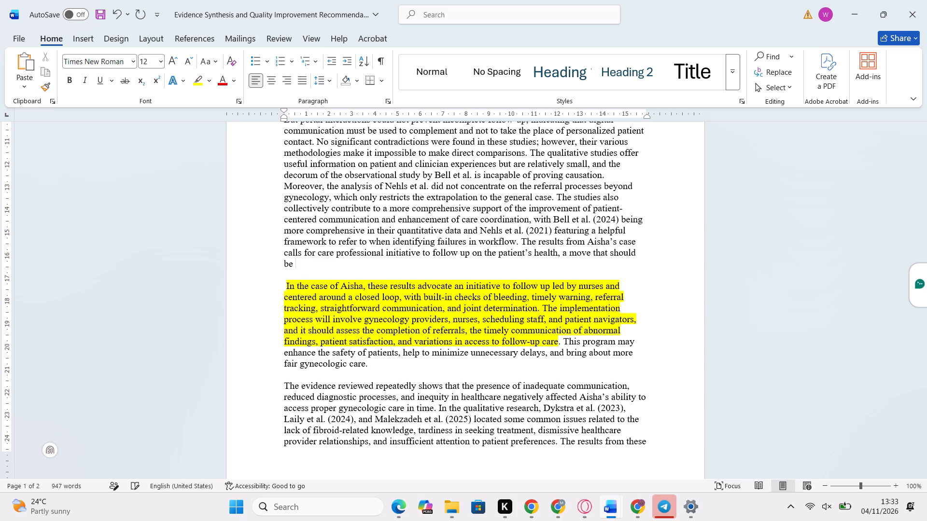
{"action": "type", "text": "centered"}
{"action": "key", "text": "space"}
{"action": "key", "text": "BackSpace"}
{"action": "key", "text": "space"}
{"action": "type", "text": "arounda"}
{"action": "key", "text": "space"}
{"action": "key", "text": "BackSpace"}
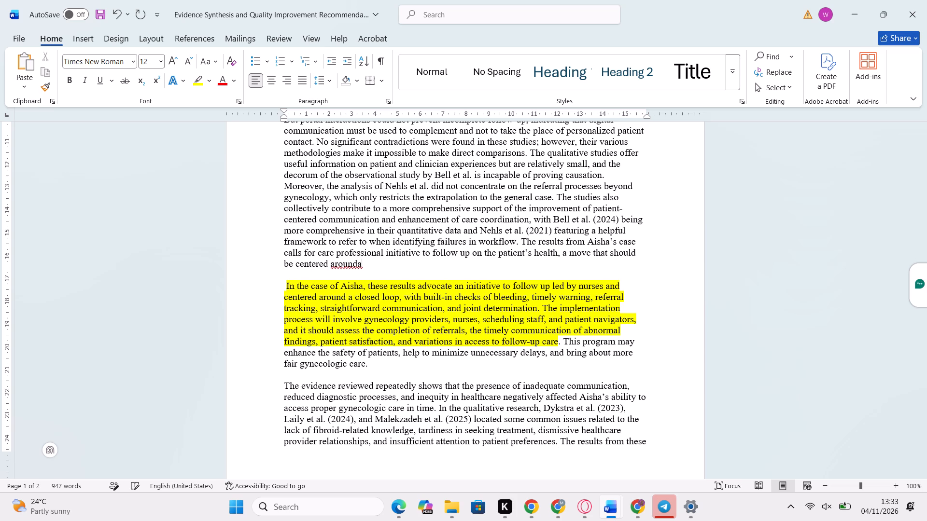
{"action": "key", "text": "BackSpace"}
{"action": "key", "text": "space"}
Continue the sentence after "centered around" with "a closed loop".
{"action": "type", "text": "a close"}
{"action": "key", "text": "space"}
{"action": "key", "text": "BackSpace"}
{"action": "type", "text": "d loop"}
{"action": "key", "text": "space"}
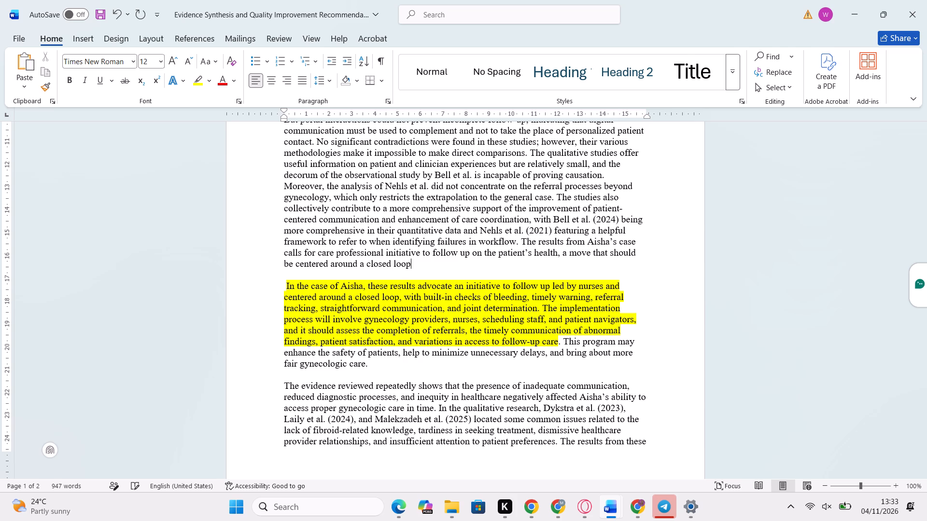
{"action": "key", "text": "BackSpace"}
{"action": "key", "text": "space"}
{"action": "key", "text": "BackSpace"}
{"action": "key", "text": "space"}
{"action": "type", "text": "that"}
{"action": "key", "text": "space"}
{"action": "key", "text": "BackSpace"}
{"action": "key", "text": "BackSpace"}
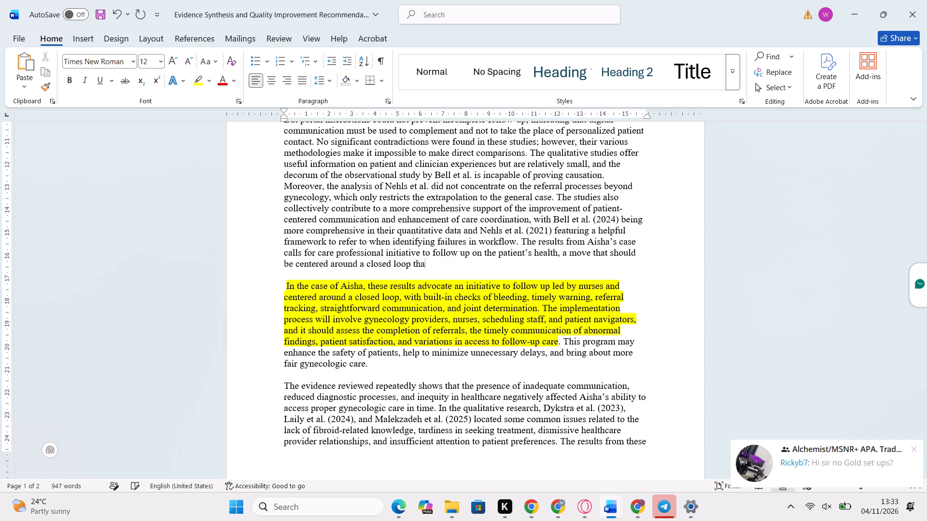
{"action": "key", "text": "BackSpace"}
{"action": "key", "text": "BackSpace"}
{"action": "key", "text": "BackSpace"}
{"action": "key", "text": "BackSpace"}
Continue the sentence after "a closed loop" with "equipped with built-in".
{"action": "key", "text": "space"}
{"action": "type", "text": "equipped wit"}
{"action": "key", "text": "space"}
{"action": "key", "text": "BackSpace"}
{"action": "type", "text": "h built"}
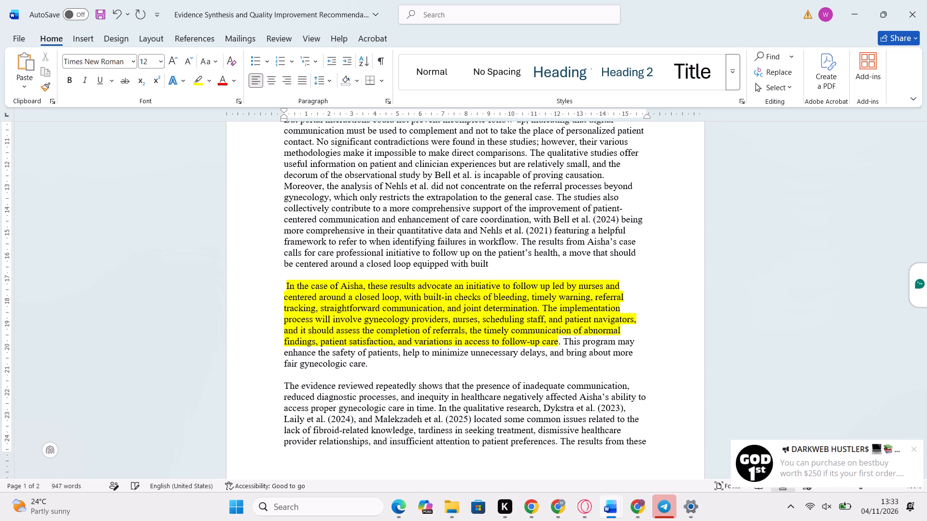
{"action": "type", "text": "-in l"}
{"action": "key", "text": "BackSpace"}
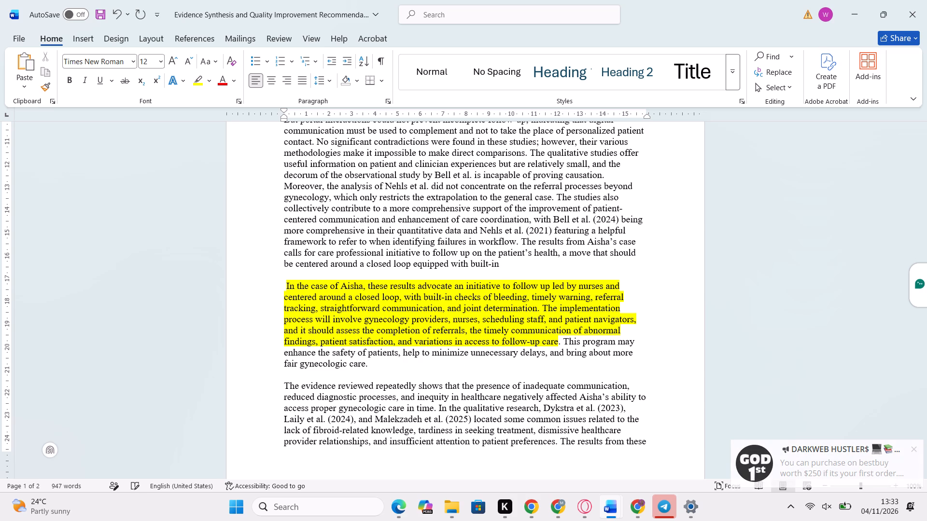
Continue the sentence after "built-in" with "bleeding checks".
{"action": "key", "text": "c"}
{"action": "key", "text": "BackSpace"}
{"action": "type", "text": "bleeding checks ad"}
{"action": "key", "text": "space"}
{"action": "key", "text": "BackSpace"}
{"action": "key", "text": "BackSpace"}
{"action": "key", "text": "BackSpace"}
{"action": "key", "text": "BackSpace"}
{"action": "key", "text": "BackSpace"}
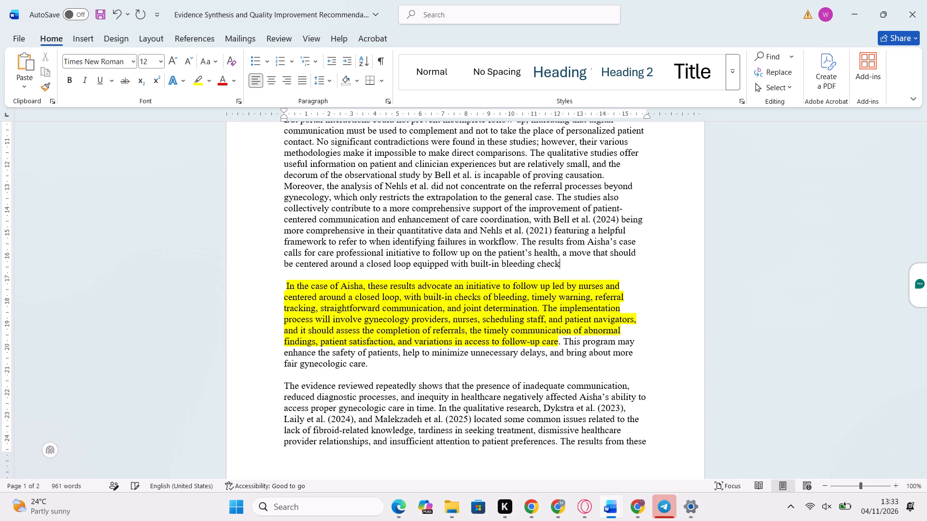
{"action": "key", "text": "s"}
Add ", timely warning" after "bleeding checks" as the next item of the list in the new sentence.
{"action": "type", "text": ", time"}
{"action": "key", "text": "space"}
{"action": "key", "text": "BackSpace"}
{"action": "type", "text": "lt"}
{"action": "key", "text": "space"}
{"action": "key", "text": "BackSpace"}
{"action": "key", "text": "BackSpace"}
{"action": "type", "text": "y wraning"}
{"action": "key", "text": "space"}
{"action": "key", "text": "BackSpace"}
{"action": "key", "text": "BackSpace"}
{"action": "key", "text": "BackSpace"}
{"action": "key", "text": "BackSpace"}
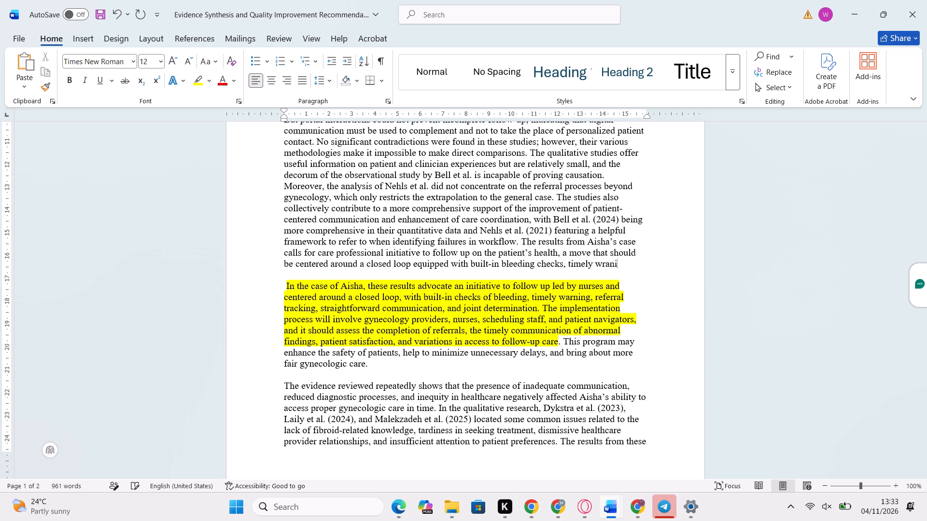
{"action": "key", "text": "BackSpace"}
{"action": "key", "text": "BackSpace"}
{"action": "key", "text": "BackSpace"}
{"action": "type", "text": "arnings and"}
{"action": "key", "text": "space"}
{"action": "key", "text": "BackSpace"}
{"action": "key", "text": "BackSpace"}
{"action": "key", "text": "BackSpace"}
{"action": "key", "text": "BackSpace"}
{"action": "key", "text": "BackSpace"}
{"action": "key", "text": "BackSpace"}
Add ", referral tracking" after "timely warning" as the next item of the list in the new sentence.
{"action": "type", "text": ", referea"}
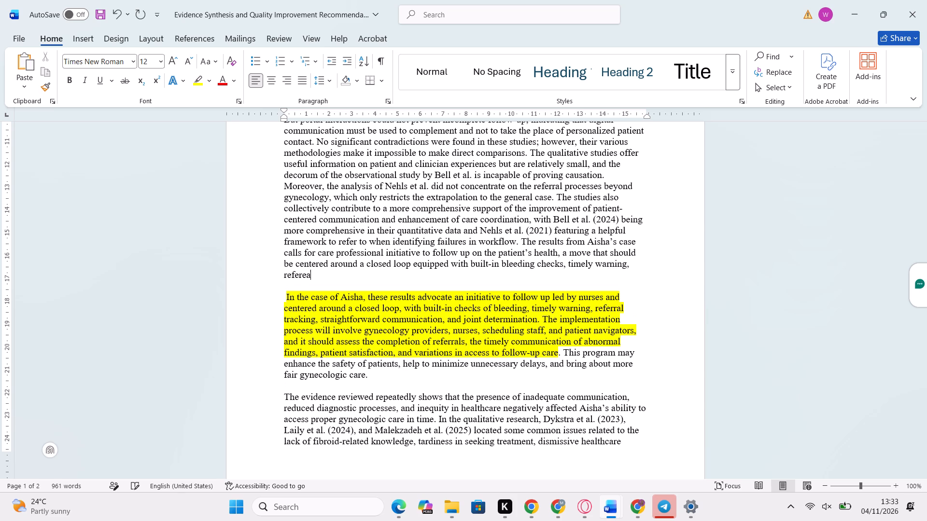
{"action": "key", "text": "BackSpace"}
{"action": "key", "text": "BackSpace"}
{"action": "type", "text": "ral tracking and"}
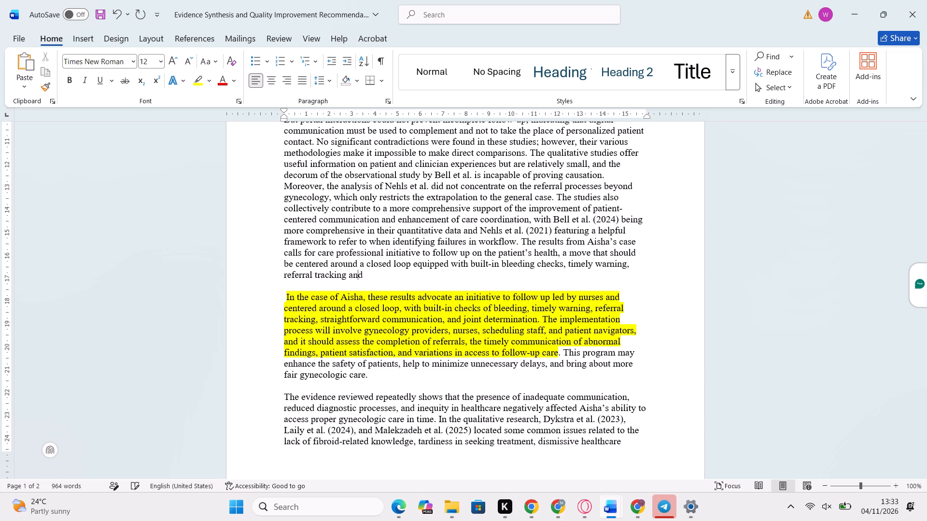
{"action": "key", "text": "space"}
{"action": "key", "text": "BackSpace"}
{"action": "key", "text": "BackSpace"}
{"action": "key", "text": "BackSpace"}
{"action": "key", "text": "BackSpace"}
{"action": "key", "text": "BackSpace"}
Continue the sentence after "referral tracking" with ", and a straight forward".
{"action": "type", "text": ", s a"}
{"action": "key", "text": "BackSpace"}
{"action": "key", "text": "BackSpace"}
{"action": "key", "text": "BackSpace"}
{"action": "type", "text": "ana d"}
{"action": "key", "text": "BackSpace"}
{"action": "key", "text": "BackSpace"}
{"action": "key", "text": "BackSpace"}
{"action": "type", "text": "d a strat"}
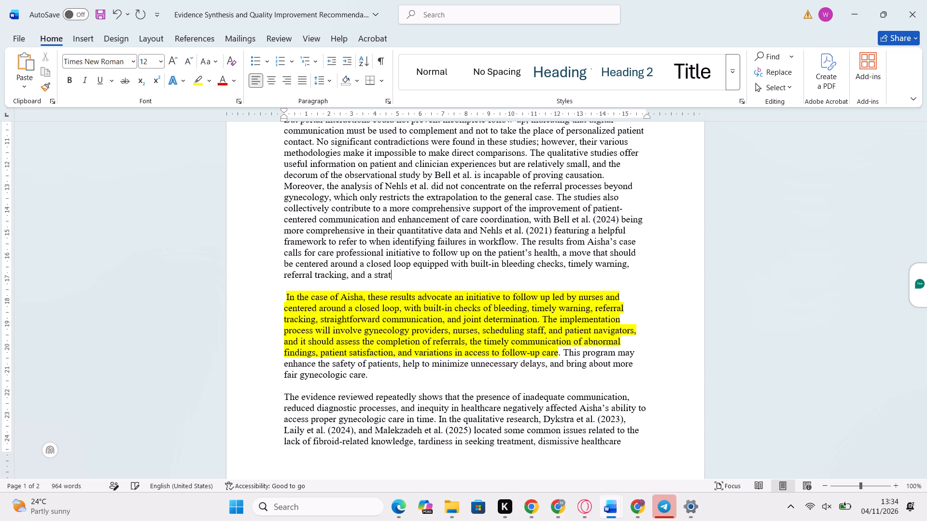
{"action": "key", "text": "BackSpace"}
{"action": "type", "text": "ight d"}
{"action": "key", "text": "BackSpace"}
{"action": "type", "text": "forward"}
{"action": "key", "text": "space"}
{"action": "key", "text": "BackSpace"}
{"action": "key", "text": "space"}
Continue the sentence after "a straight forward" with "communication look".
{"action": "type", "text": "communication"}
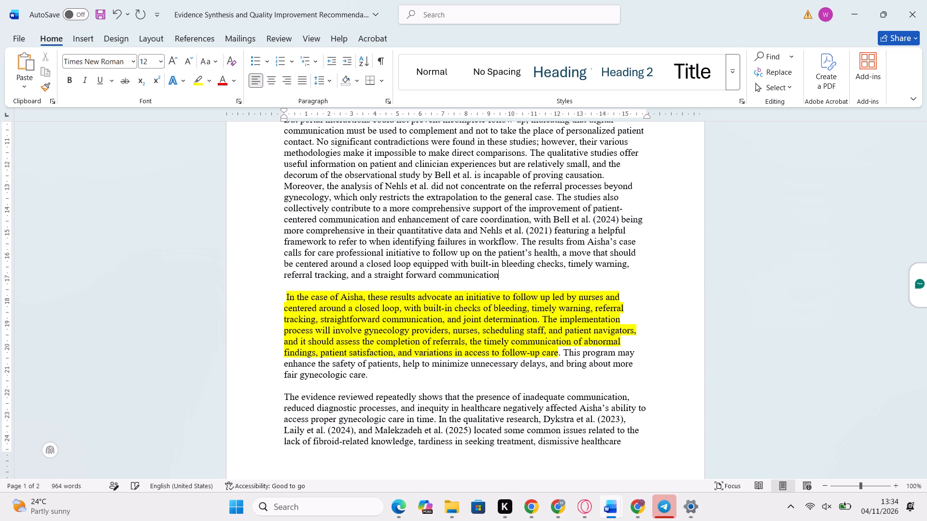
{"action": "key", "text": "space"}
{"action": "key", "text": "BackSpace"}
{"action": "key", "text": "space"}
{"action": "type", "text": "look"}
{"action": "key", "text": "space"}
{"action": "key", "text": "BackSpace"}
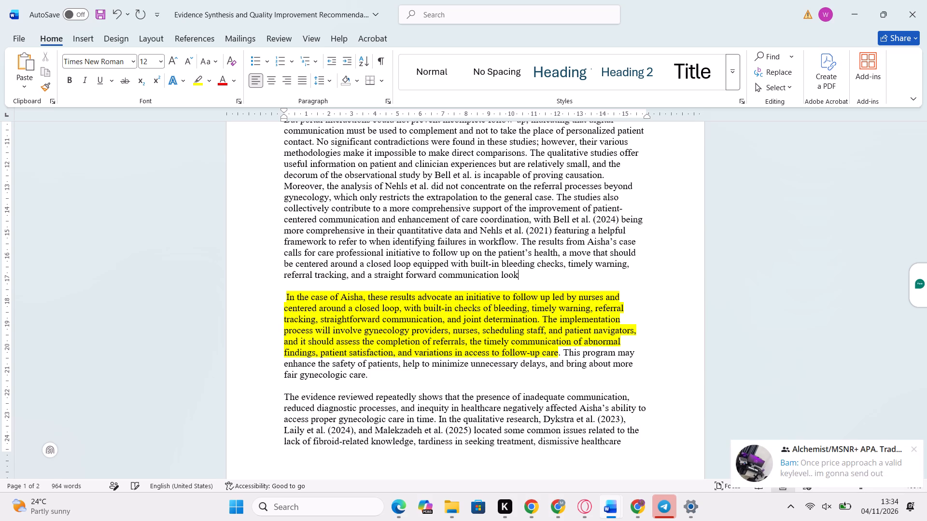
Continue the sentence after "communication look" with "that jointly determine".
{"action": "key", "text": "space"}
{"action": "type", "text": "that"}
{"action": "key", "text": "space"}
{"action": "type", "text": "jointly determine"}
{"action": "key", "text": "space"}
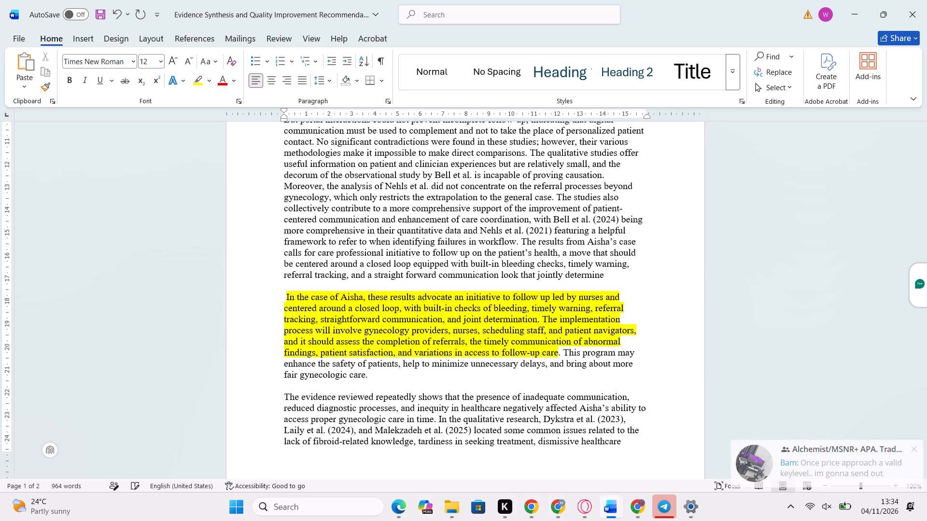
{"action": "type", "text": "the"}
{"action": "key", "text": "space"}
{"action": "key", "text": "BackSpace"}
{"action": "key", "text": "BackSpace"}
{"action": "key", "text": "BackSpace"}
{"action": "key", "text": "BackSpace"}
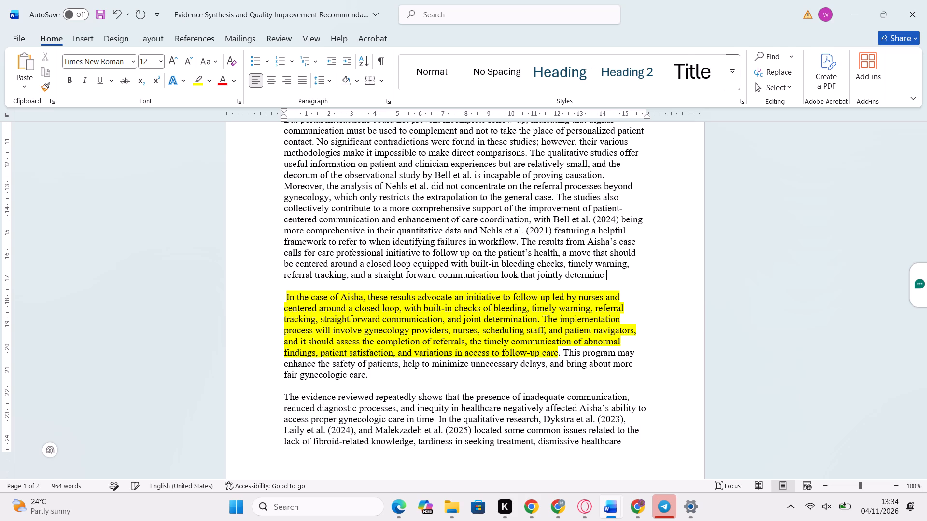
Continue the new sentence after "that jointly determine" with "what individual patient need".
{"action": "type", "text": "what the"}
{"action": "key", "text": "space"}
{"action": "key", "text": "BackSpace"}
{"action": "key", "text": "BackSpace"}
{"action": "key", "text": "BackSpace"}
{"action": "key", "text": "BackSpace"}
{"action": "type", "text": "individual patients"}
{"action": "key", "text": "space"}
{"action": "key", "text": "BackSpace"}
{"action": "key", "text": "BackSpace"}
{"action": "key", "text": "space"}
{"action": "type", "text": "need s"}
{"action": "key", "text": "BackSpace"}
{"action": "key", "text": "BackSpace"}
Continue the sentence after "individual patient need" with ", which should".
{"action": "type", "text": ", espe"}
{"action": "key", "text": "space"}
{"action": "key", "text": "BackSpace"}
{"action": "key", "text": "BackSpace"}
{"action": "key", "text": "BackSpace"}
{"action": "key", "text": "BackSpace"}
{"action": "key", "text": "BackSpace"}
{"action": "type", "text": "whc"}
{"action": "key", "text": "BackSpace"}
{"action": "type", "text": "ich should a"}
{"action": "key", "text": "BackSpace"}
{"action": "key", "text": "BackSpace"}
{"action": "key", "text": "space"}
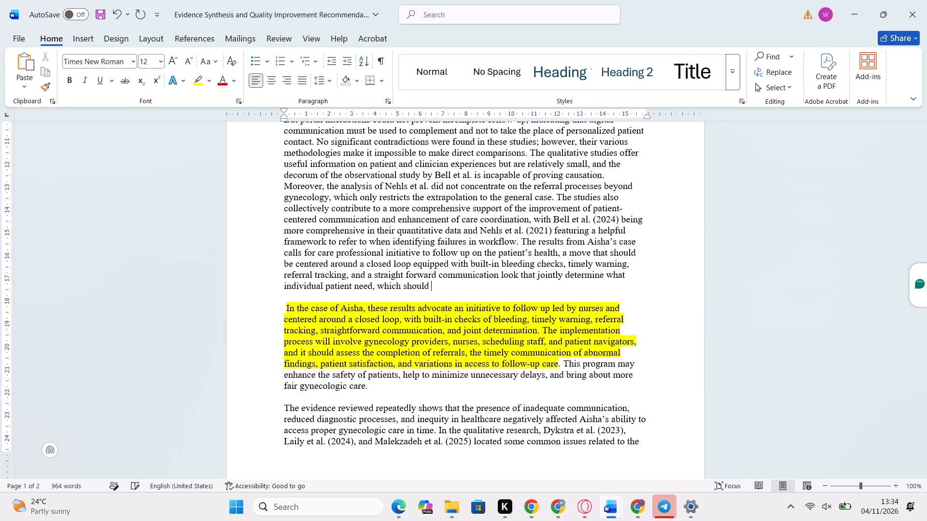
Finish the sentence after "which should" with "have been applied in the case of the Aisha.".
{"action": "type", "text": "have been applied in the case of the"}
{"action": "key", "text": "space"}
{"action": "key", "text": "BackSpace"}
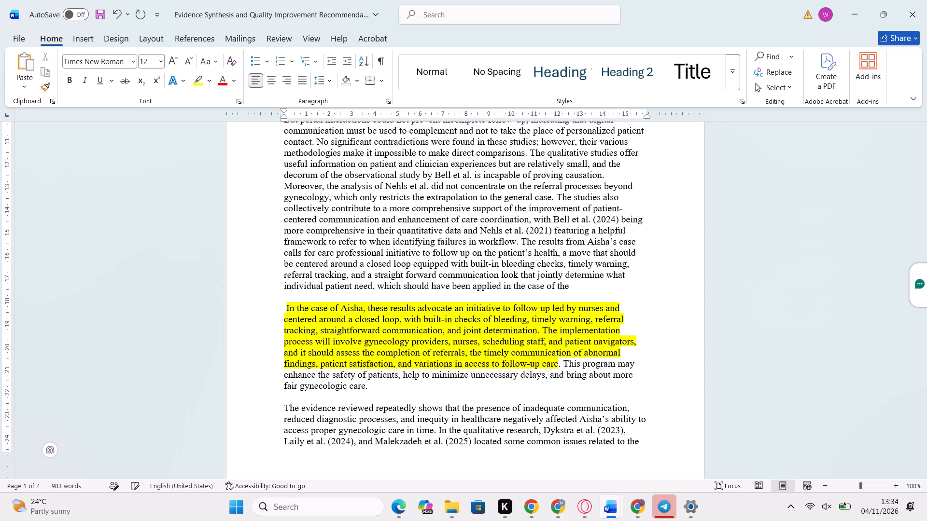
{"action": "key", "text": "space"}
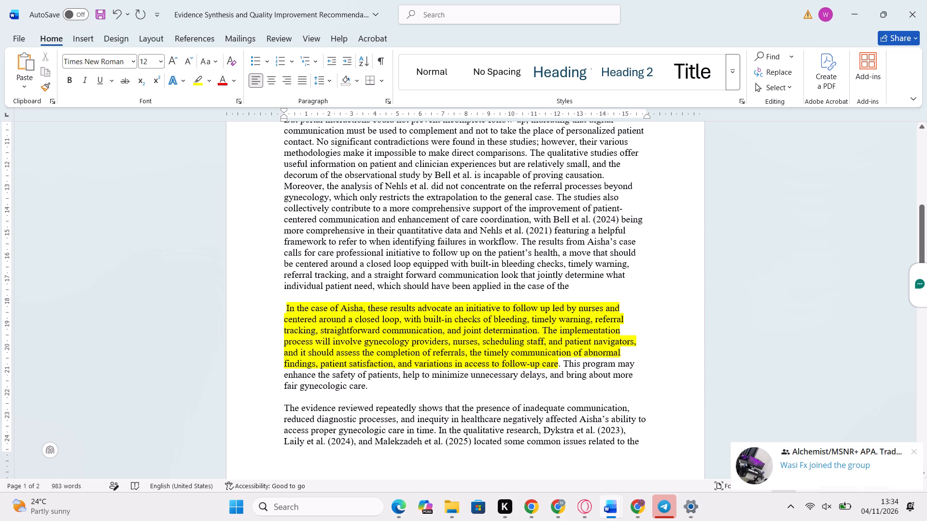
{"action": "type", "text": "Aishs"}
{"action": "key", "text": "space"}
{"action": "key", "text": "BackSpace"}
{"action": "key", "text": "BackSpace"}
{"action": "type", "text": "a."}
{"action": "key", "text": "space"}
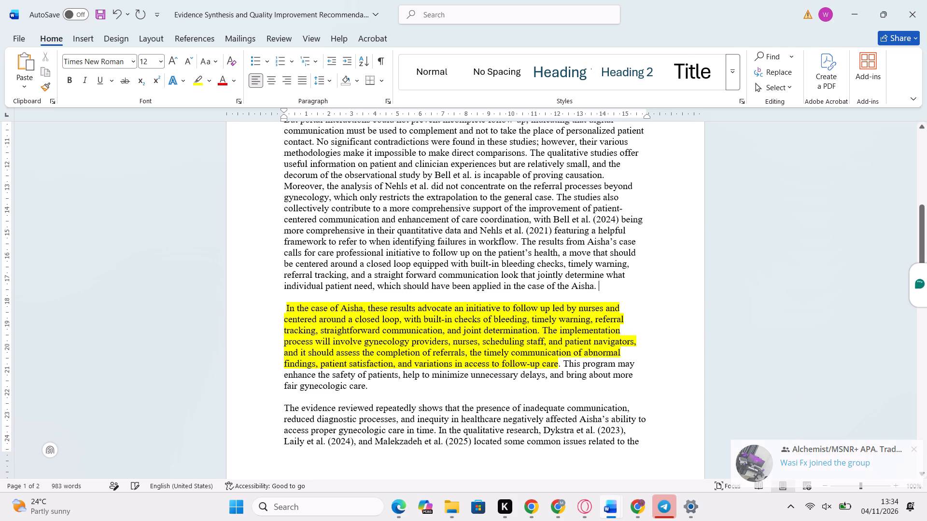
Delete the highlighted original sentence from "In the case of Aisha" to "joint determination." and close the gap before the remaining highlighted text.
{"action": "left_click_drag", "start_coordinate": [541, 332], "coordinate": [438, 315]}
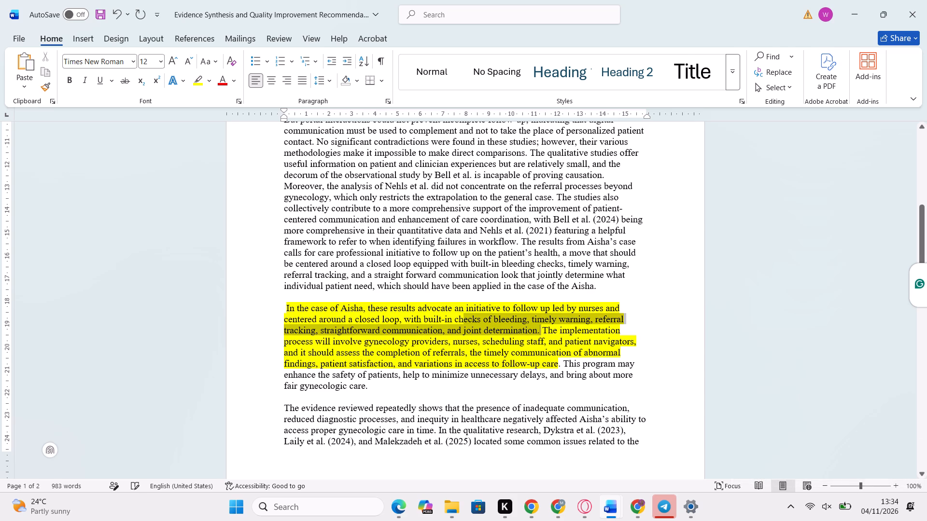
{"action": "left_click_drag", "start_coordinate": [438, 315], "coordinate": [278, 310]}
{"action": "key", "text": "BackSpace"}
{"action": "key", "text": "BackSpace"}
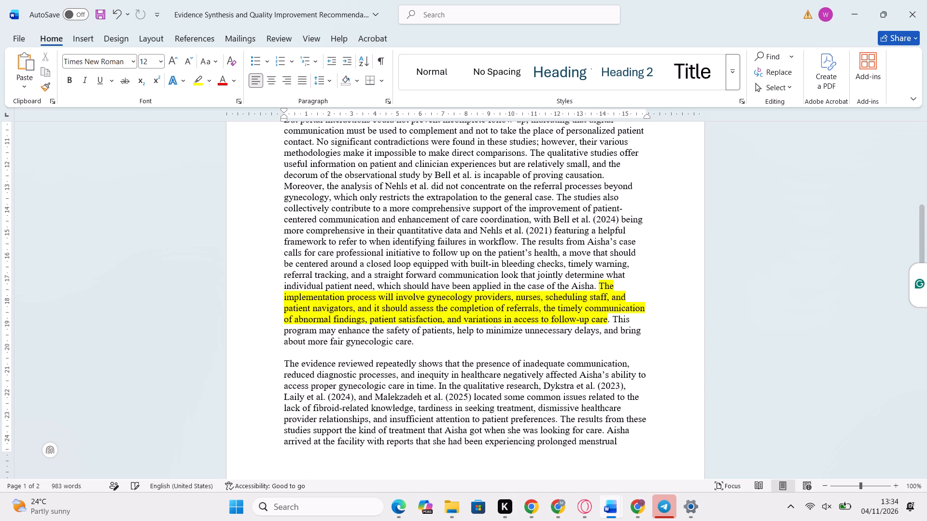
Begin a new sentence before the remaining highlighted text with "The implementation process will have to include".
{"action": "type", "text": "The im"}
{"action": "type", "text": "plementation process i"}
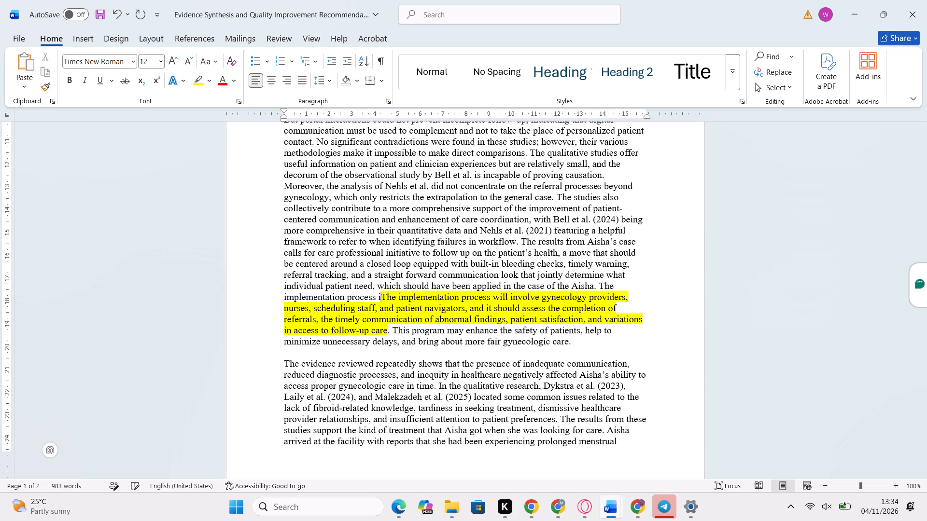
{"action": "key", "text": "BackSpace"}
{"action": "type", "text": "will"}
{"action": "key", "text": "space"}
{"action": "key", "text": "BackSpace"}
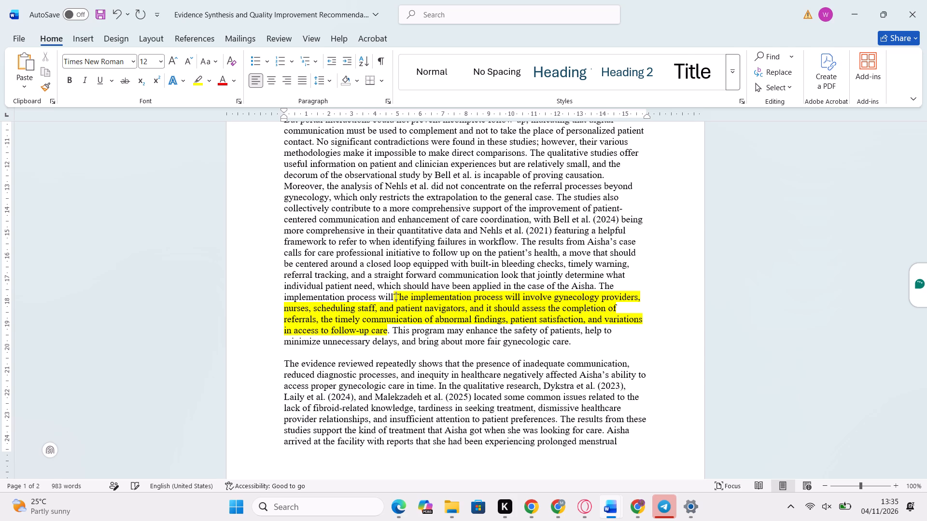
{"action": "key", "text": "space"}
{"action": "type", "text": "have to include d"}
{"action": "key", "text": "BackSpace"}
{"action": "key", "text": "BackSpace"}
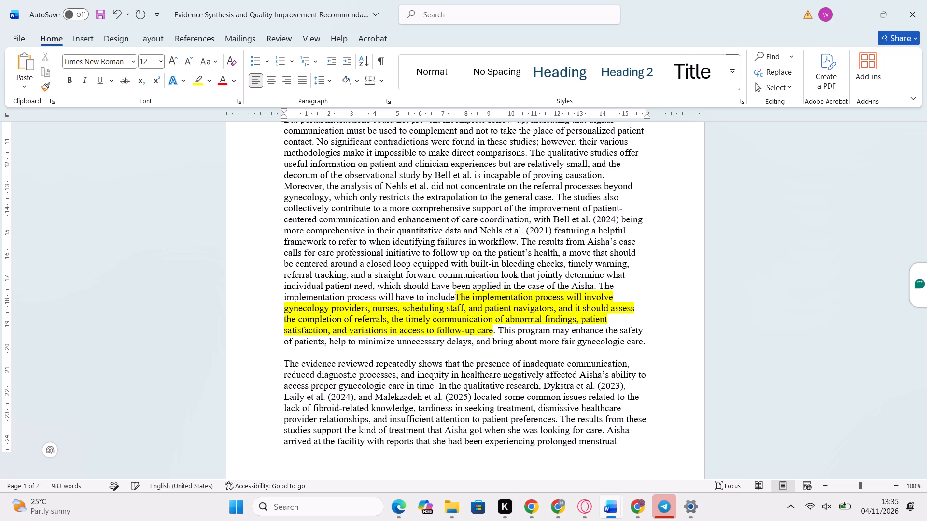
Continue the sentence after "will have to include" with "gynecology providers".
{"action": "key", "text": "space"}
{"action": "type", "text": "gynecology preo"}
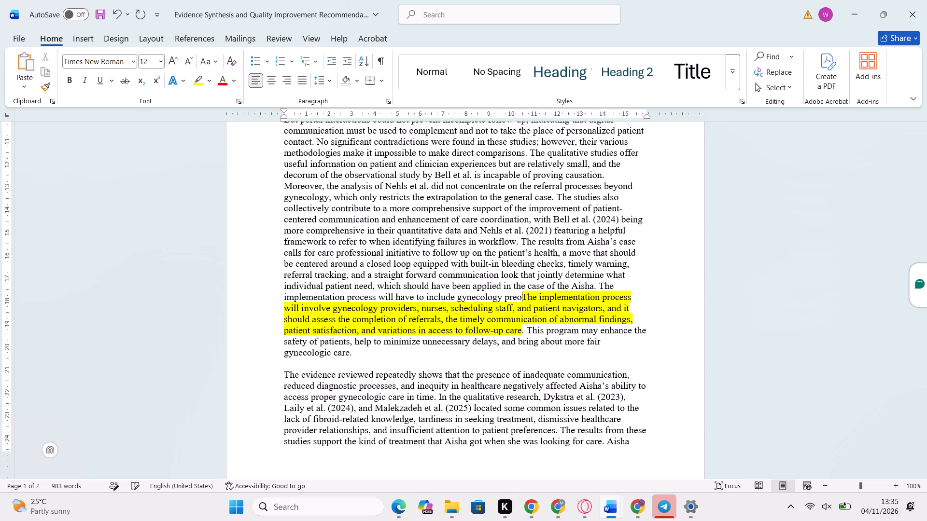
{"action": "key", "text": "BackSpace"}
{"action": "key", "text": "BackSpace"}
{"action": "type", "text": "oviders ajd"}
{"action": "key", "text": "space"}
{"action": "key", "text": "BackSpace"}
{"action": "key", "text": "BackSpace"}
{"action": "key", "text": "BackSpace"}
{"action": "key", "text": "BackSpace"}
{"action": "key", "text": "BackSpace"}
Add ", schedule nurse" after "gynecology providers" in the new sentence.
{"action": "type", "text": ", schedile"}
{"action": "key", "text": "space"}
{"action": "key", "text": "BackSpace"}
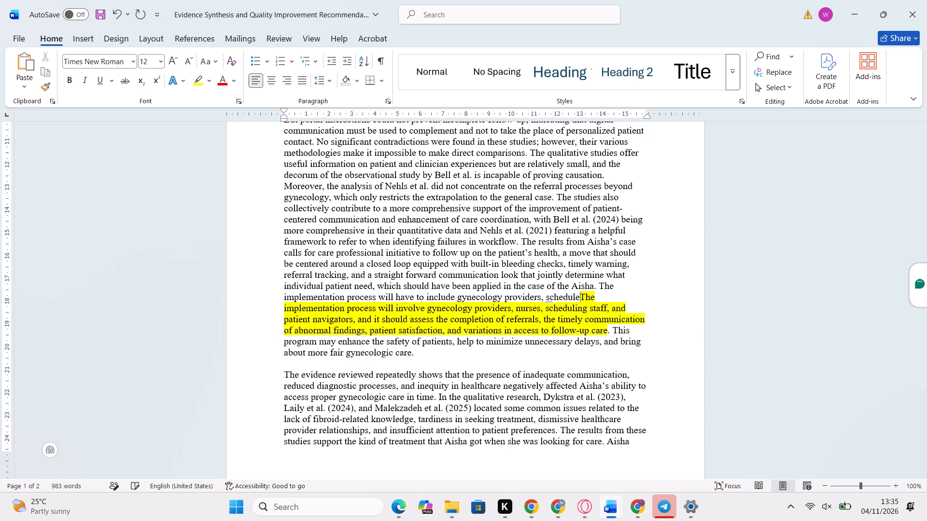
{"action": "key", "text": "BackSpace"}
{"action": "type", "text": "e.,"}
{"action": "key", "text": "BackSpace"}
{"action": "key", "text": "BackSpace"}
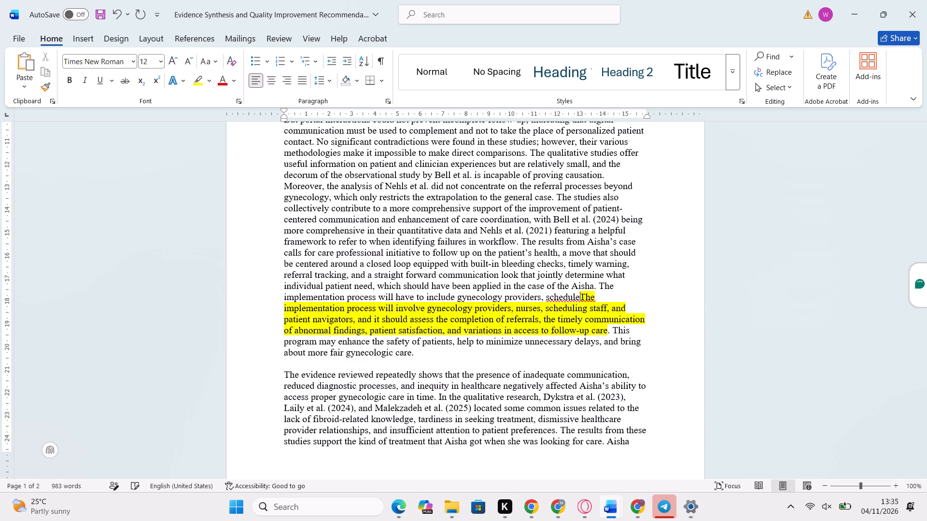
{"action": "key", "text": "space"}
{"action": "type", "text": "nurse s"}
{"action": "key", "text": "BackSpace"}
{"action": "key", "text": "BackSpace"}
Add ", and provides" after "schedule nurse" in the new sentence.
{"action": "type", "text": ", and provides and"}
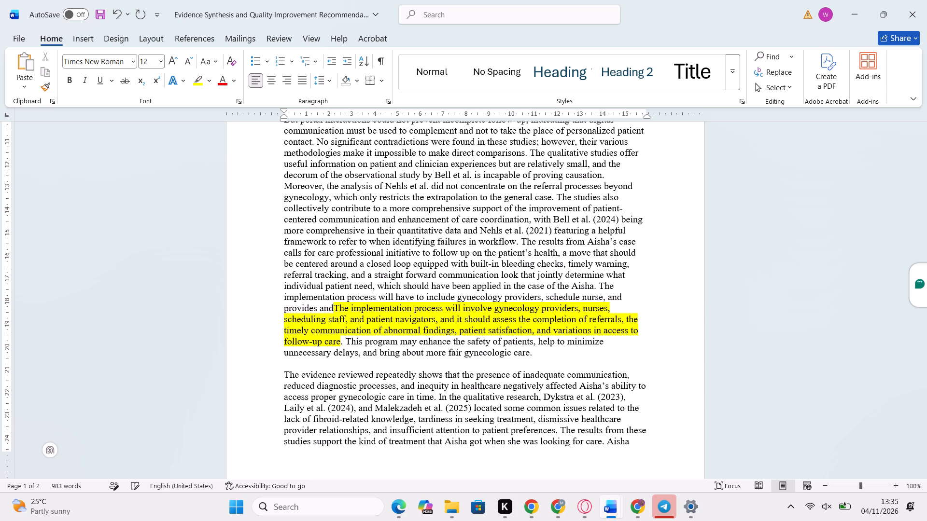
{"action": "key", "text": "space"}
{"action": "key", "text": "BackSpace"}
{"action": "key", "text": "BackSpace"}
{"action": "key", "text": "BackSpace"}
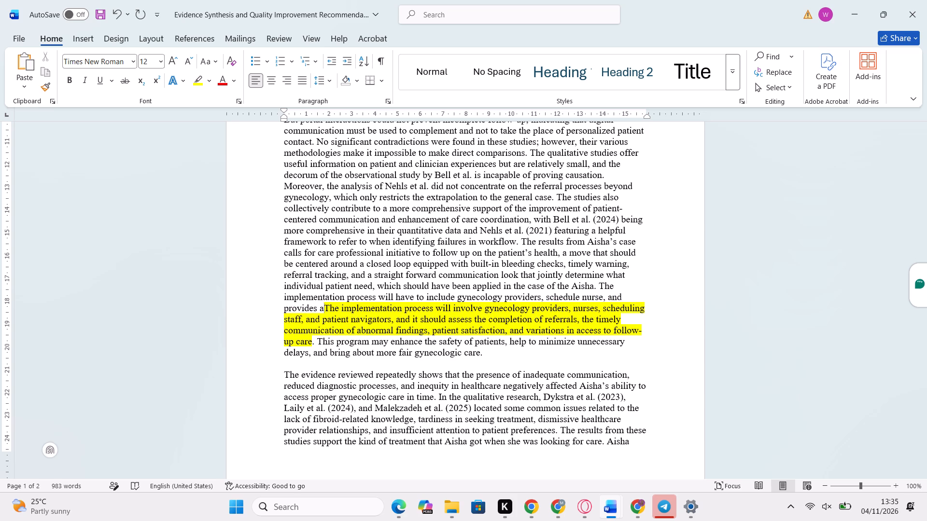
{"action": "key", "text": "BackSpace"}
{"action": "key", "text": "BackSpace"}
Continue the sentence after "and provides" with ", and must assess".
{"action": "type", "text": ", and s"}
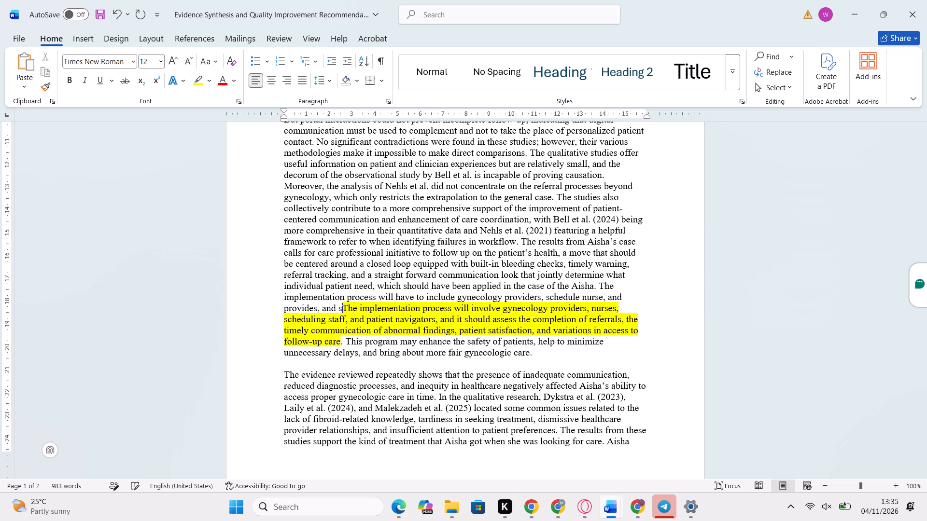
{"action": "key", "text": "BackSpace"}
{"action": "type", "text": "must assess the"}
{"action": "key", "text": "space"}
{"action": "key", "text": "BackSpace"}
{"action": "key", "text": "BackSpace"}
{"action": "key", "text": "BackSpace"}
{"action": "key", "text": "BackSpace"}
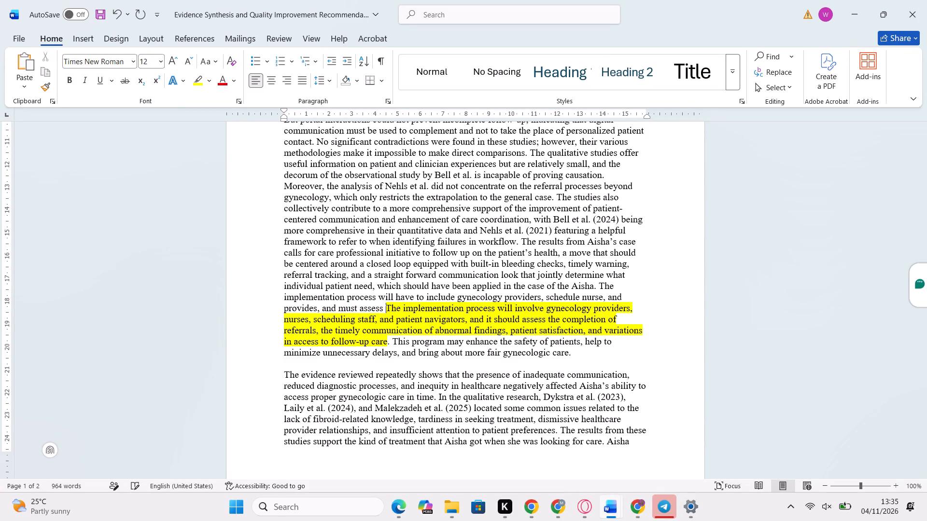
{"action": "key", "text": "space"}
{"action": "key", "text": "BackSpace"}
{"action": "key", "text": "BackSpace"}
{"action": "key", "text": "space"}
Continue the sentence after "must assess" with "complete references and".
{"action": "type", "text": "colple"}
{"action": "key", "text": "BackSpace"}
{"action": "key", "text": "BackSpace"}
{"action": "key", "text": "BackSpace"}
{"action": "key", "text": "BackSpace"}
{"action": "type", "text": "mplete reere"}
{"action": "key", "text": "BackSpace"}
{"action": "key", "text": "BackSpace"}
{"action": "key", "text": "BackSpace"}
{"action": "type", "text": "ference"}
{"action": "key", "text": "space"}
{"action": "key", "text": "BackSpace"}
{"action": "type", "text": "s and"}
{"action": "key", "text": "space"}
{"action": "key", "text": "BackSpace"}
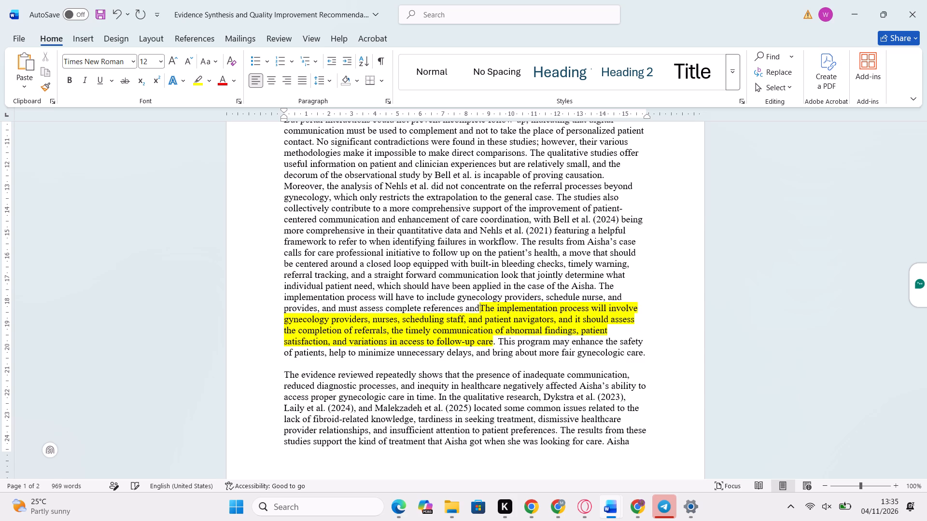
Change "references and" at the end of the new text to "referals".
{"action": "key", "text": "BackSpace"}
{"action": "key", "text": "BackSpace"}
{"action": "key", "text": "BackSpace"}
{"action": "key", "text": "BackSpace"}
{"action": "key", "text": "BackSpace"}
{"action": "key", "text": "BackSpace"}
{"action": "key", "text": "BackSpace"}
{"action": "key", "text": "BackSpace"}
{"action": "key", "text": "BackSpace"}
{"action": "type", "text": "als"}
{"action": "key", "text": "space"}
{"action": "key", "text": "BackSpace"}
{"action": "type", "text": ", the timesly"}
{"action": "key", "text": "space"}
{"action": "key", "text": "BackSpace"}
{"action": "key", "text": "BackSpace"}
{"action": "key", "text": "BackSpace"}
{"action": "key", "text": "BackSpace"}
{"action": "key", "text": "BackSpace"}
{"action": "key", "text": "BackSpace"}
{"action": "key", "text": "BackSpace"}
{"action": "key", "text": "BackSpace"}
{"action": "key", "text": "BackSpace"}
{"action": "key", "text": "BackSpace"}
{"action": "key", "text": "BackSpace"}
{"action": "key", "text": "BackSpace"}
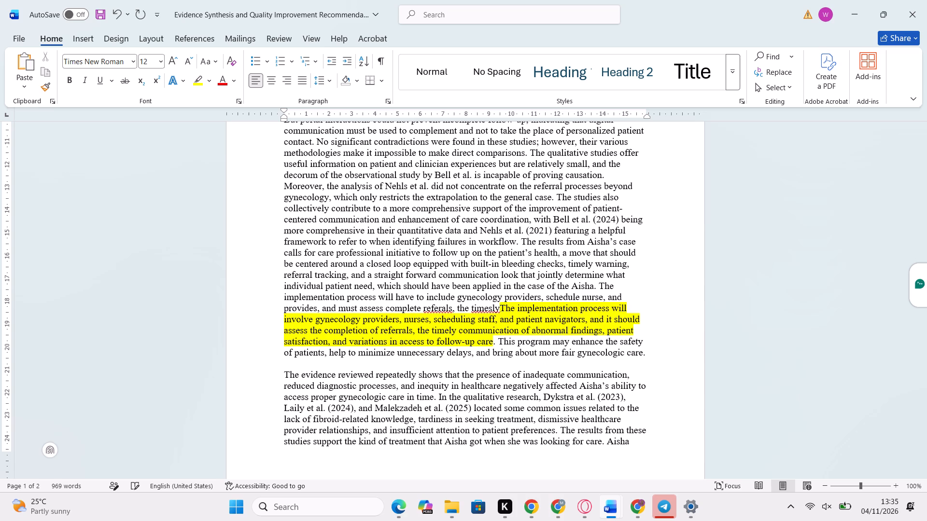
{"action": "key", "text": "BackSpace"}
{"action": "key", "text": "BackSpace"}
Continue the sentence after "complete referals" with "which".
{"action": "key", "text": "space"}
{"action": "type", "text": "w"}
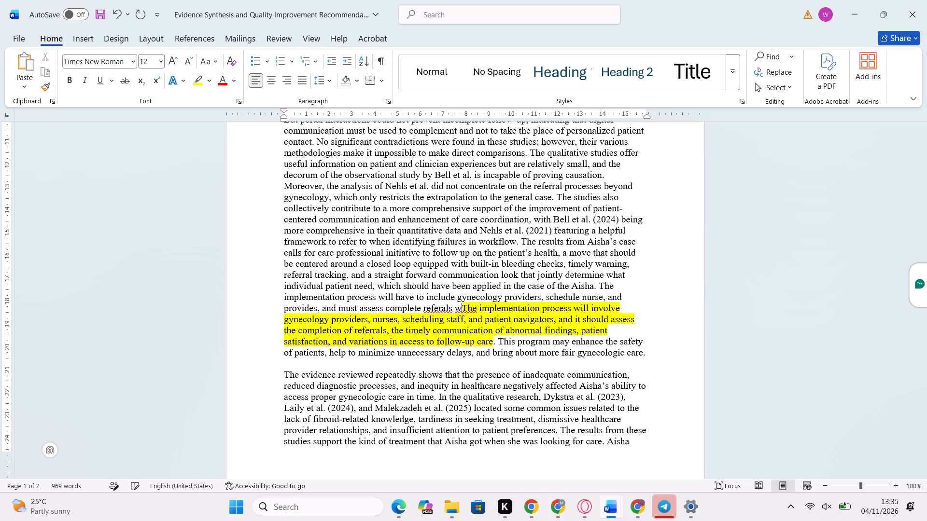
{"action": "key", "text": "BackSpace"}
{"action": "key", "text": "BackSpace"}
{"action": "key", "text": "space"}
{"action": "type", "text": "whicha"}
{"action": "key", "text": "space"}
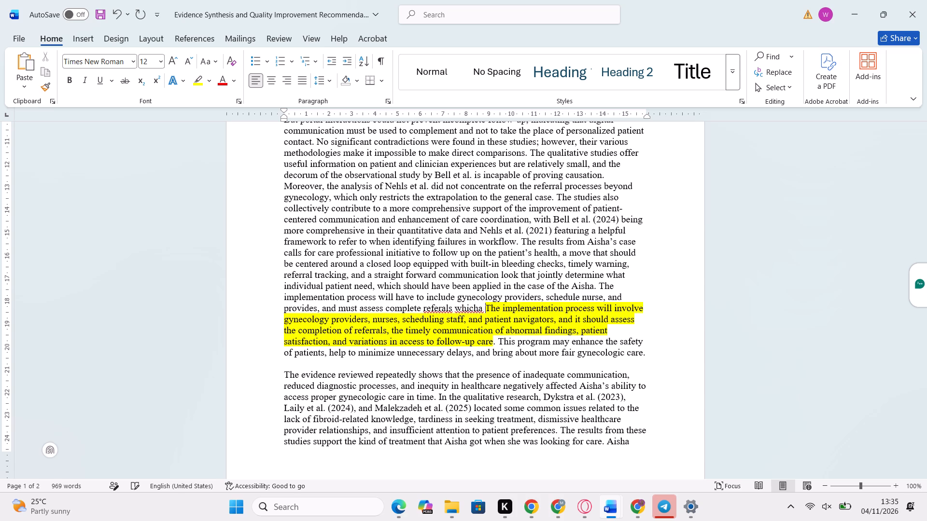
{"action": "key", "text": "BackSpace"}
{"action": "key", "text": "BackSpace"}
{"action": "key", "text": "space"}
Continue the sentence after "which" with "adhere to timely communication for".
{"action": "type", "text": "adhere to time"}
{"action": "key", "text": "space"}
{"action": "key", "text": "BackSpace"}
{"action": "type", "text": "ly o"}
{"action": "key", "text": "BackSpace"}
{"action": "type", "text": "communicato"}
{"action": "key", "text": "BackSpace"}
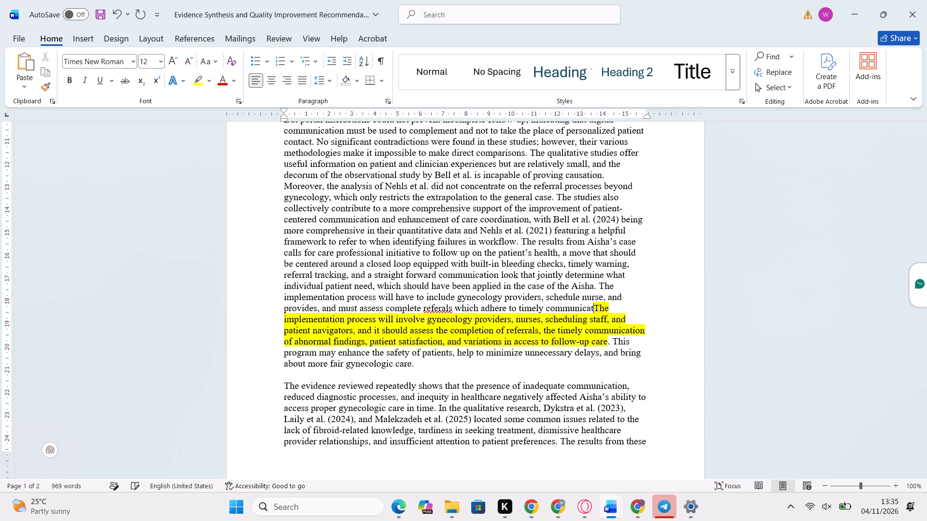
{"action": "type", "text": "ion for"}
{"action": "key", "text": "space"}
{"action": "key", "text": "BackSpace"}
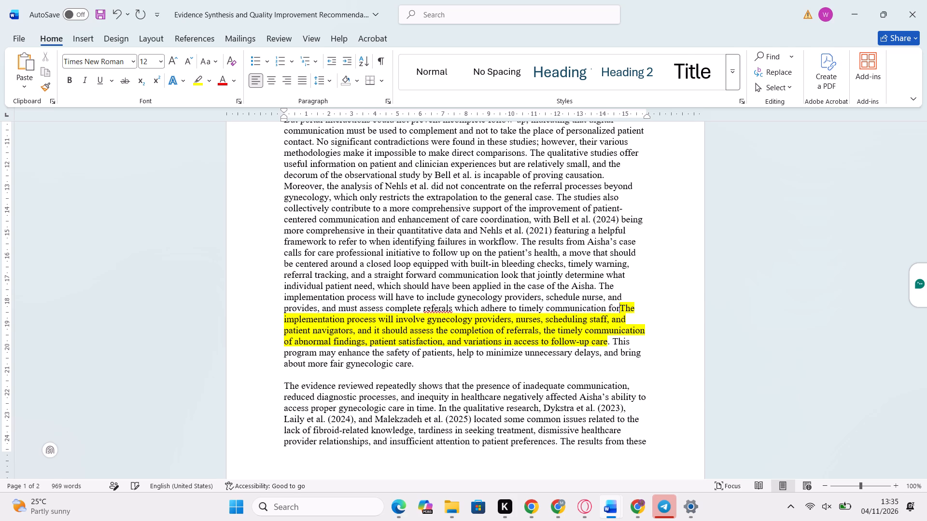
Continue the sentence after "timely communication for" with "any abnormal findings".
{"action": "key", "text": "space"}
{"action": "type", "text": "any abnormal"}
{"action": "key", "text": "space"}
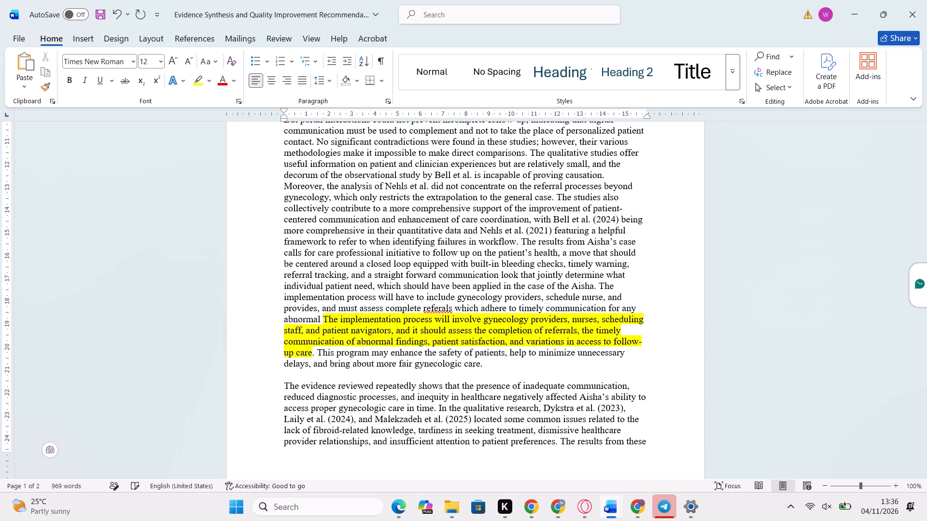
{"action": "type", "text": "findings"}
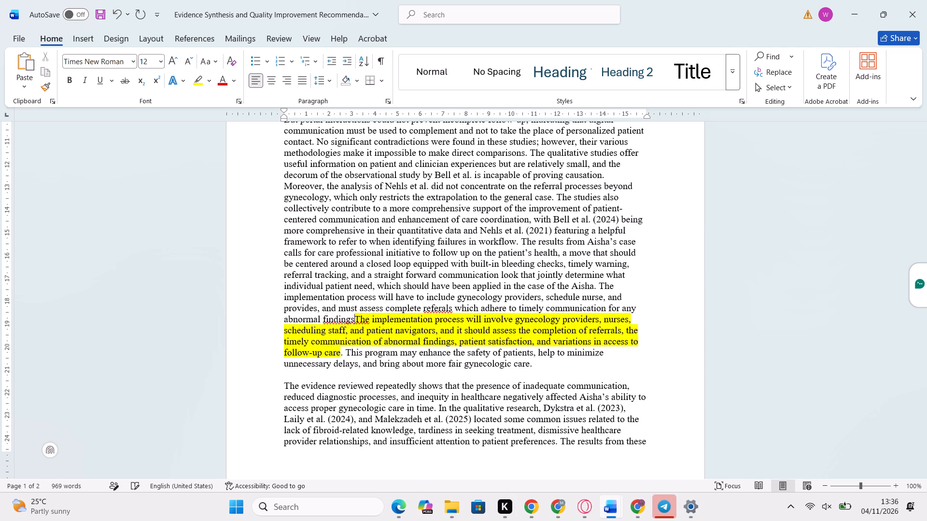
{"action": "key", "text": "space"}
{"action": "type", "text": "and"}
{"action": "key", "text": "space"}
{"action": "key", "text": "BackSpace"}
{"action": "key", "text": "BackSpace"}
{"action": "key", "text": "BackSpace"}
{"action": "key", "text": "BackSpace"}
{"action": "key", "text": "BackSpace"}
End the sentence after "abnormal findings" and start a new one with "This attributes will contribute to patient's".
{"action": "type", "text": ". This"}
{"action": "key", "text": "space"}
{"action": "key", "text": "BackSpace"}
{"action": "key", "text": "space"}
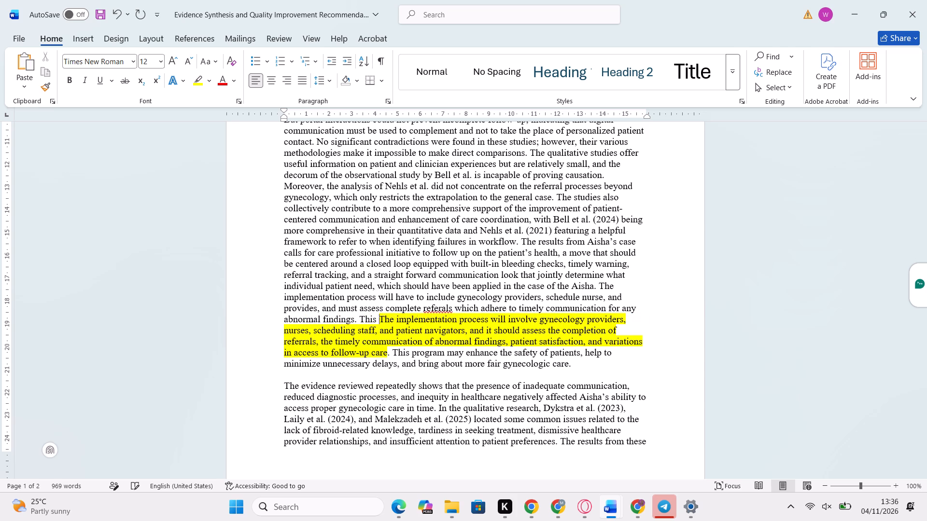
{"action": "type", "text": "attributes will contribute to patienst"}
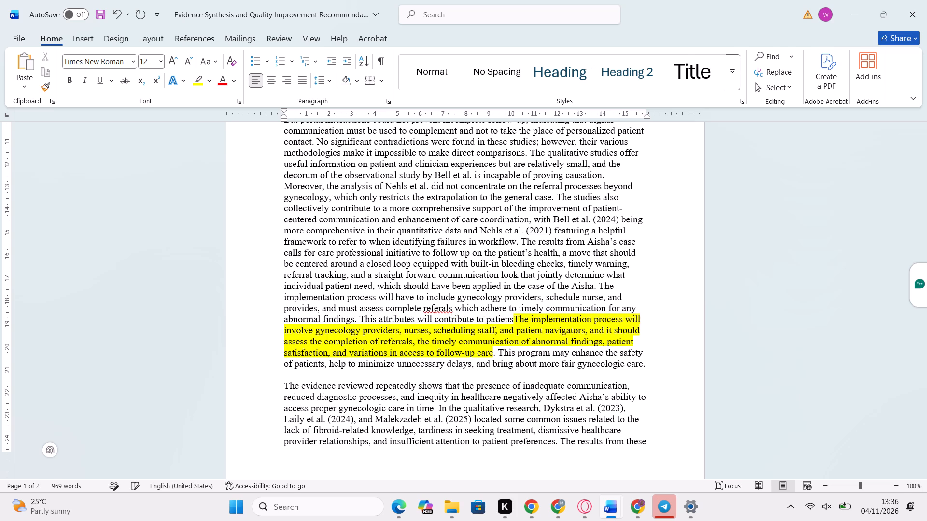
{"action": "key", "text": "space"}
{"action": "key", "text": "BackSpace"}
{"action": "key", "text": "space"}
{"action": "key", "text": "BackSpace"}
{"action": "key", "text": "BackSpace"}
{"action": "key", "text": "BackSpace"}
{"action": "key", "text": "s"}
{"action": "key", "text": "BackSpace"}
{"action": "type", "text": "t's"}
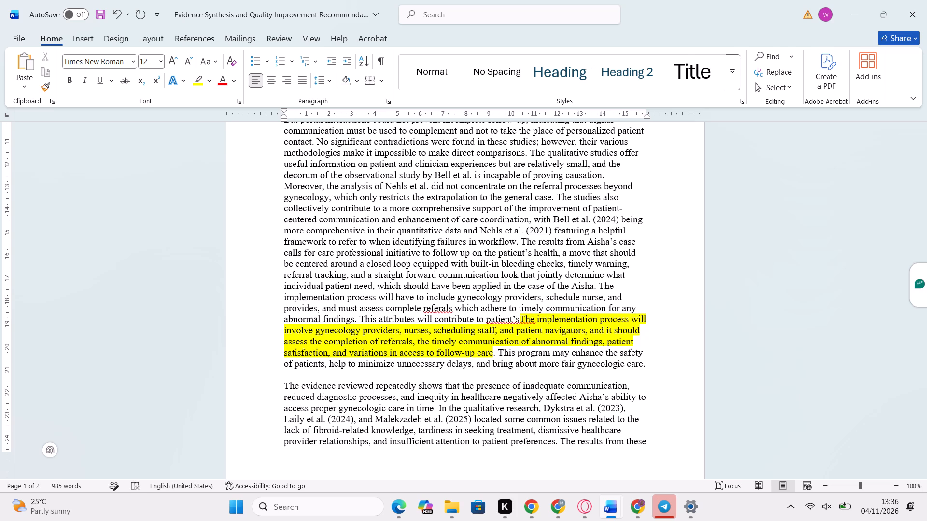
Finish the new sentence after "patient's" with "satisfaction on the care levels ad ease access to follow-ups.".
{"action": "key", "text": "space"}
{"action": "type", "text": "sat"}
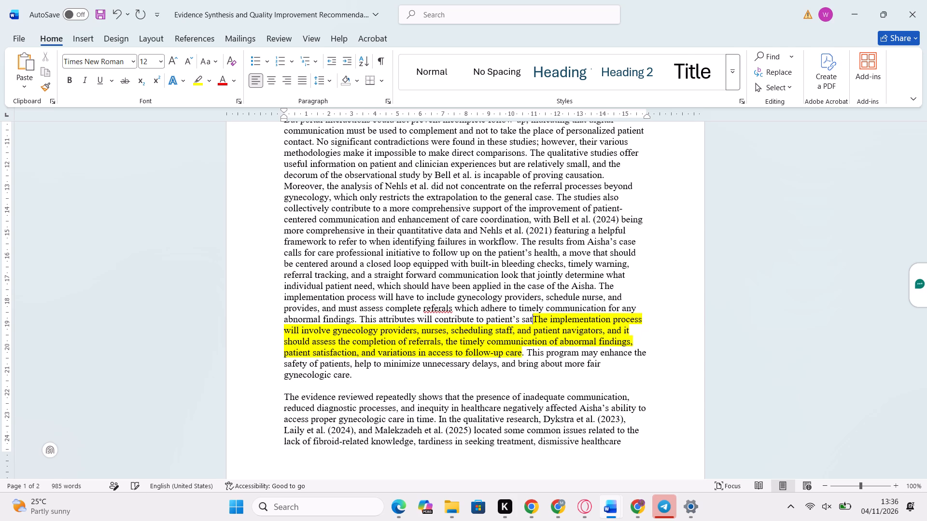
{"action": "type", "text": "isfaction on the"}
{"action": "key", "text": "space"}
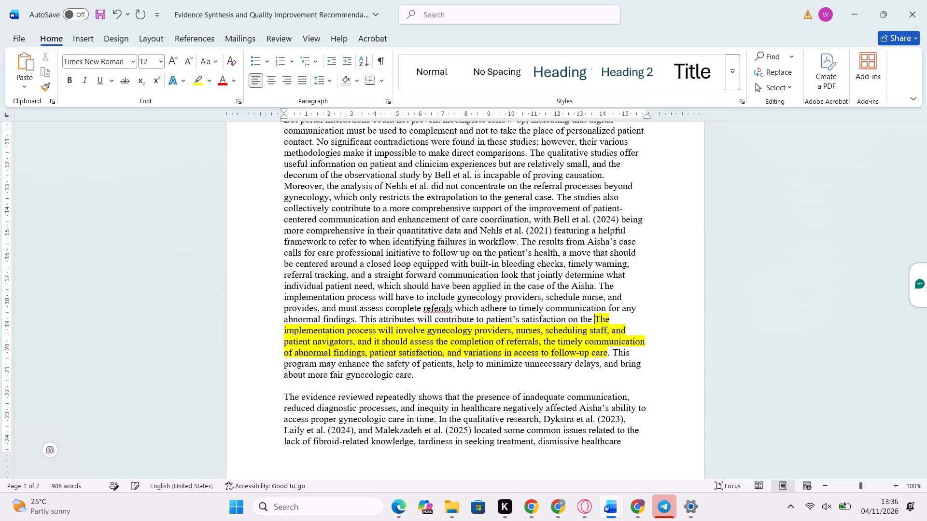
{"action": "type", "text": "care leve"}
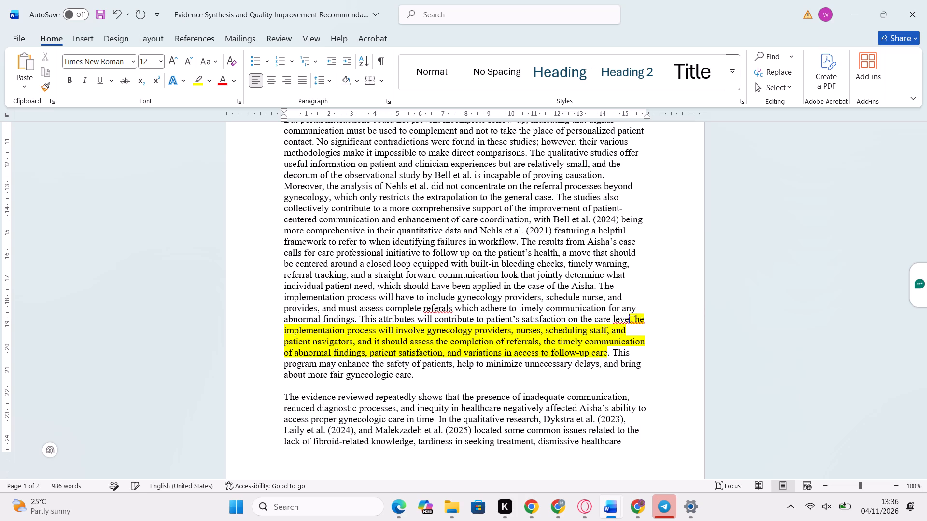
{"action": "key", "text": "space"}
{"action": "type", "text": "a"}
{"action": "key", "text": "BackSpace"}
{"action": "key", "text": "BackSpace"}
{"action": "key", "text": "BackSpace"}
{"action": "type", "text": "els ad eaas"}
{"action": "key", "text": "BackSpace"}
{"action": "key", "text": "BackSpace"}
{"action": "type", "text": "se access to follow"}
{"action": "type", "text": "-ups"}
{"action": "key", "text": "space"}
{"action": "key", "text": "BackSpace"}
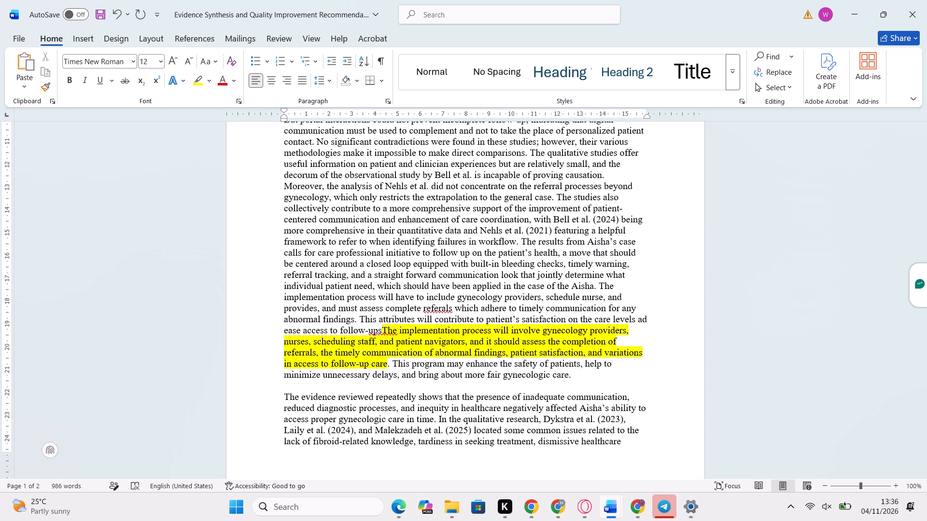
{"action": "type", "text": "."}
{"action": "key", "text": "space"}
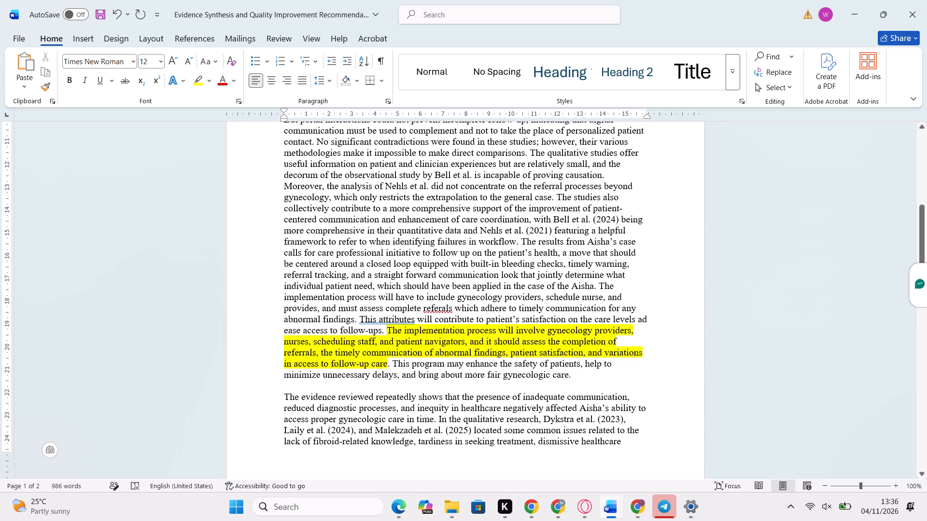
Delete the highlighted original sentence beginning "The implementation process will involve gynecology providers", including its leftover full stop.
{"action": "left_click_drag", "start_coordinate": [387, 364], "coordinate": [385, 329]}
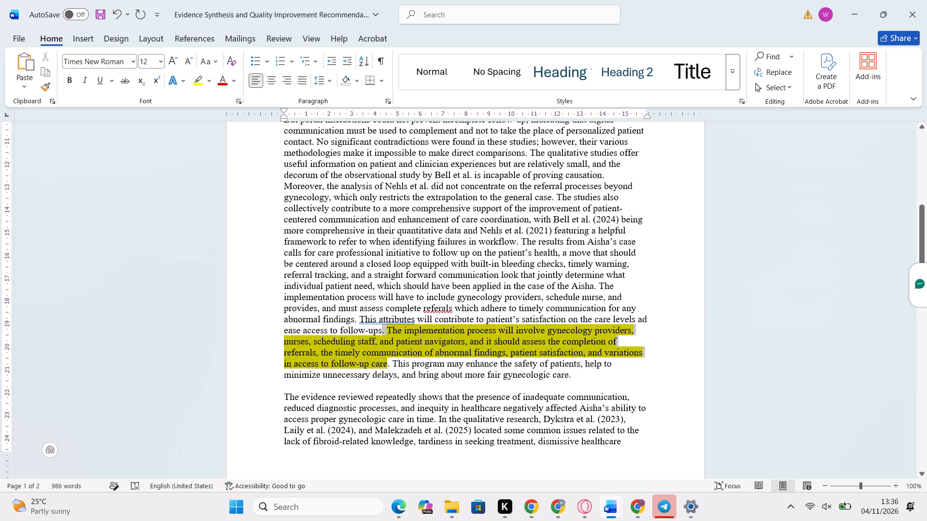
{"action": "left_click_drag", "start_coordinate": [385, 329], "coordinate": [393, 329]}
{"action": "key", "text": "BackSpace"}
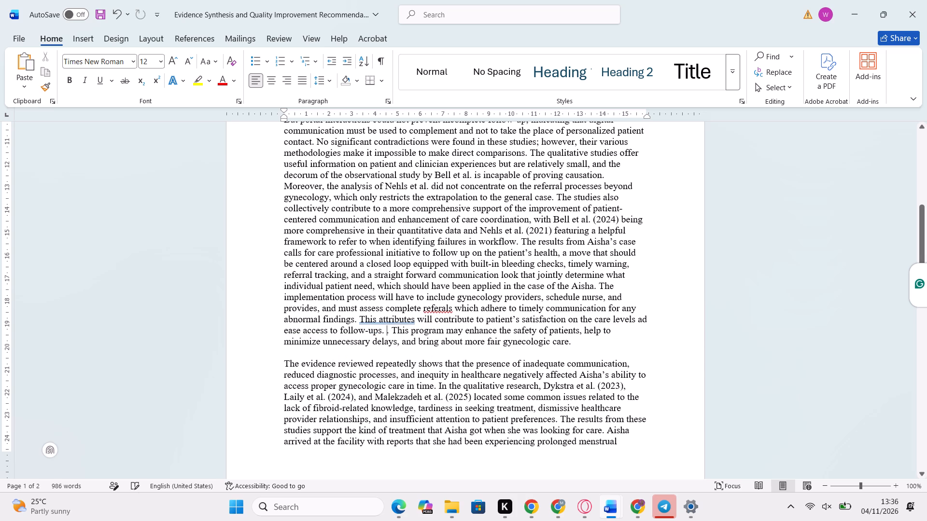
{"action": "key", "text": "BackSpace"}
{"action": "key", "text": "BackSpace"}
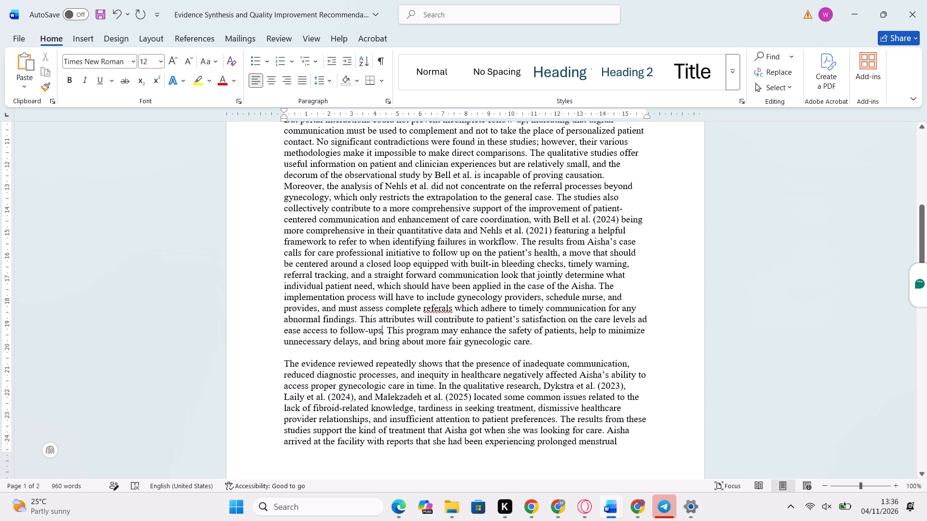
Change "attributes" to "attribute" in the new sentence about patient's satisfaction.
{"action": "left_click", "coordinate": [415, 318]}
{"action": "key", "text": "BackSpace"}
Review both pages of the document for highlighted sentences that still need rewriting.
{"action": "scroll", "coordinate": [415, 318], "scroll_direction": "down", "scroll_amount": 2}
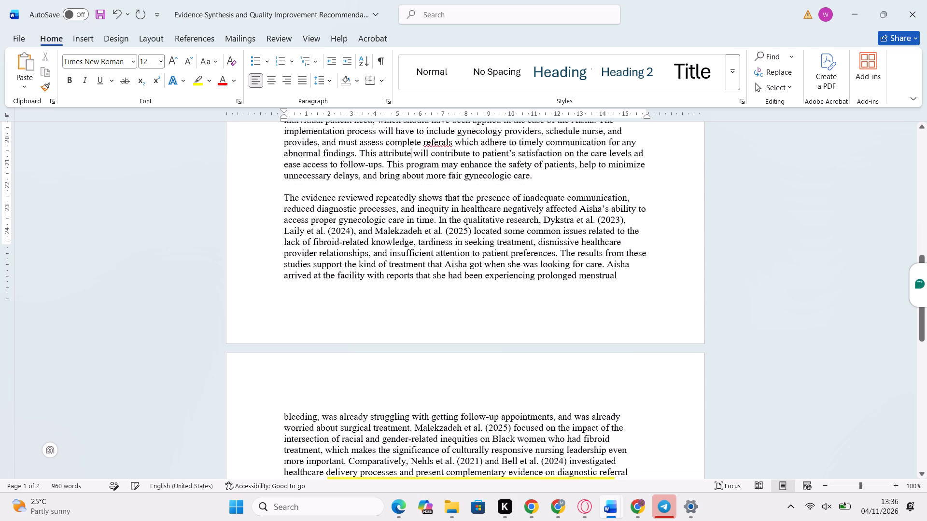
{"action": "scroll", "coordinate": [415, 318], "scroll_direction": "down", "scroll_amount": 6}
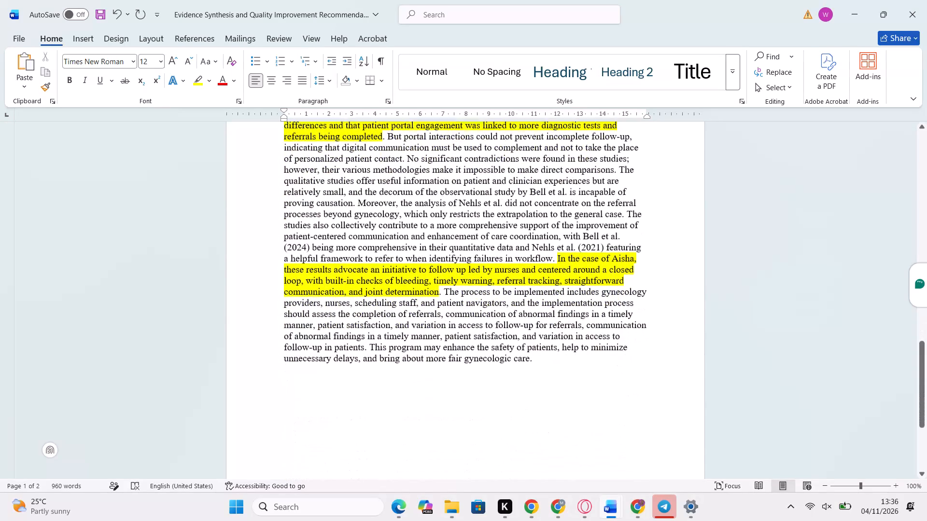
{"action": "scroll", "coordinate": [415, 318], "scroll_direction": "up", "scroll_amount": 1}
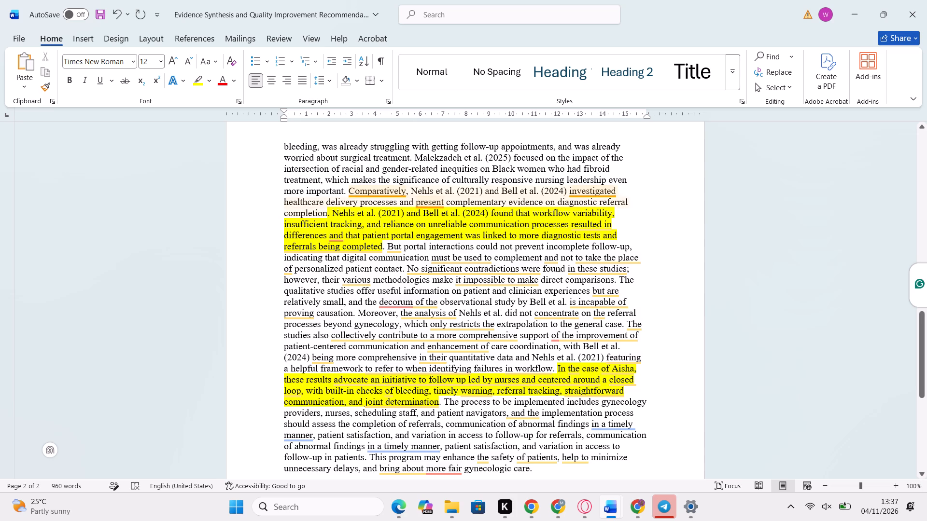
{"action": "scroll", "coordinate": [585, 219], "scroll_direction": "up", "scroll_amount": 4}
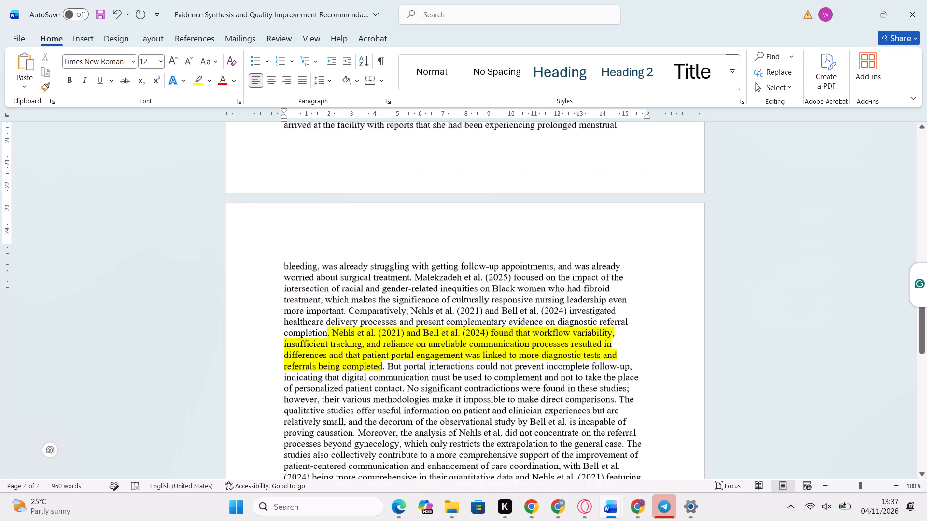
{"action": "scroll", "coordinate": [585, 219], "scroll_direction": "up", "scroll_amount": 3}
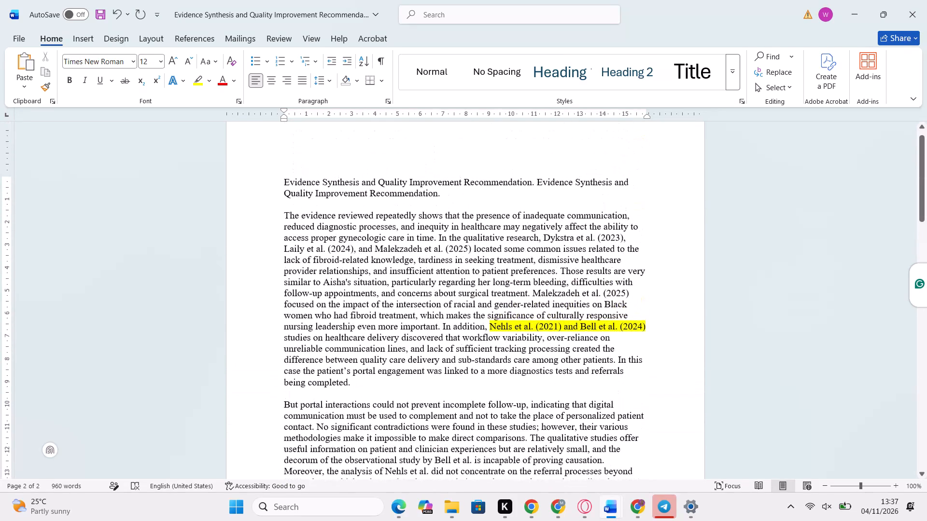
{"action": "scroll", "coordinate": [585, 219], "scroll_direction": "down", "scroll_amount": 6}
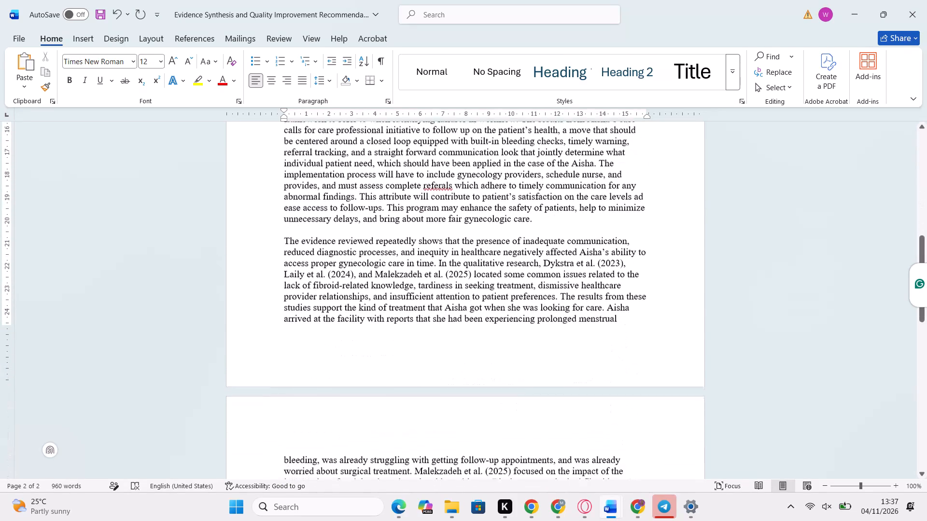
{"action": "scroll", "coordinate": [585, 219], "scroll_direction": "down", "scroll_amount": 4}
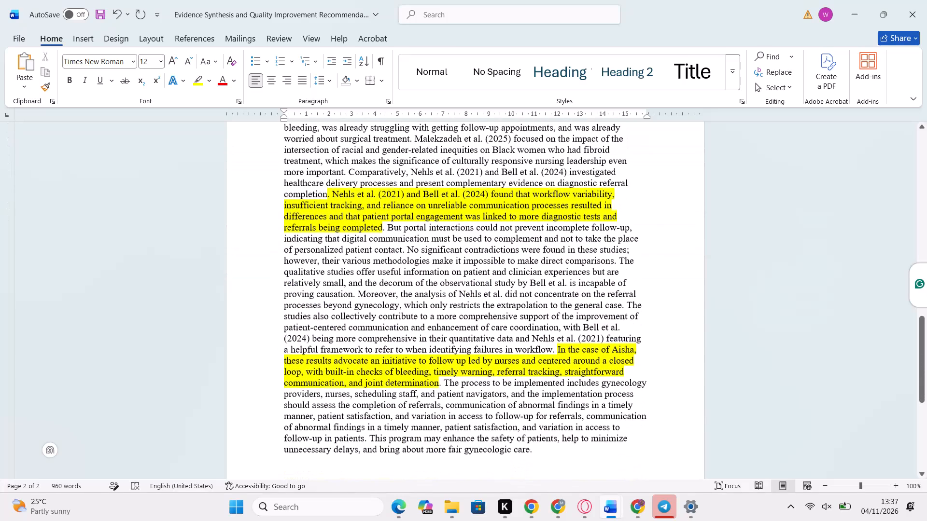
{"action": "scroll", "coordinate": [585, 219], "scroll_direction": "down", "scroll_amount": 2}
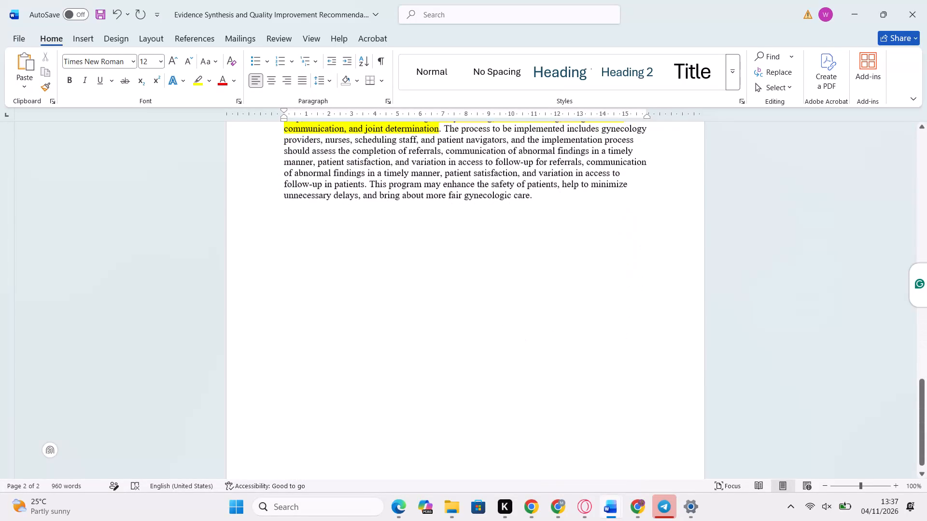
{"action": "scroll", "coordinate": [585, 219], "scroll_direction": "up", "scroll_amount": 4}
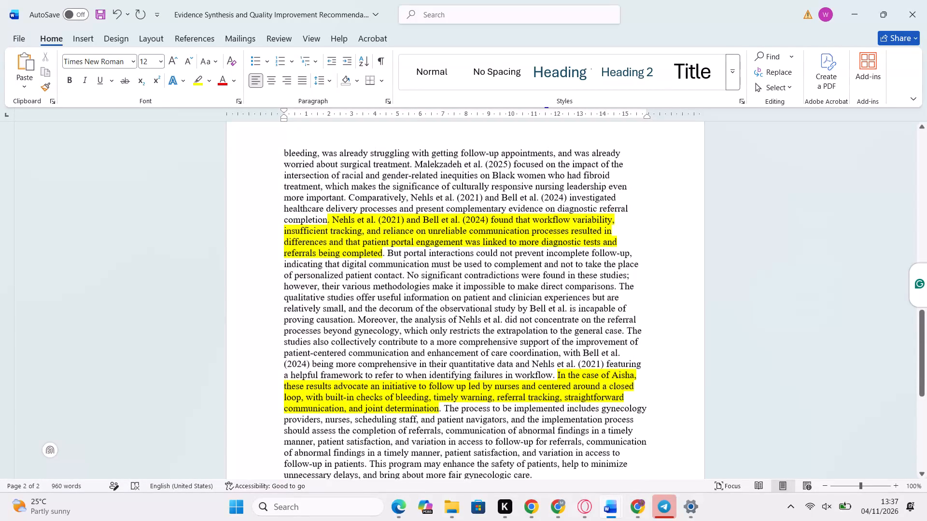
{"action": "scroll", "coordinate": [585, 219], "scroll_direction": "up", "scroll_amount": 2}
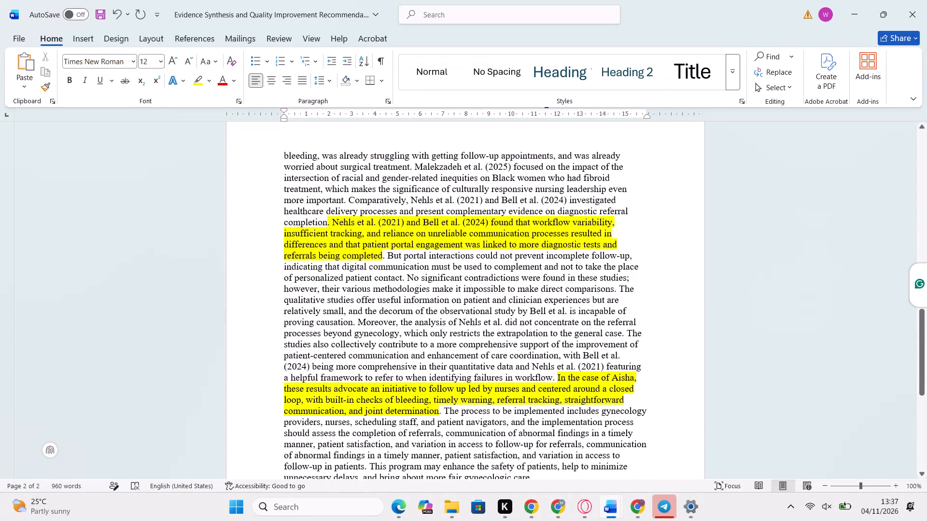
Delete the old version of the text below the rewritten paragraphs, starting at the second "The evidence reviewed repeatedly shows".
{"action": "scroll", "coordinate": [585, 219], "scroll_direction": "up", "scroll_amount": 1}
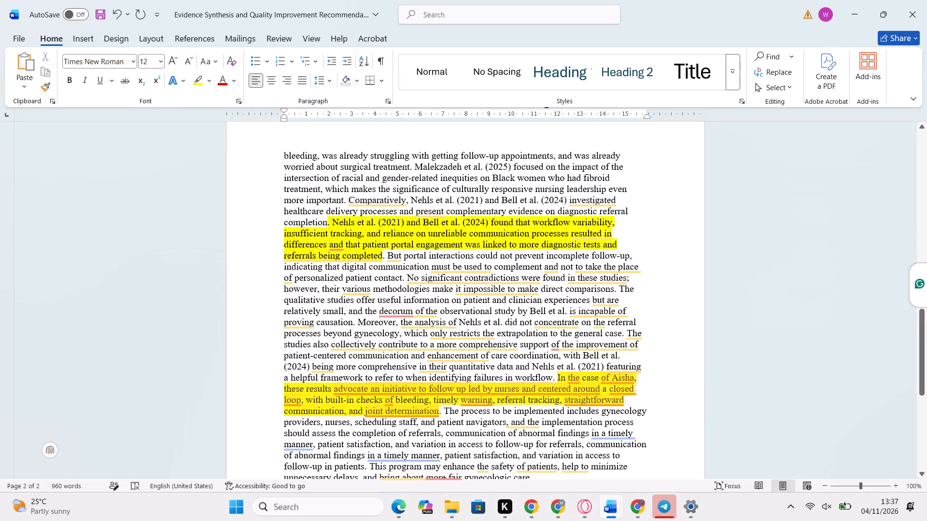
{"action": "scroll", "coordinate": [548, 346], "scroll_direction": "up", "scroll_amount": 3}
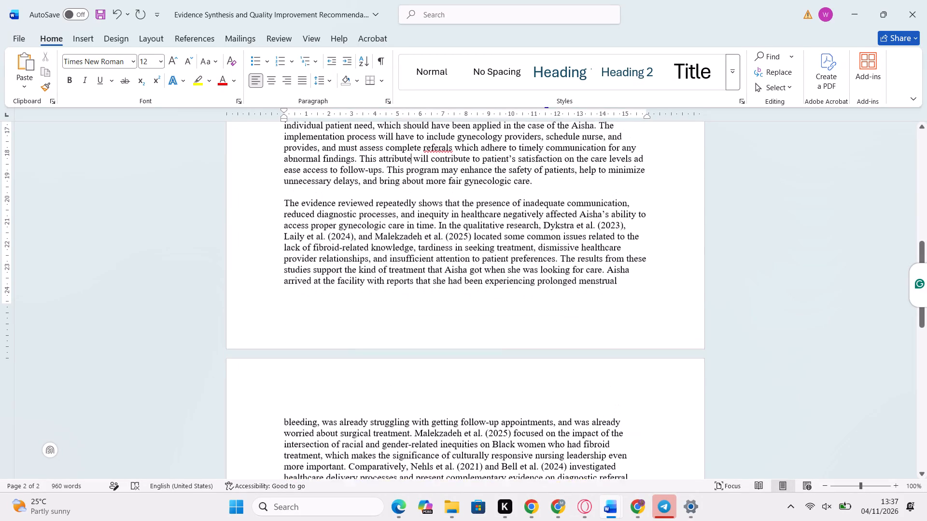
{"action": "scroll", "coordinate": [282, 222], "scroll_direction": "up", "scroll_amount": 2}
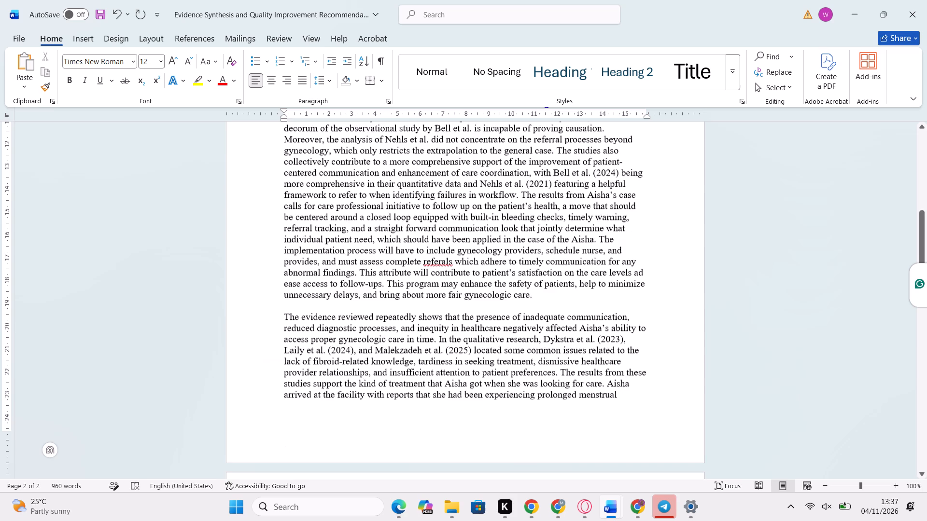
{"action": "scroll", "coordinate": [282, 222], "scroll_direction": "up", "scroll_amount": 3}
{"action": "scroll", "coordinate": [282, 222], "scroll_direction": "down", "scroll_amount": 2}
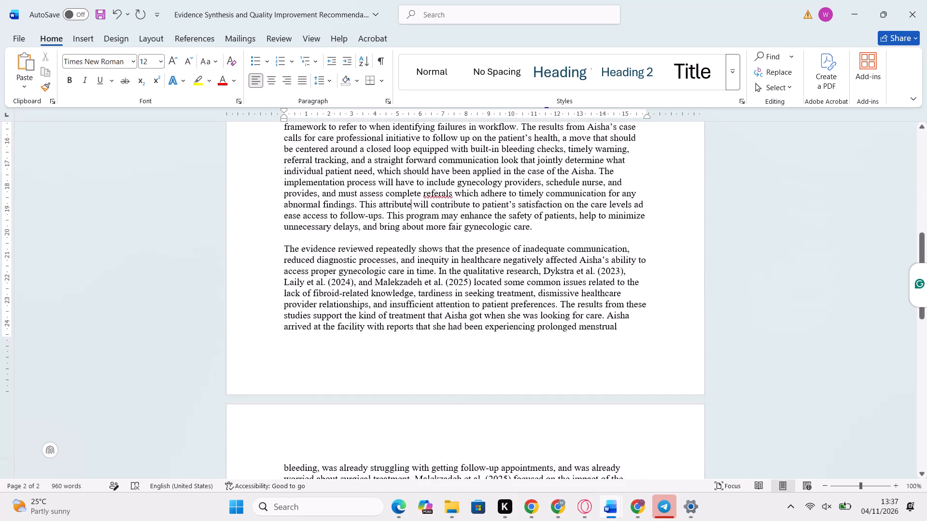
{"action": "double_click", "coordinate": [292, 245]}
{"action": "left_click", "coordinate": [285, 245]}
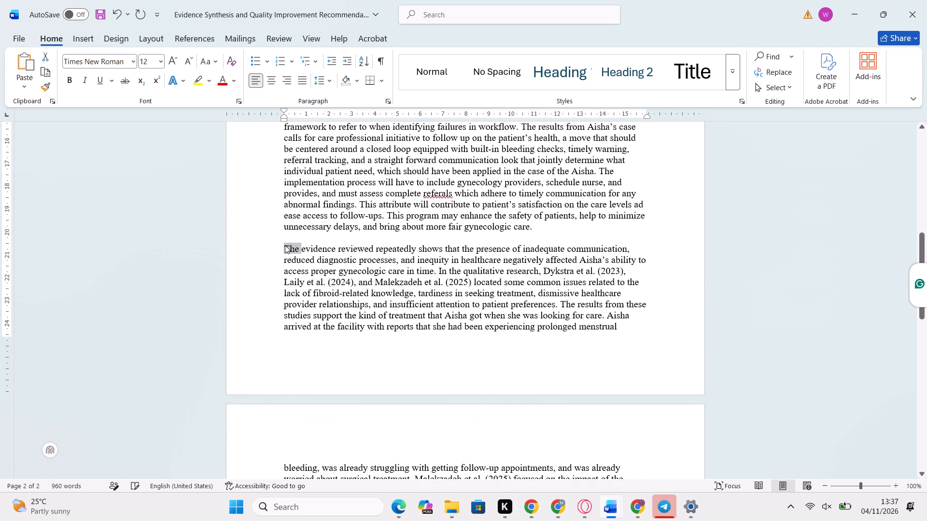
{"action": "left_click_drag", "start_coordinate": [285, 245], "coordinate": [493, 520]}
{"action": "key", "text": "BackSpace"}
Look over the rewritten text up to the document title and switch to the ZeroGPT page in Chrome.
{"action": "scroll", "coordinate": [493, 520], "scroll_direction": "up", "scroll_amount": 4}
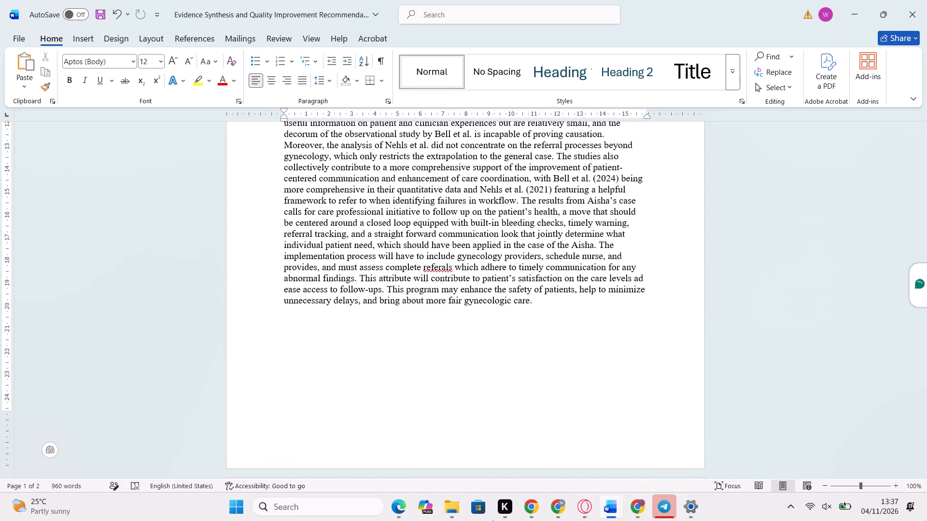
{"action": "scroll", "coordinate": [493, 520], "scroll_direction": "up", "scroll_amount": 2}
{"action": "scroll", "coordinate": [467, 328], "scroll_direction": "up", "scroll_amount": 3}
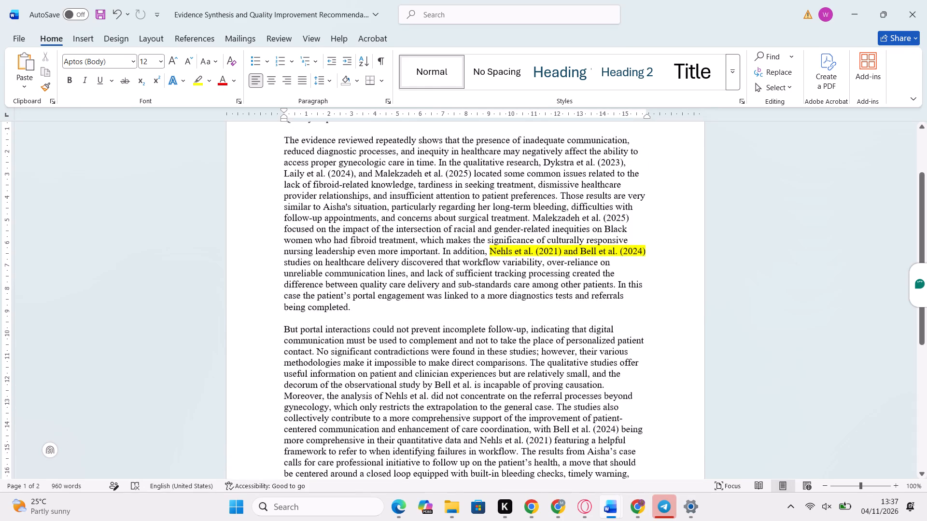
{"action": "scroll", "coordinate": [467, 328], "scroll_direction": "up", "scroll_amount": 3}
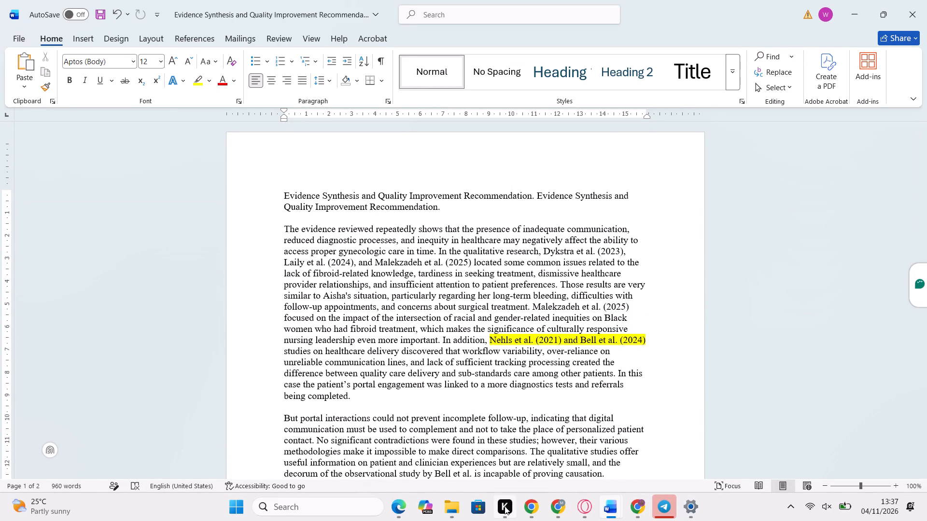
{"action": "left_click", "coordinate": [527, 510]}
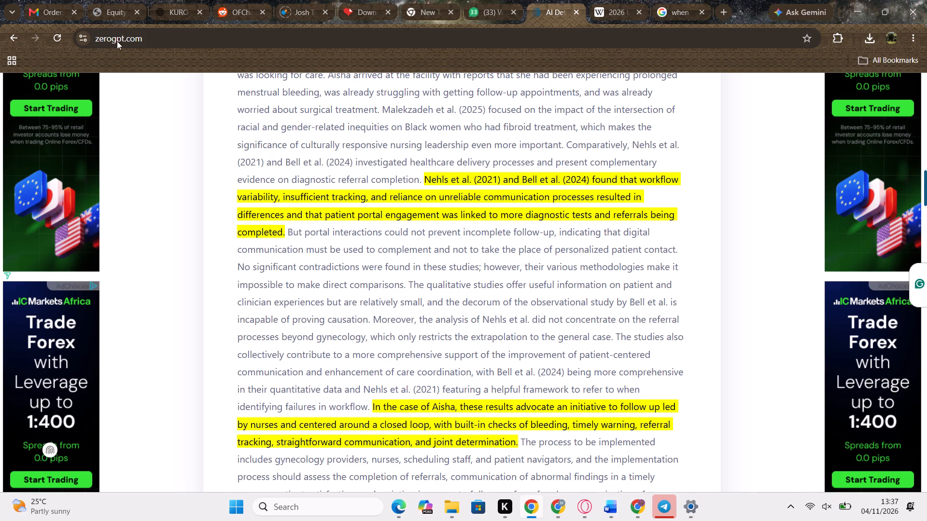
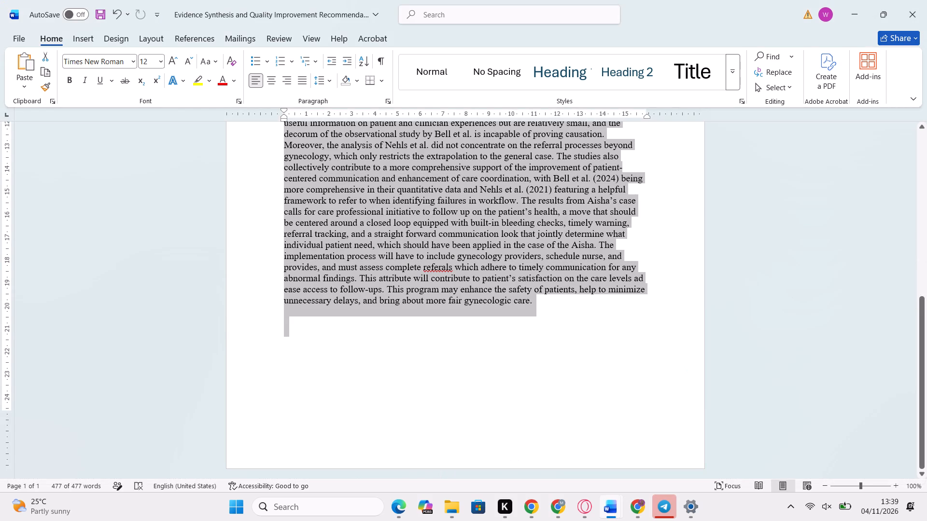
{"action": "left_click", "coordinate": [615, 517]}
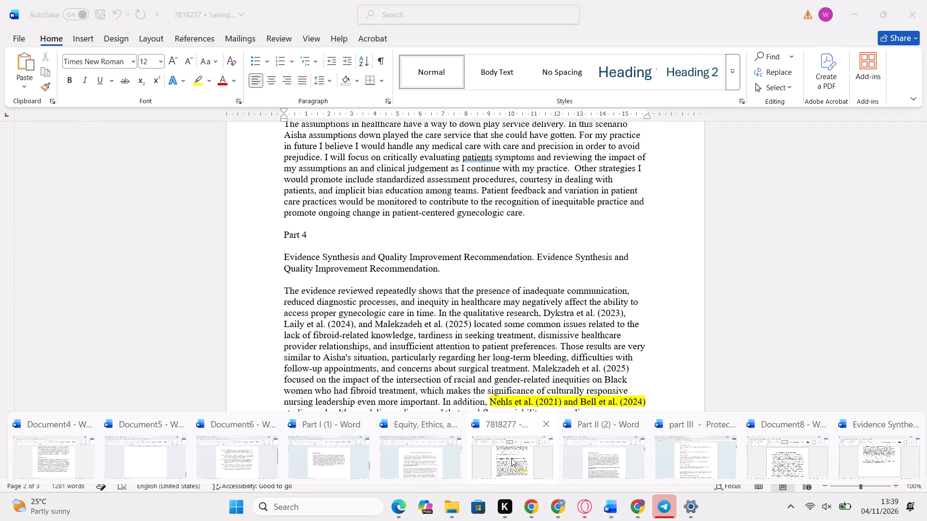
{"action": "left_click", "coordinate": [511, 458]}
{"action": "left_click", "coordinate": [313, 233]}
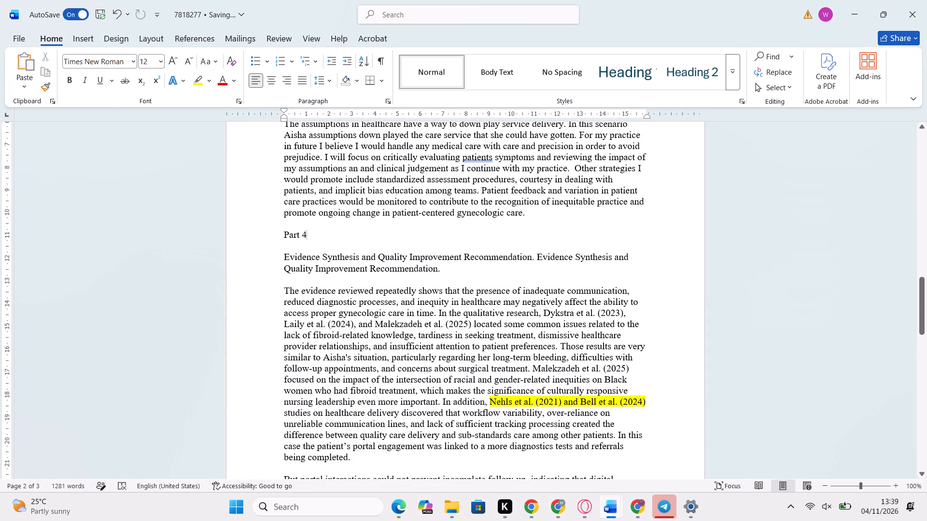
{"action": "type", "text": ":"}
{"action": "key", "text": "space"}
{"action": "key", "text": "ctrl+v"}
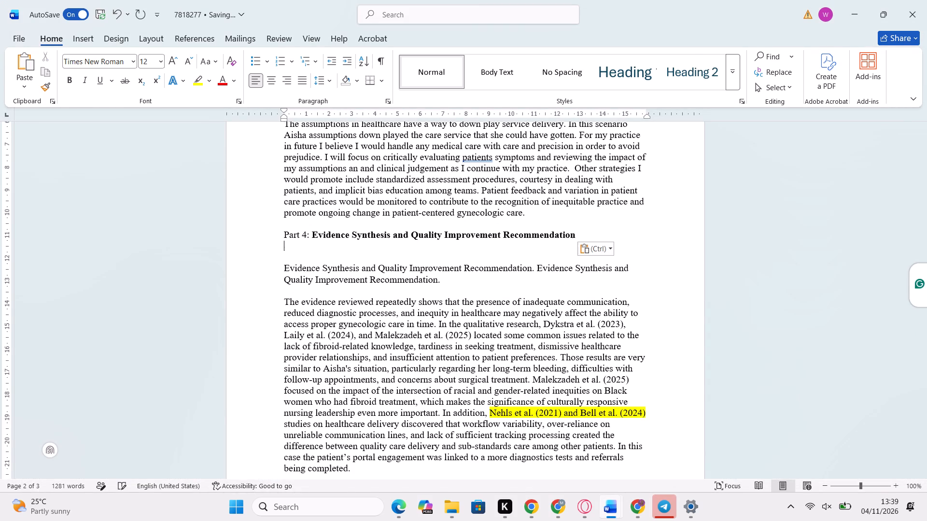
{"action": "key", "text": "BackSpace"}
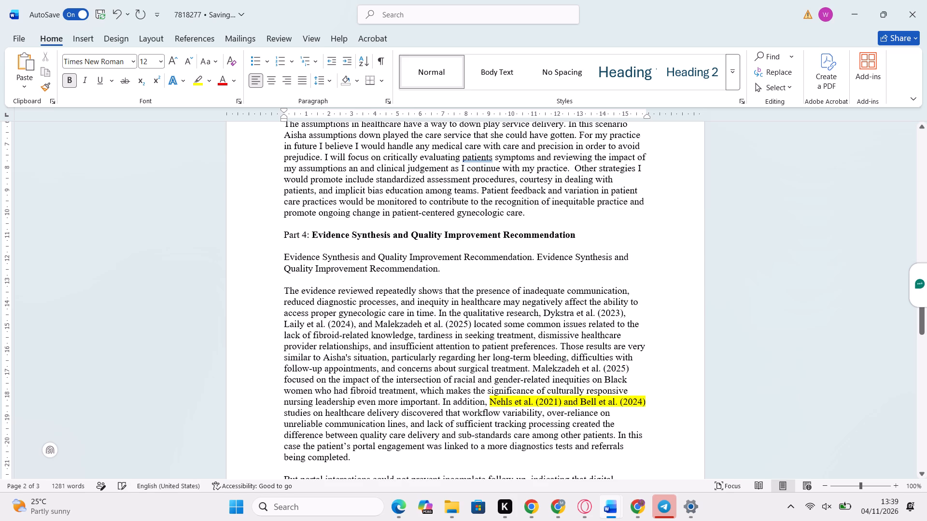
Remove the yellow highlight from "Nehls et al. (2021) and Bell et al. (2024)" in the first Part 4 paragraph.
{"action": "left_click_drag", "start_coordinate": [651, 406], "coordinate": [502, 400]}
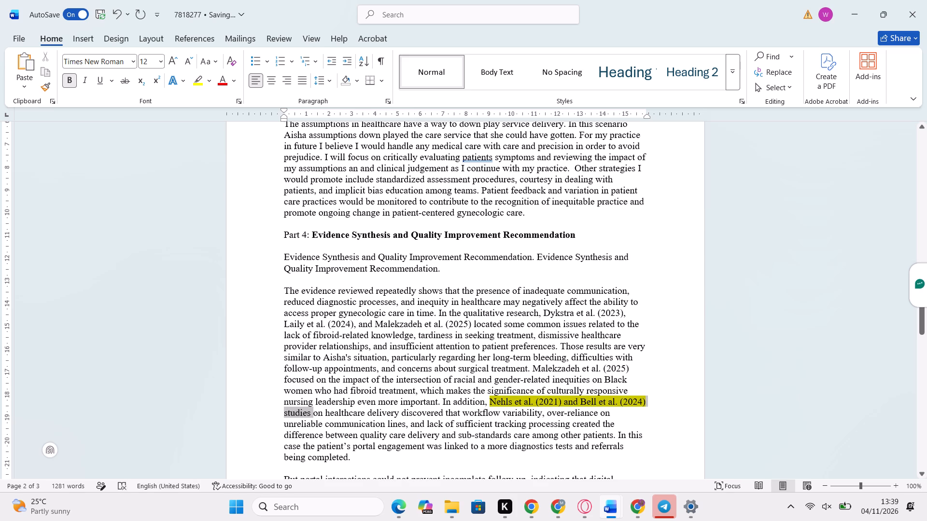
{"action": "left_click_drag", "start_coordinate": [502, 400], "coordinate": [500, 400]}
{"action": "left_click", "coordinate": [212, 82]}
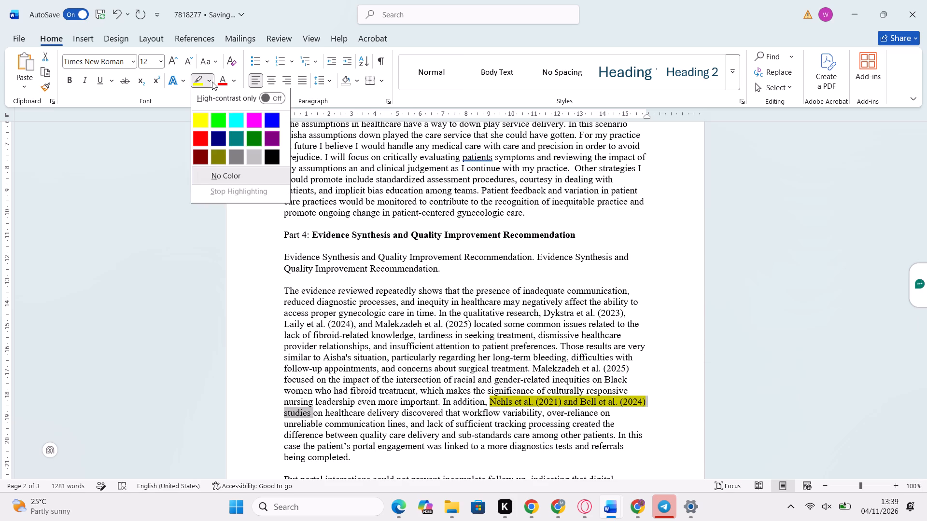
{"action": "left_click", "coordinate": [201, 173]}
{"action": "left_click", "coordinate": [545, 347]}
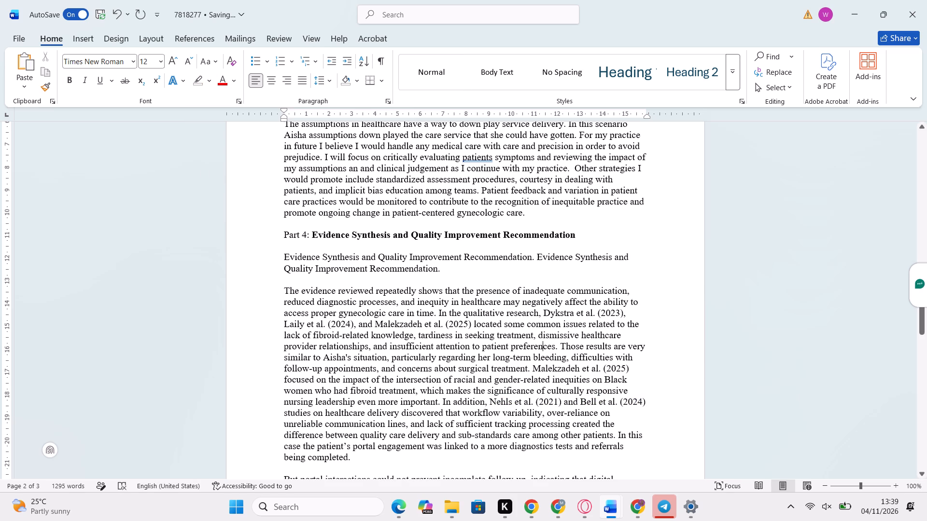
Delete the plain paragraph that repeats "Evidence Synthesis and Quality Improvement Recommendation" below the Part 4 heading.
{"action": "scroll", "coordinate": [545, 347], "scroll_direction": "down", "scroll_amount": 1}
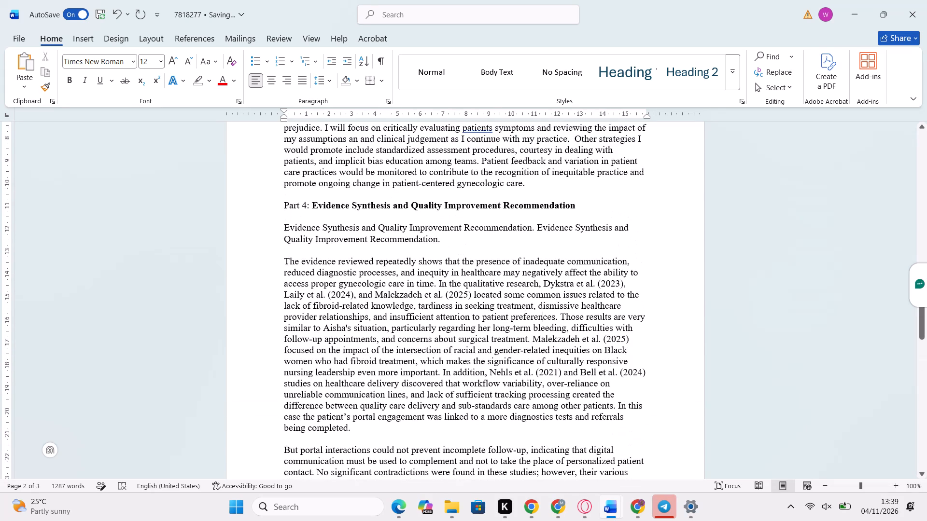
{"action": "left_click_drag", "start_coordinate": [454, 241], "coordinate": [264, 229]}
{"action": "key", "text": "BackSpace"}
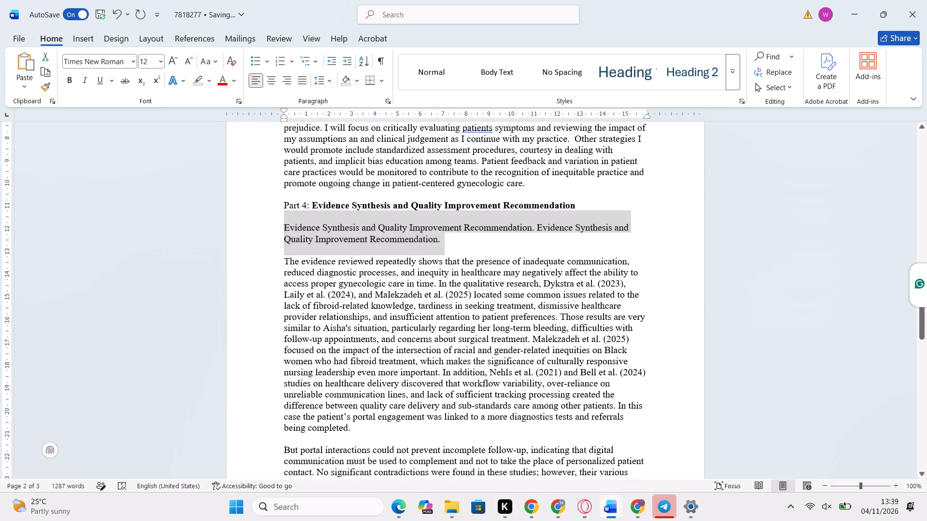
{"action": "scroll", "coordinate": [493, 248], "scroll_direction": "up", "scroll_amount": 1}
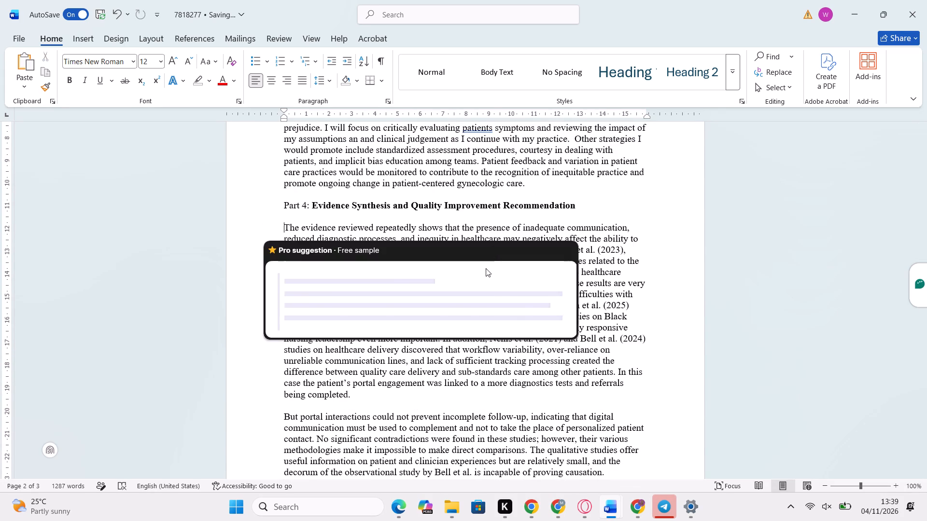
{"action": "scroll", "coordinate": [708, 258], "scroll_direction": "down", "scroll_amount": 1}
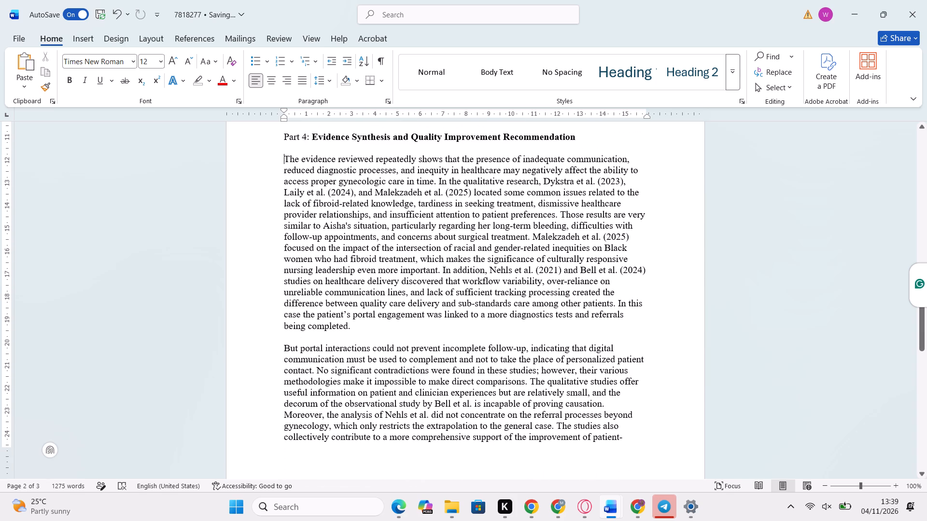
Copy the whole selected reference list from Document6.
{"action": "left_click", "coordinate": [615, 519]}
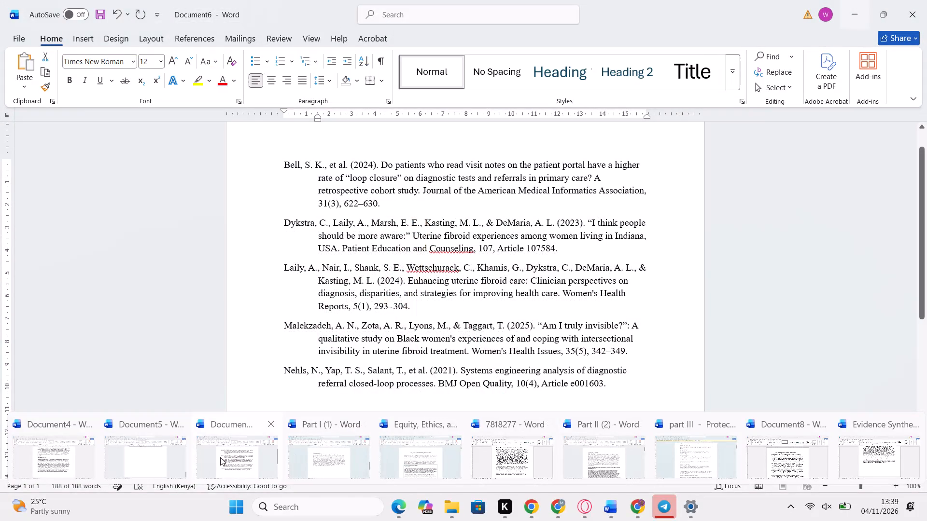
{"action": "left_click", "coordinate": [220, 457]}
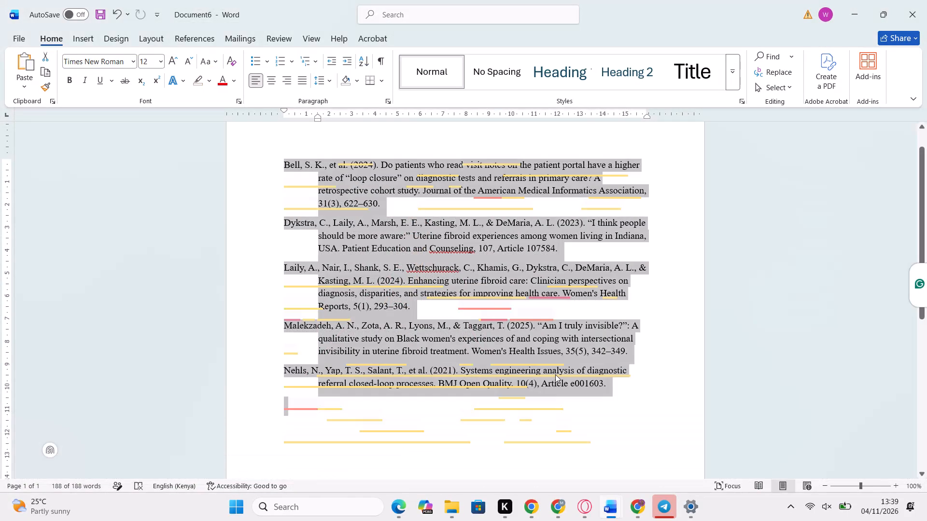
{"action": "key", "text": "ctrl+c"}
Add the heading "Part 5: References" at the end of the 7818277 document and paste the reference list below it, separated by a blank line.
{"action": "left_click", "coordinate": [610, 506]}
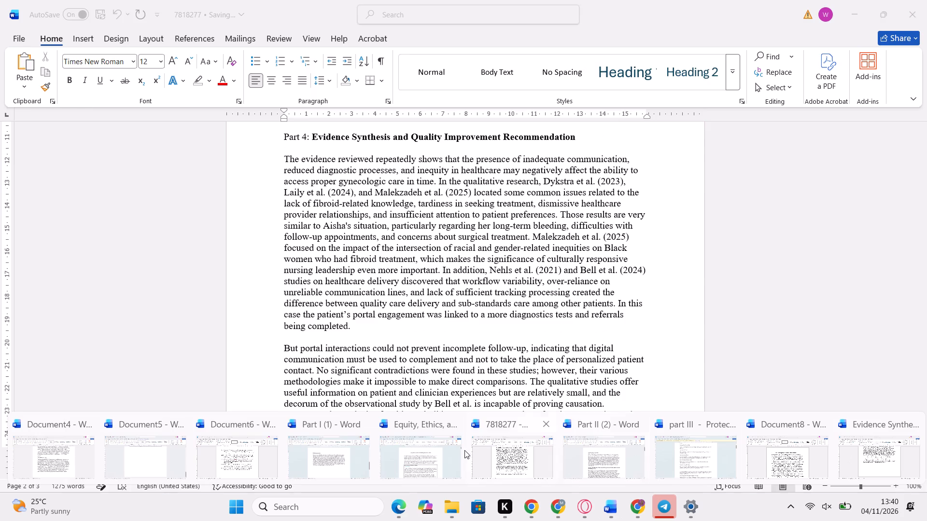
{"action": "left_click", "coordinate": [519, 457]}
{"action": "scroll", "coordinate": [576, 337], "scroll_direction": "down", "scroll_amount": 2}
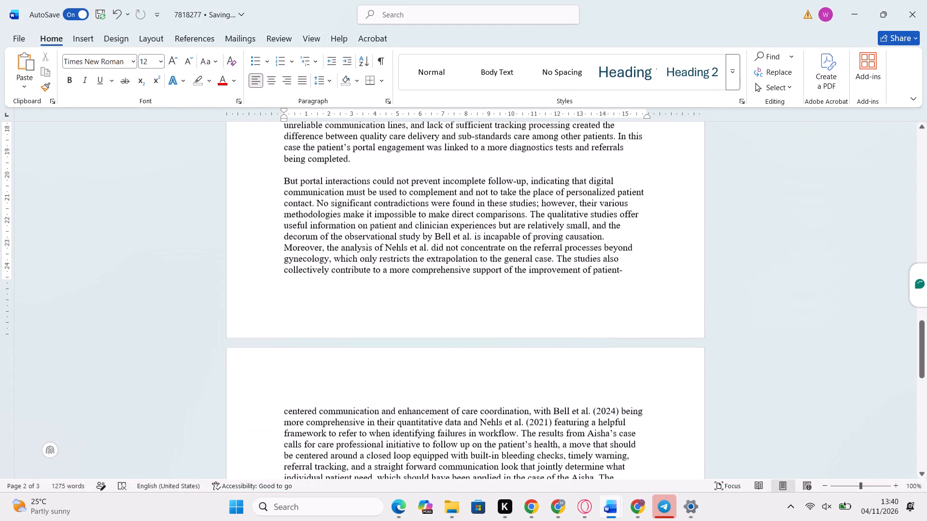
{"action": "scroll", "coordinate": [609, 324], "scroll_direction": "down", "scroll_amount": 5}
{"action": "scroll", "coordinate": [571, 283], "scroll_direction": "up", "scroll_amount": 2}
{"action": "scroll", "coordinate": [585, 381], "scroll_direction": "up", "scroll_amount": 1}
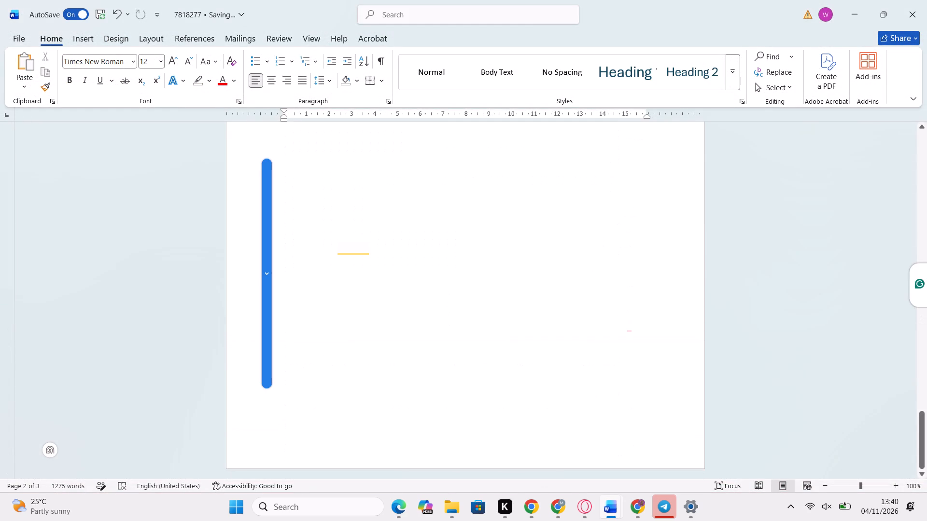
{"action": "scroll", "coordinate": [585, 381], "scroll_direction": "up", "scroll_amount": 1}
{"action": "left_click", "coordinate": [586, 360]}
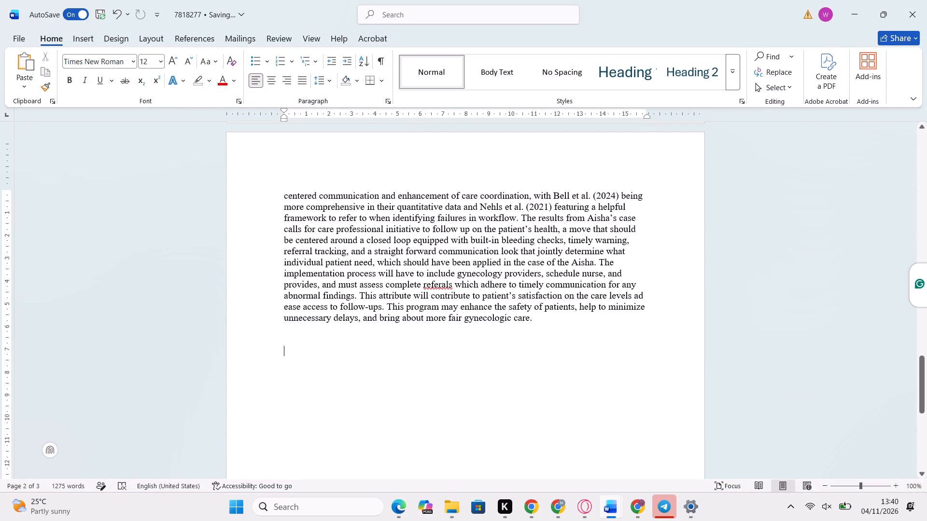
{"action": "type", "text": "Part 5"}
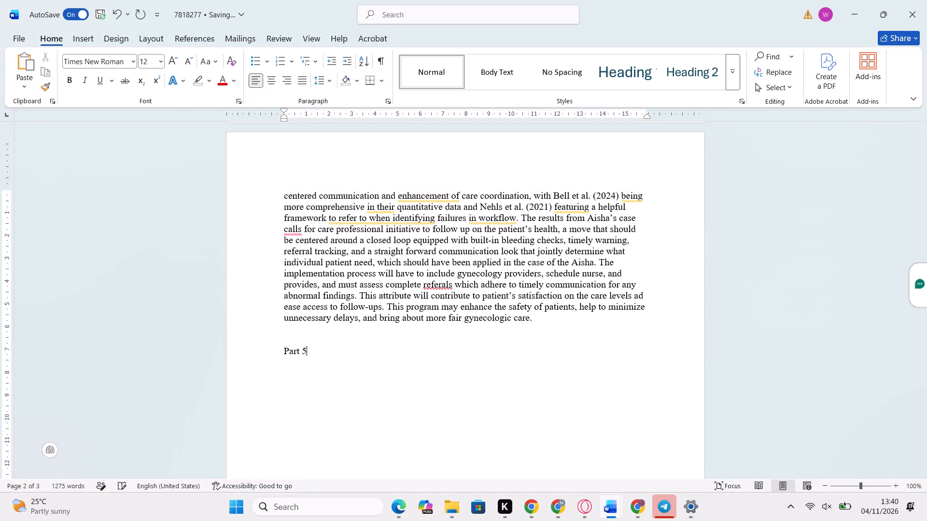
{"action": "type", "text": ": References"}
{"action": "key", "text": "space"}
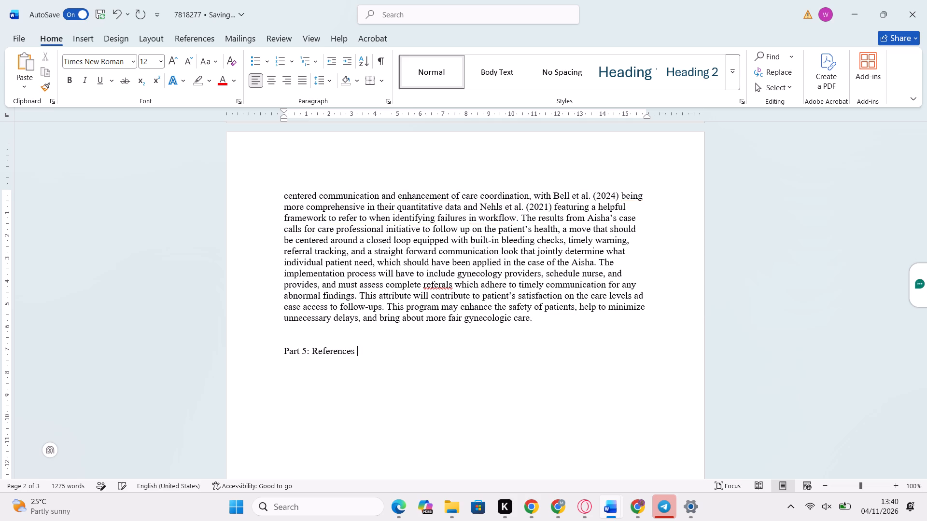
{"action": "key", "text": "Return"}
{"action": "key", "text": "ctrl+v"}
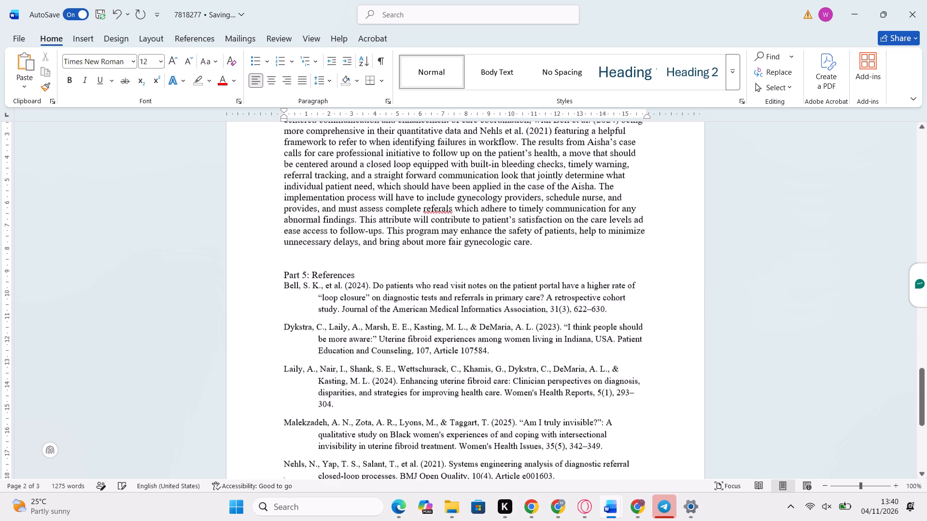
{"action": "left_click", "coordinate": [364, 231]}
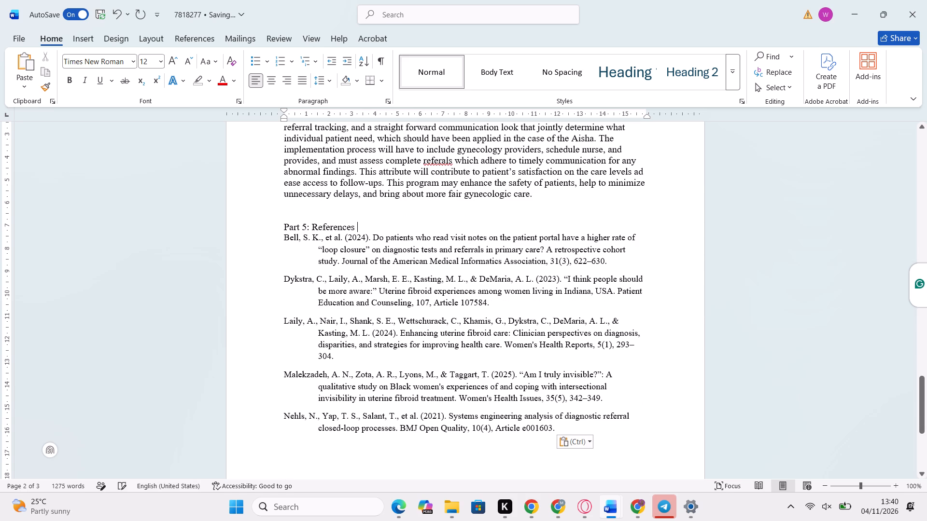
{"action": "key", "text": "Return"}
Set the font size of the entire document to 12.
{"action": "key", "text": "ctrl+a"}
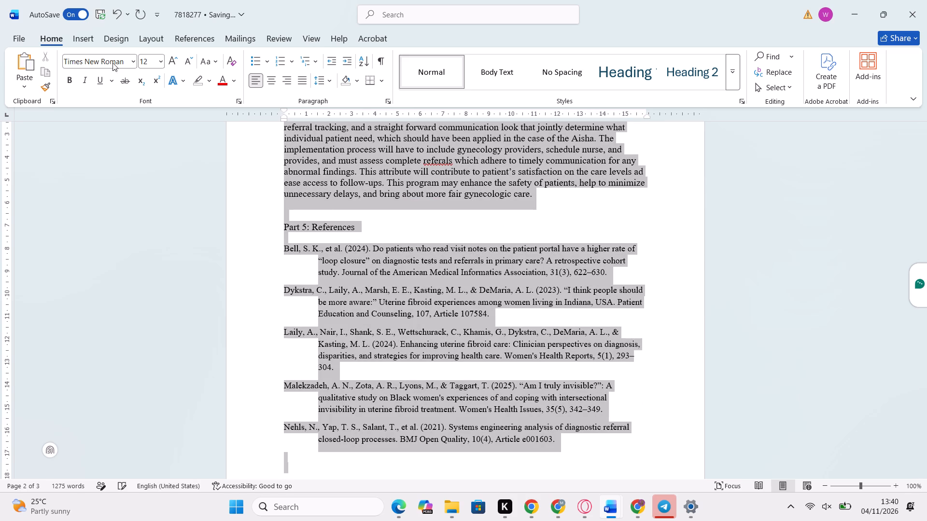
{"action": "left_click", "coordinate": [148, 60]}
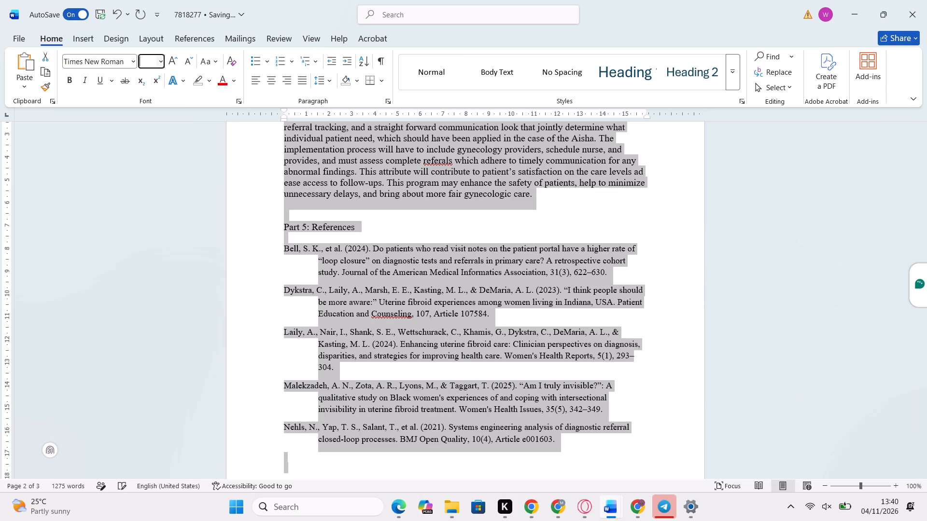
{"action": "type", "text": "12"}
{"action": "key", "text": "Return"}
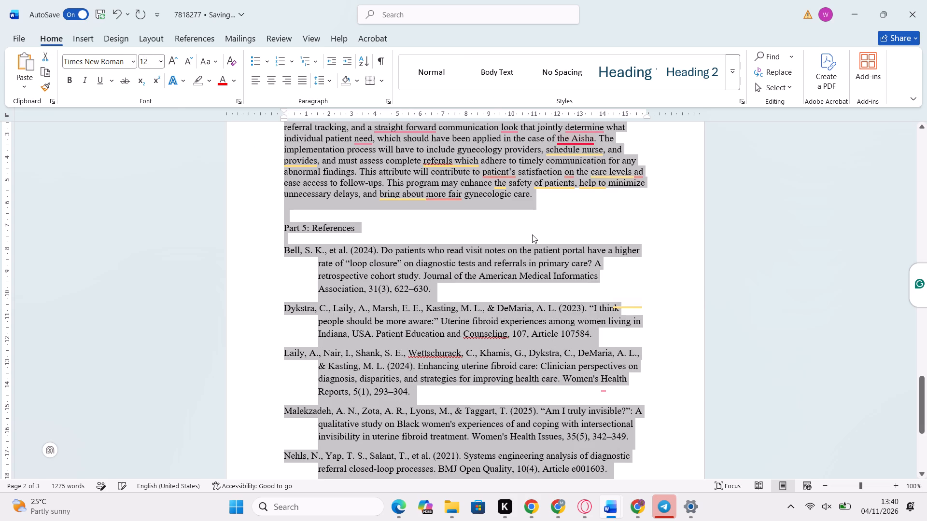
{"action": "left_click", "coordinate": [532, 234]}
Make the "Part 5: References" heading bold.
{"action": "left_click_drag", "start_coordinate": [362, 229], "coordinate": [248, 223]}
{"action": "key", "text": "ctrl+b"}
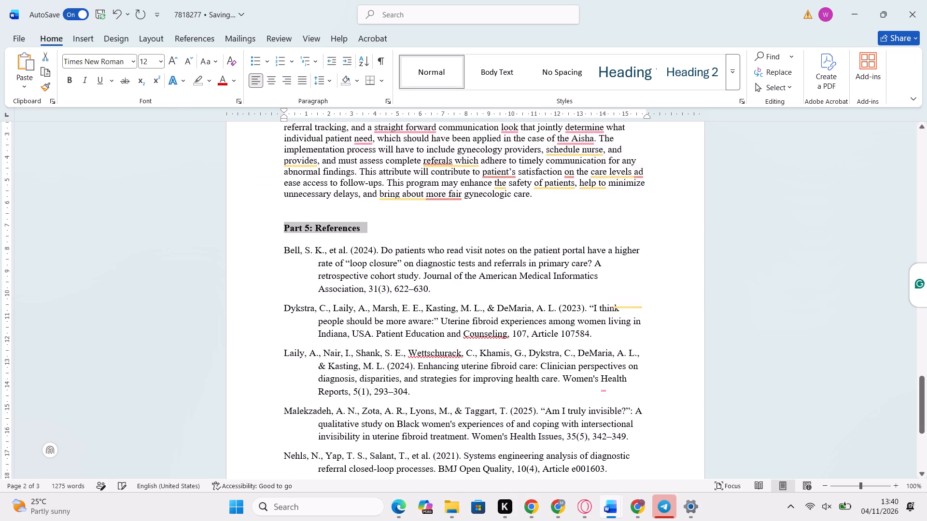
{"action": "left_click_drag", "start_coordinate": [473, 210], "coordinate": [475, 216]}
{"action": "left_click", "coordinate": [448, 230]}
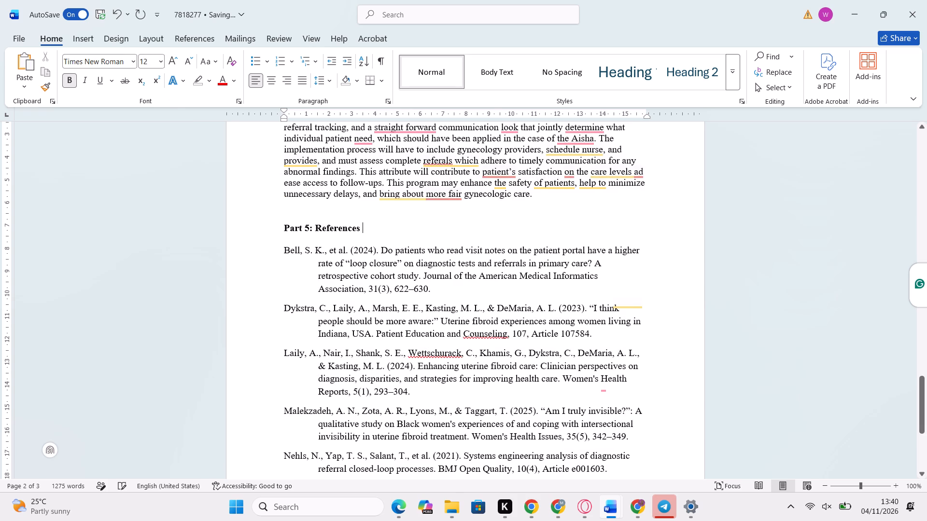
Review the text and section headings of the 7818277 document from the references back towards its beginning.
{"action": "scroll", "coordinate": [712, 238], "scroll_direction": "up", "scroll_amount": 6}
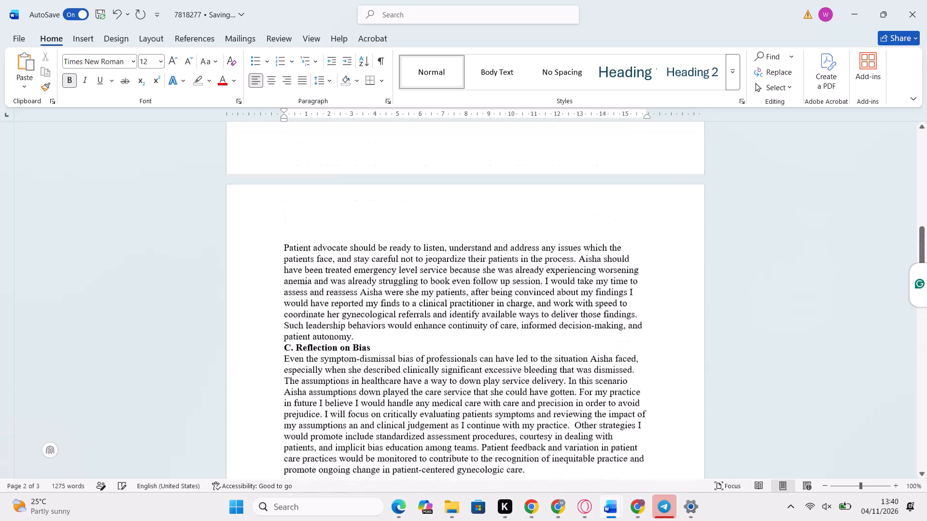
{"action": "scroll", "coordinate": [712, 238], "scroll_direction": "up", "scroll_amount": 3}
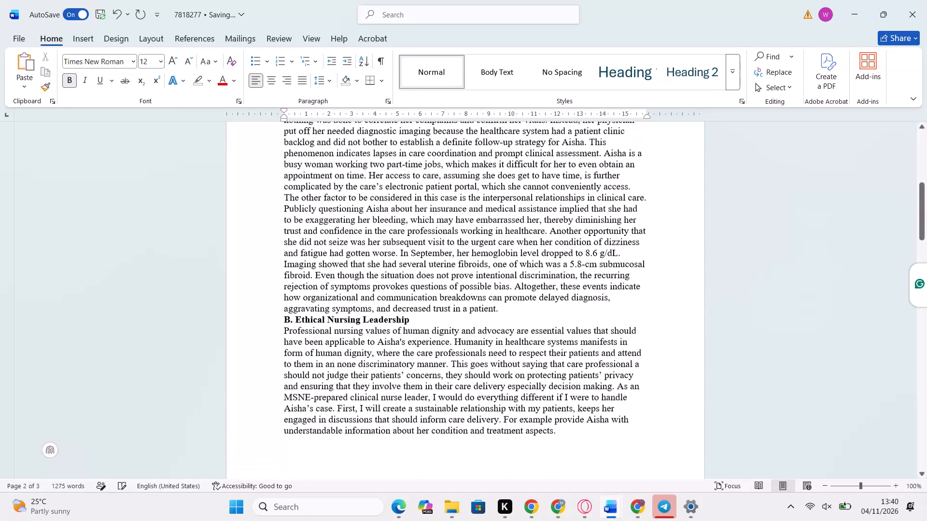
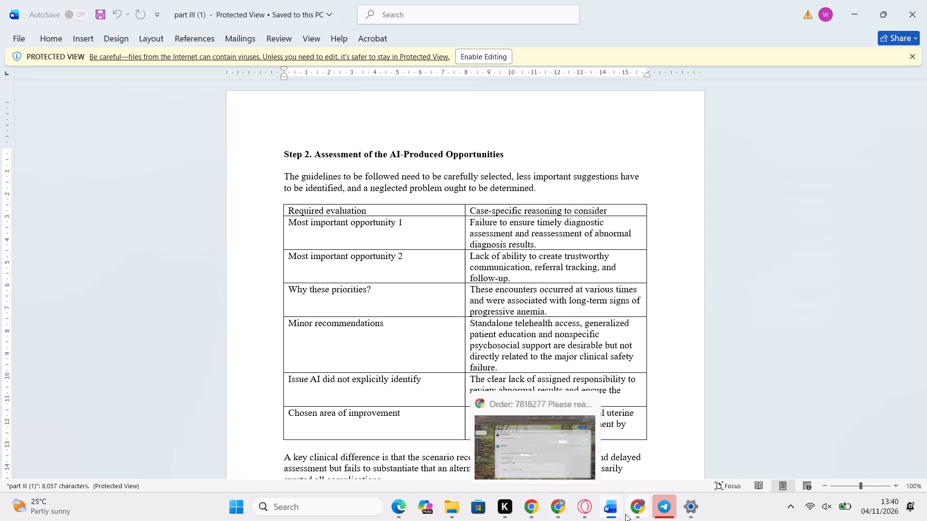
Bring up the previews of the open Word documents to choose which one to switch to from part III (1).
{"action": "left_click", "coordinate": [613, 510]}
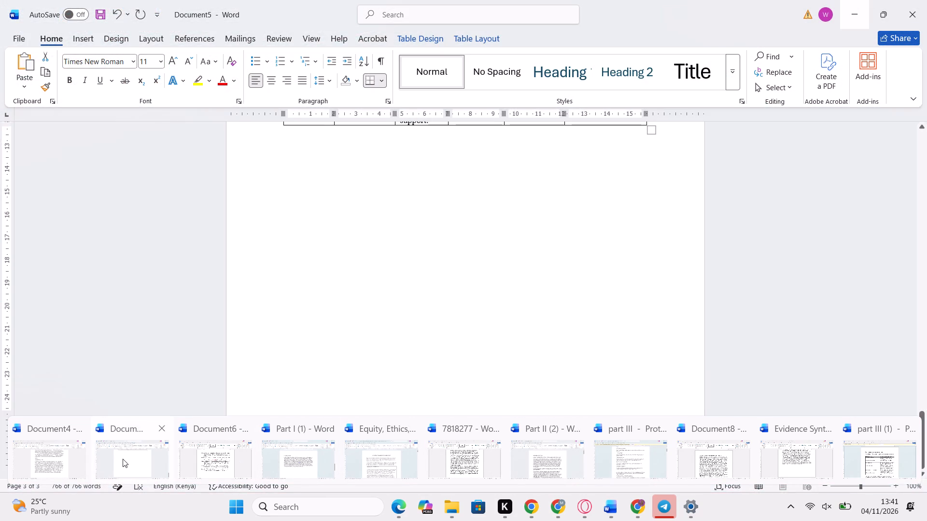
Look over Document4 and close it without saving its changes.
{"action": "left_click", "coordinate": [43, 462]}
{"action": "scroll", "coordinate": [433, 400], "scroll_direction": "up", "scroll_amount": 8}
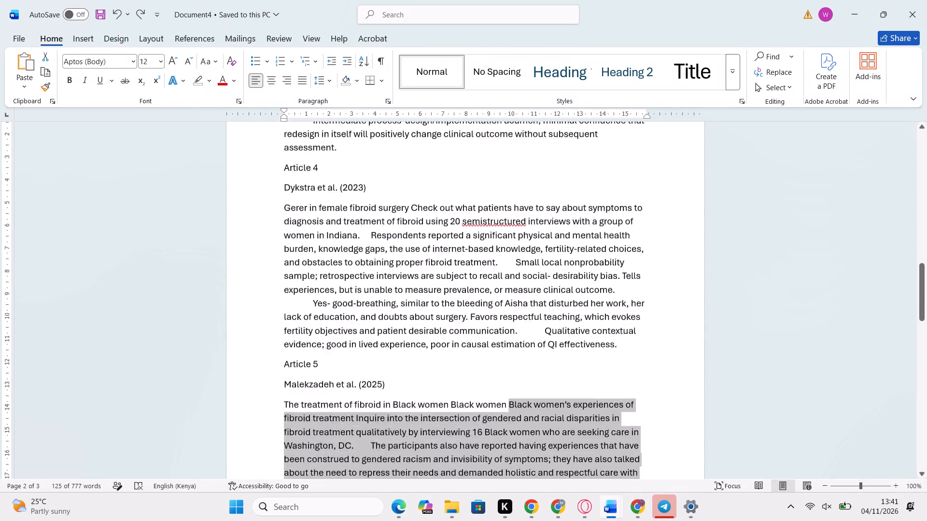
{"action": "scroll", "coordinate": [433, 400], "scroll_direction": "up", "scroll_amount": 20}
{"action": "scroll", "coordinate": [433, 400], "scroll_direction": "up", "scroll_amount": 20}
{"action": "scroll", "coordinate": [433, 400], "scroll_direction": "up", "scroll_amount": 15}
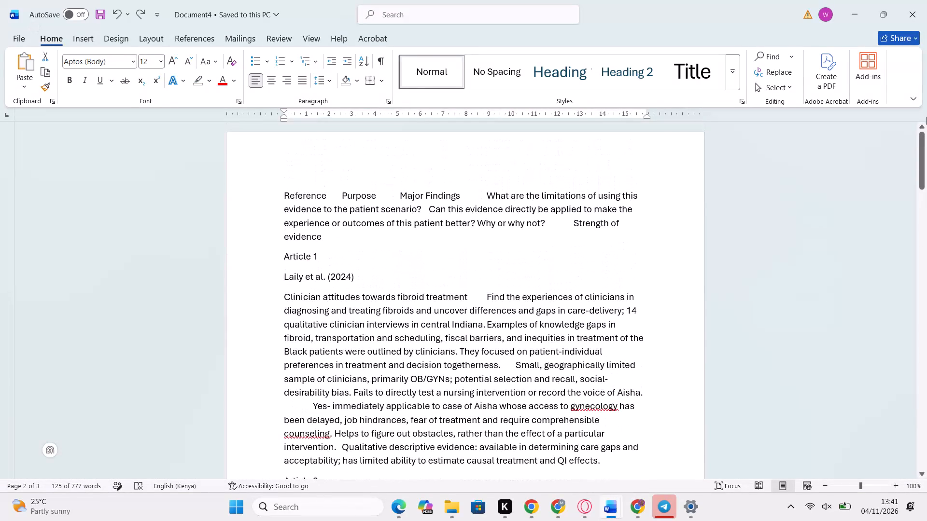
{"action": "left_click", "coordinate": [926, 14]}
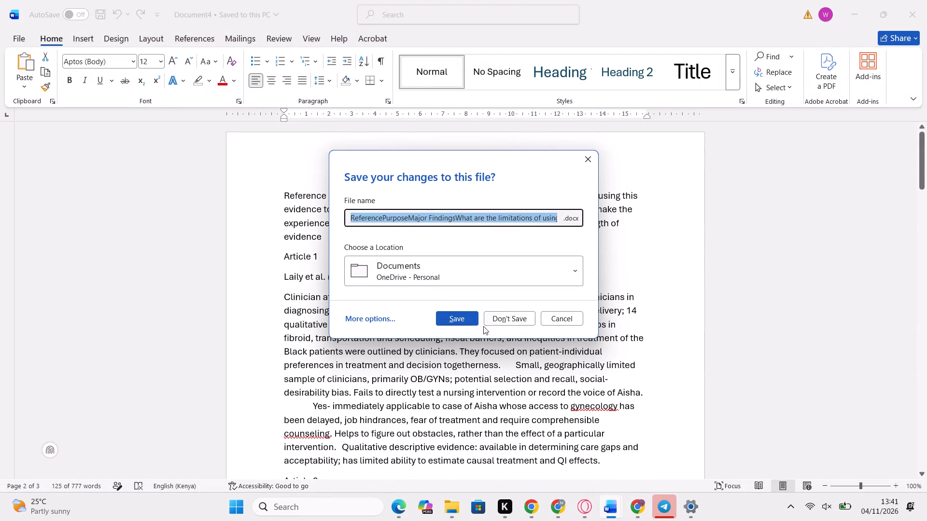
{"action": "left_click", "coordinate": [506, 321]}
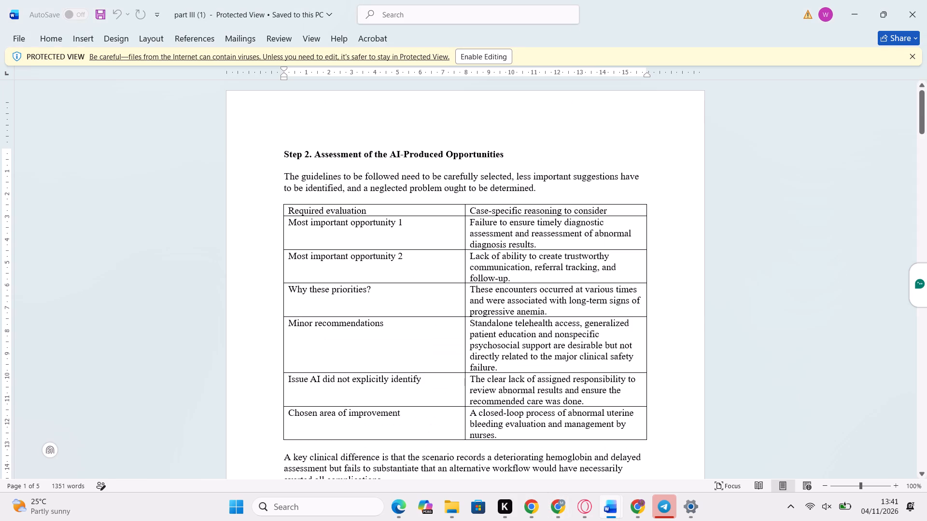
Glance over the part III (1) document and read the nursing care paper instructions through Part III, Step 1.
{"action": "scroll", "coordinate": [461, 360], "scroll_direction": "down", "scroll_amount": 8}
{"action": "scroll", "coordinate": [456, 379], "scroll_direction": "up", "scroll_amount": 7}
{"action": "scroll", "coordinate": [415, 367], "scroll_direction": "up", "scroll_amount": 5}
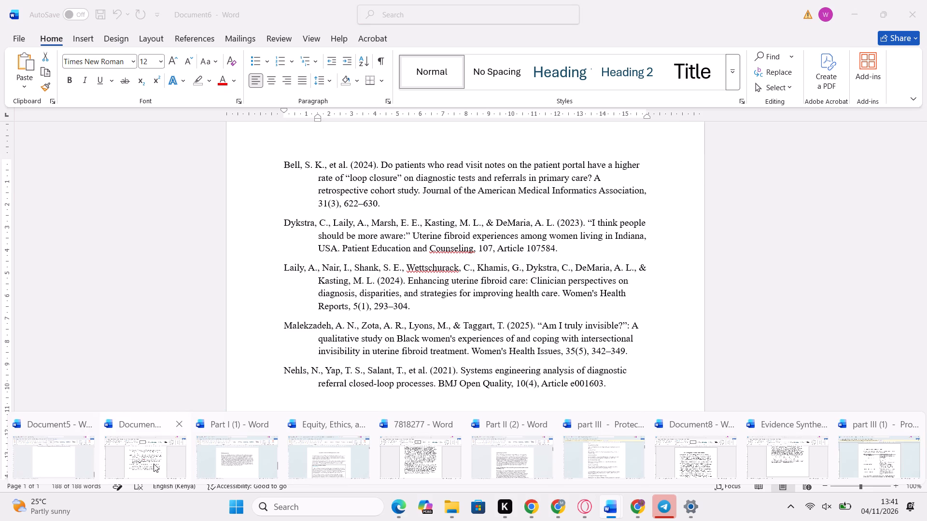
{"action": "left_click", "coordinate": [323, 460]}
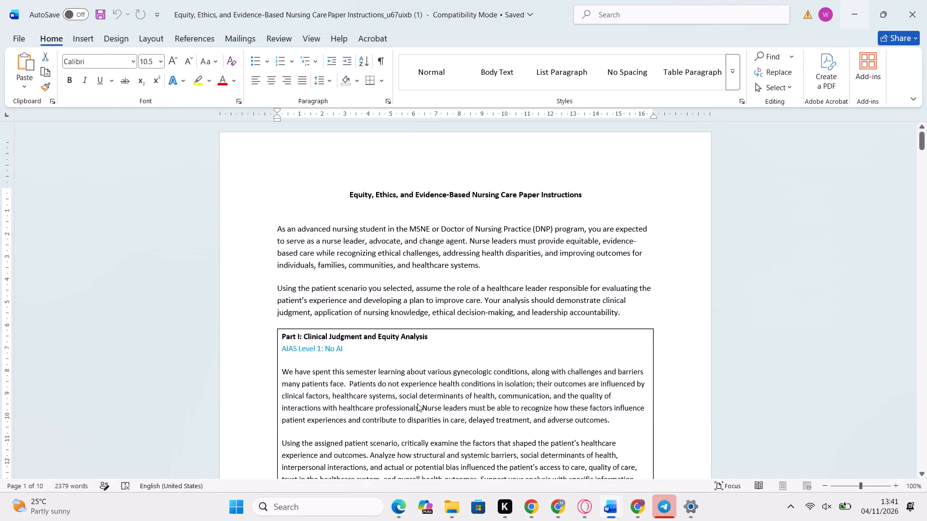
{"action": "scroll", "coordinate": [449, 380], "scroll_direction": "down", "scroll_amount": 18}
{"action": "scroll", "coordinate": [452, 361], "scroll_direction": "down", "scroll_amount": 9}
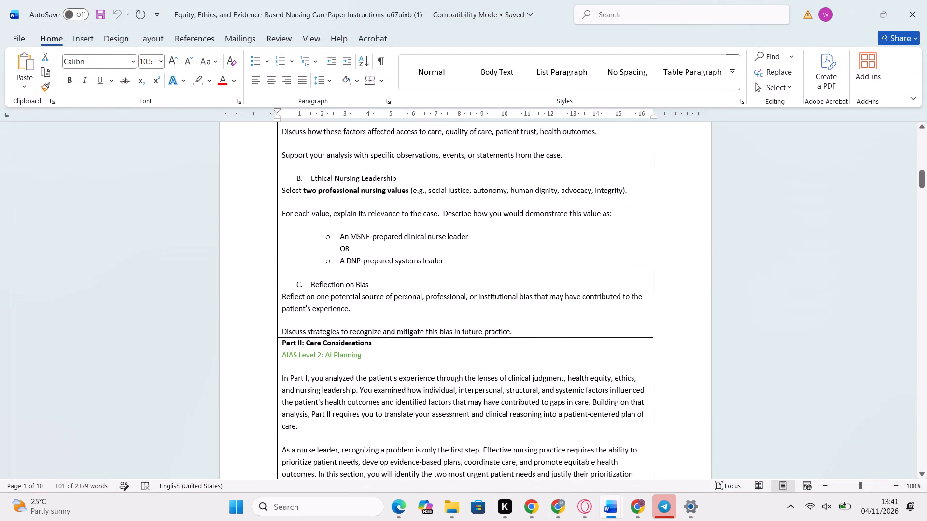
{"action": "scroll", "coordinate": [451, 362], "scroll_direction": "down", "scroll_amount": 6}
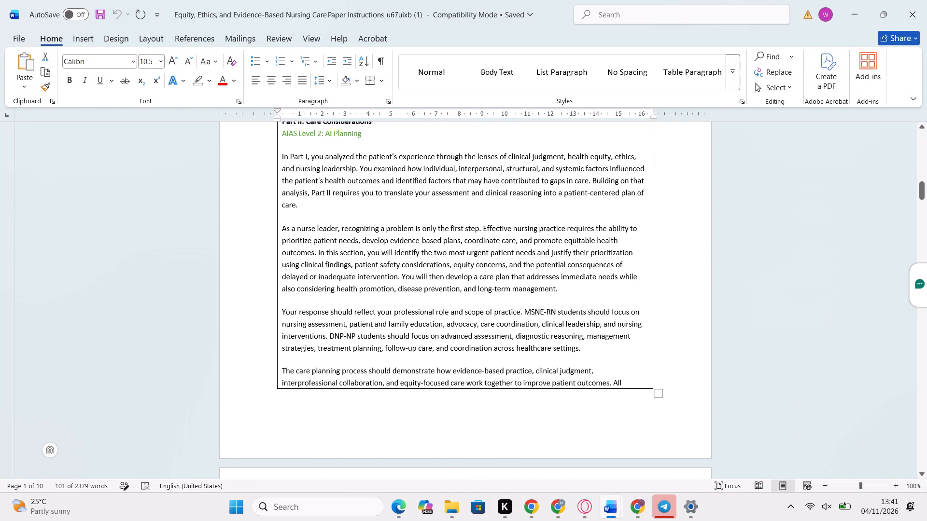
{"action": "scroll", "coordinate": [451, 362], "scroll_direction": "down", "scroll_amount": 13}
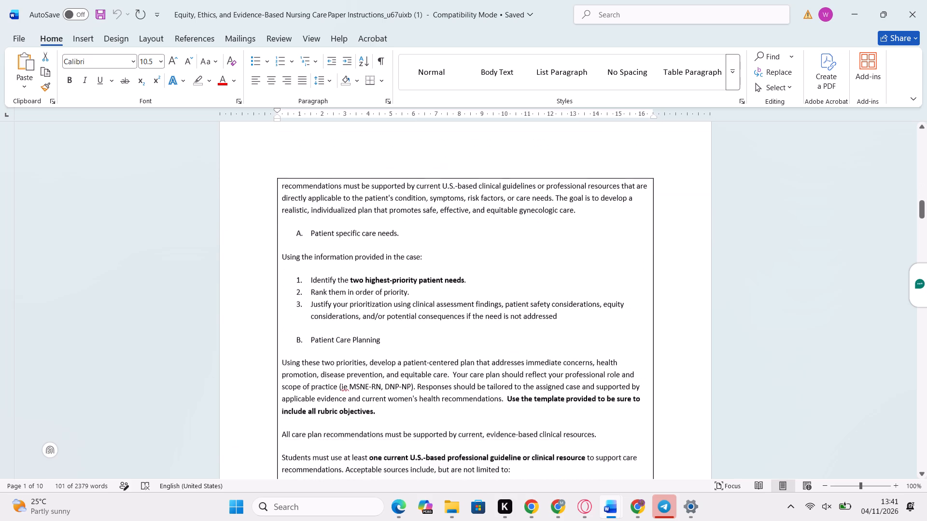
{"action": "scroll", "coordinate": [451, 362], "scroll_direction": "down", "scroll_amount": 11}
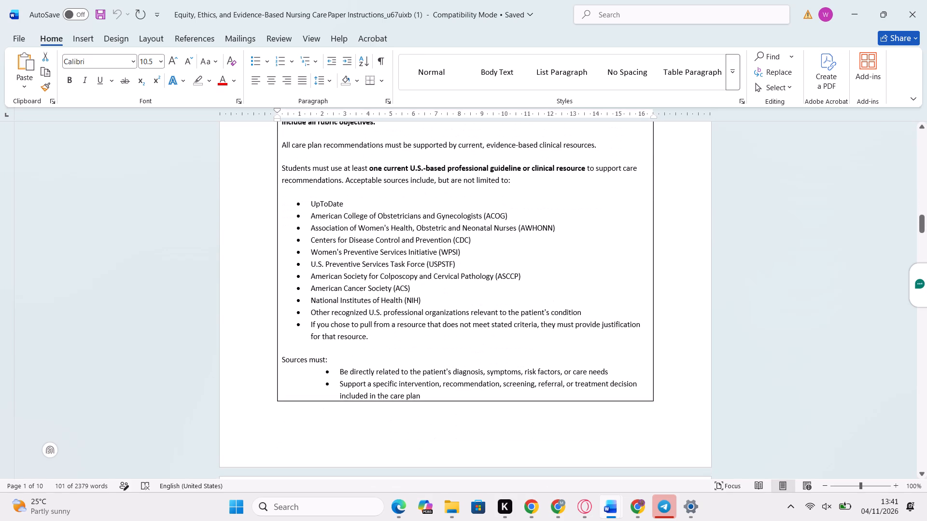
{"action": "scroll", "coordinate": [451, 362], "scroll_direction": "down", "scroll_amount": 4}
{"action": "scroll", "coordinate": [350, 354], "scroll_direction": "down", "scroll_amount": 4}
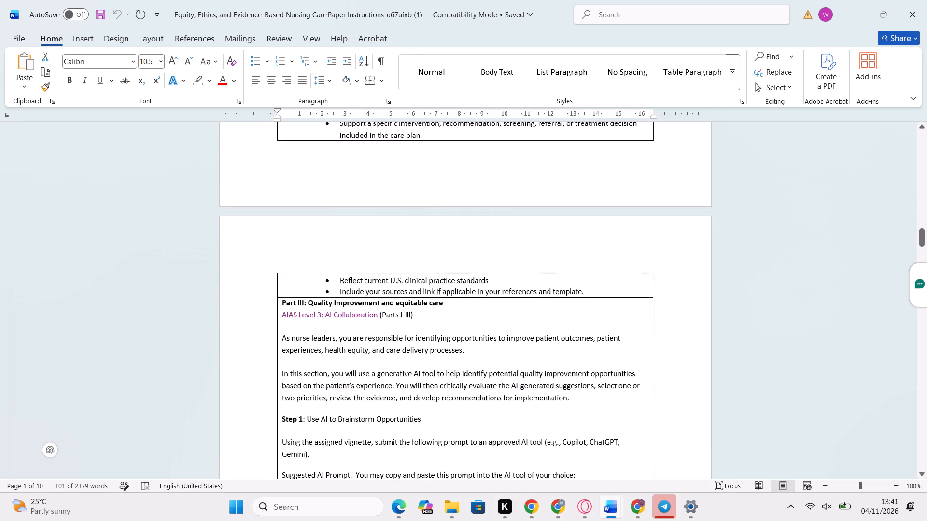
{"action": "scroll", "coordinate": [350, 354], "scroll_direction": "down", "scroll_amount": 9}
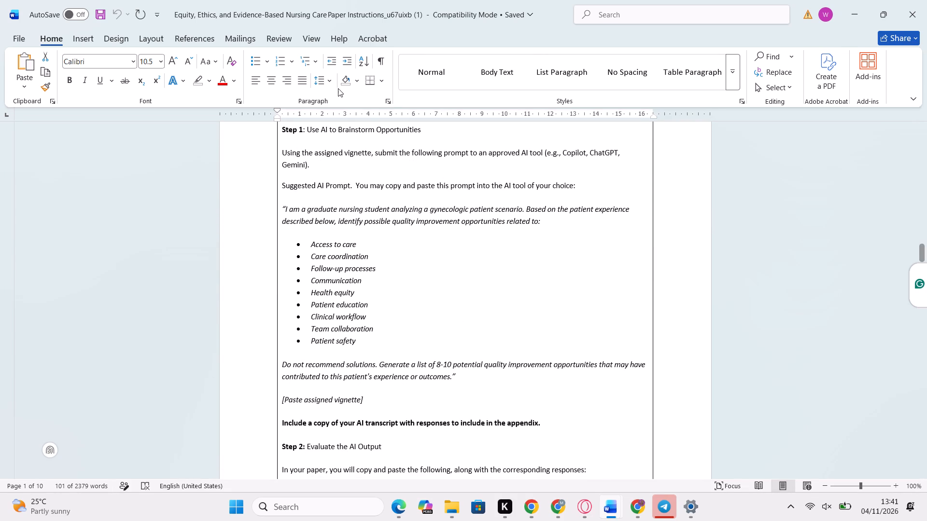
Enable editing in the part III (1) document and insert "Step1: " before the "Step 2. Assessment of the AI-Produced Opportunities" heading.
{"action": "left_click", "coordinate": [607, 506]}
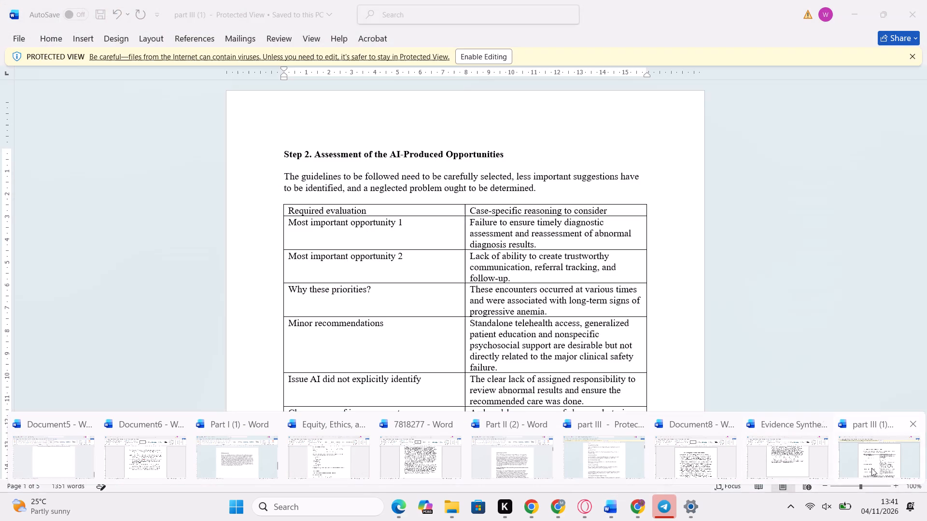
{"action": "left_click", "coordinate": [871, 468]}
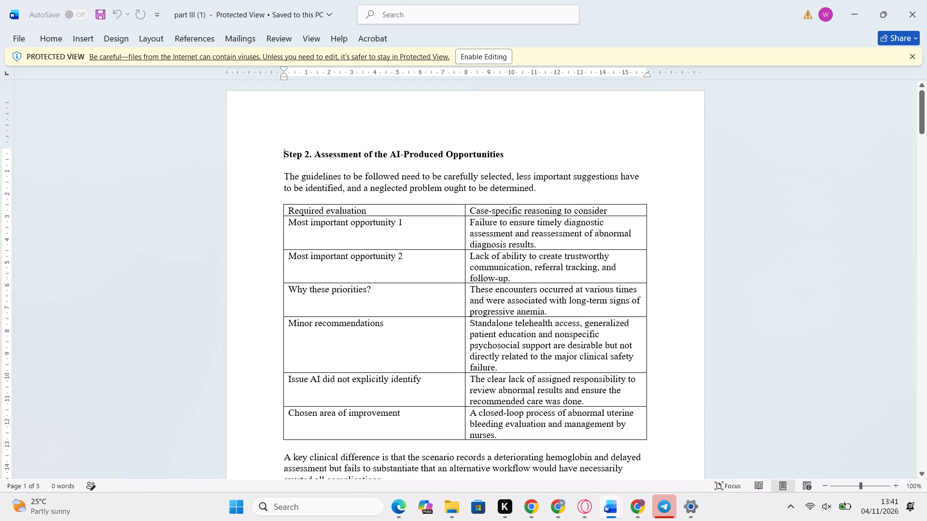
{"action": "left_click", "coordinate": [493, 57]}
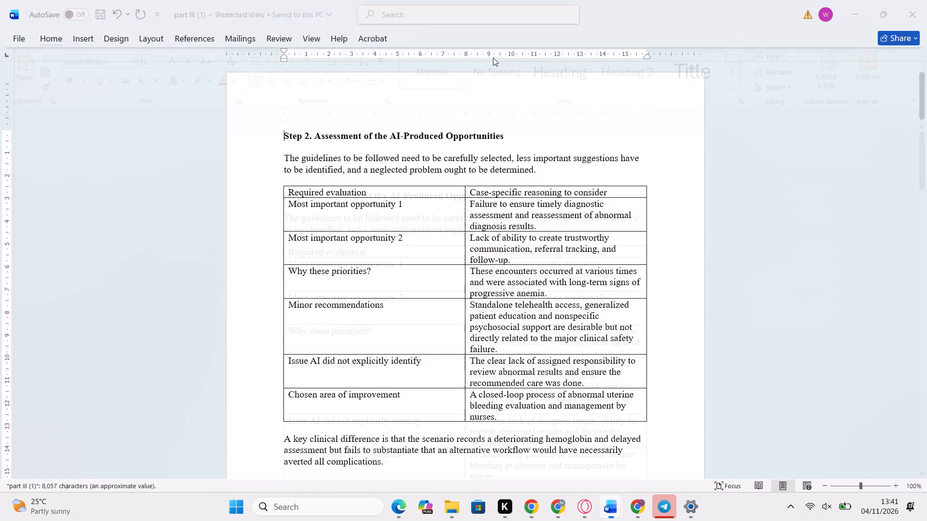
{"action": "type", "text": "Ste"}
{"action": "key", "text": "p"}
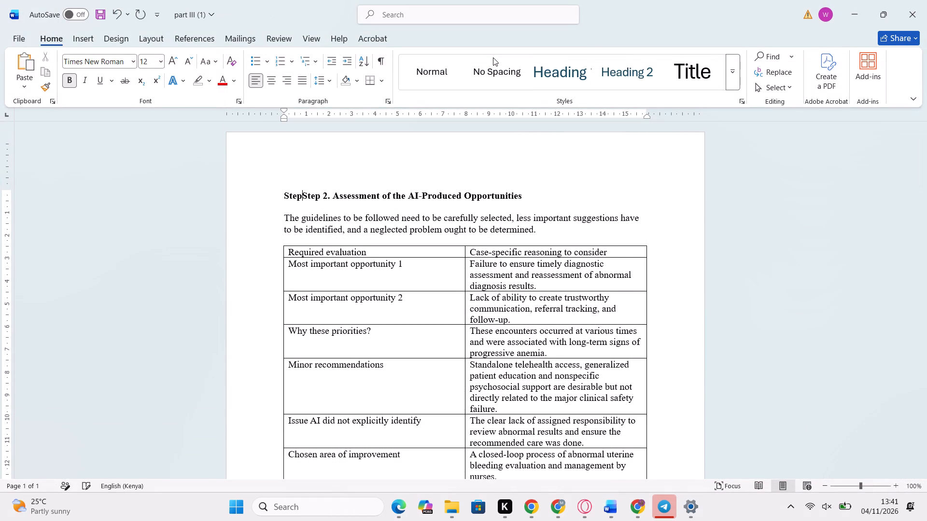
{"action": "key", "text": "1"}
{"action": "key", "text": "shift+colon"}
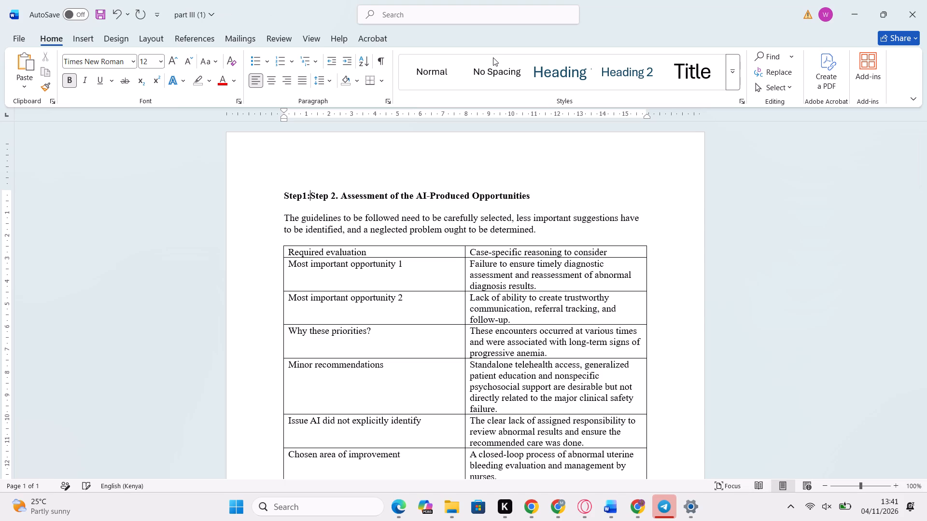
{"action": "key", "text": "space"}
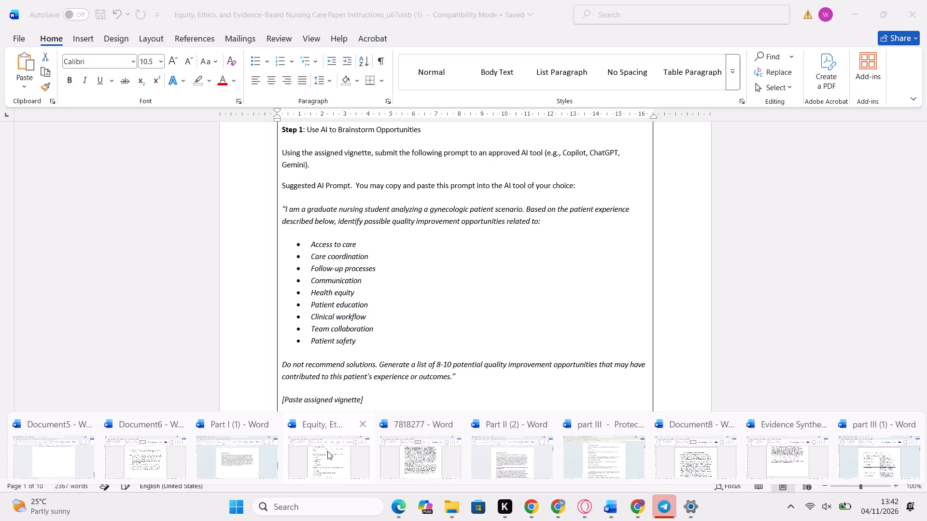
Copy the title "Use AI to Brainstorm Opportunities" from the instructions and paste it after "Step1:" in part III (1), moving the Step 2 heading to its own line.
{"action": "left_click", "coordinate": [327, 451]}
{"action": "left_click_drag", "start_coordinate": [425, 128], "coordinate": [310, 134]}
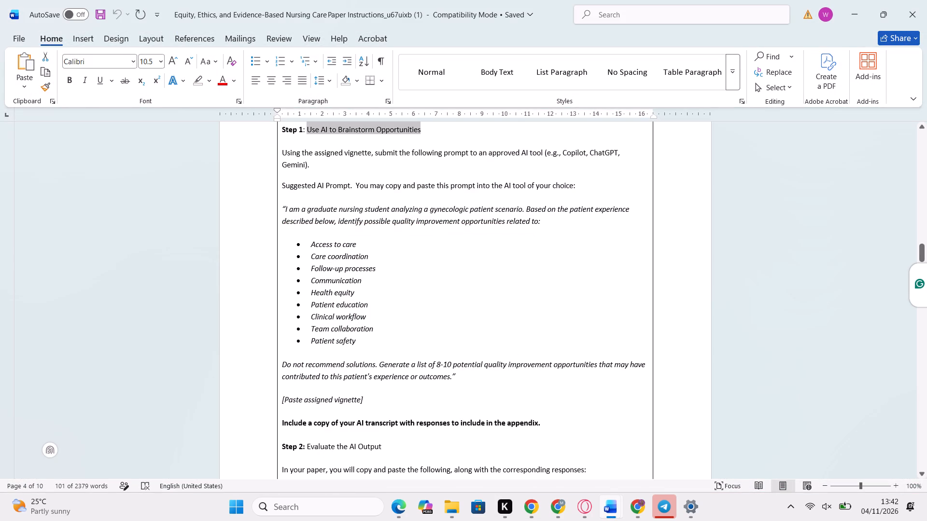
{"action": "left_click_drag", "start_coordinate": [310, 134], "coordinate": [308, 133]}
{"action": "key", "text": "ctrl+c"}
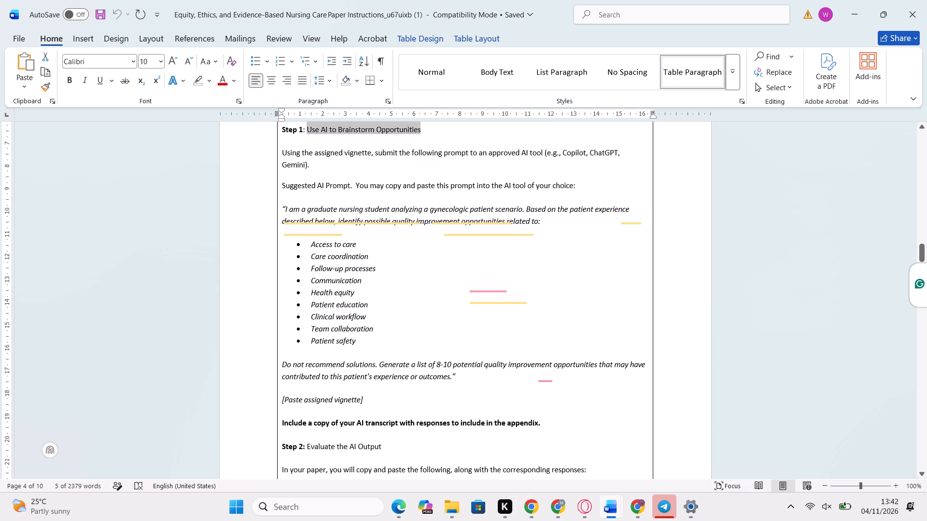
{"action": "left_click", "coordinate": [615, 520]}
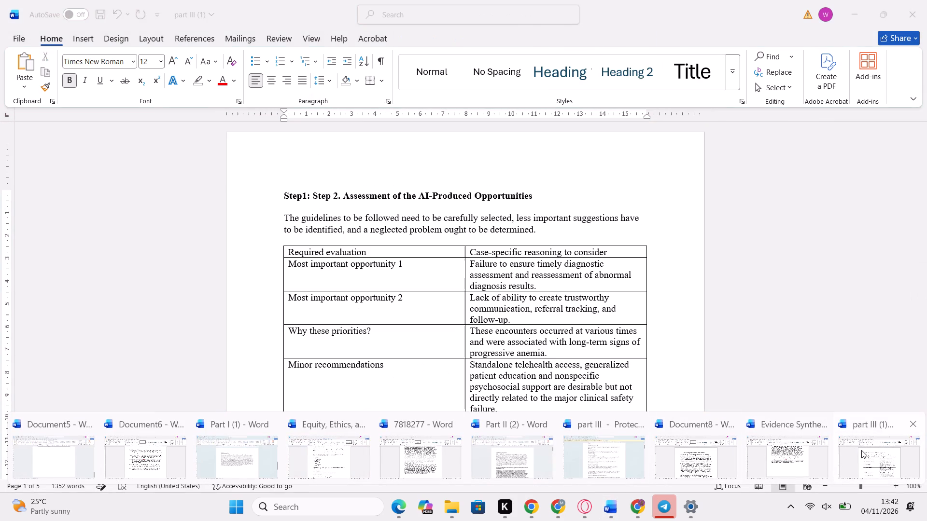
{"action": "left_click", "coordinate": [880, 459]}
{"action": "key", "text": "ctrl+v"}
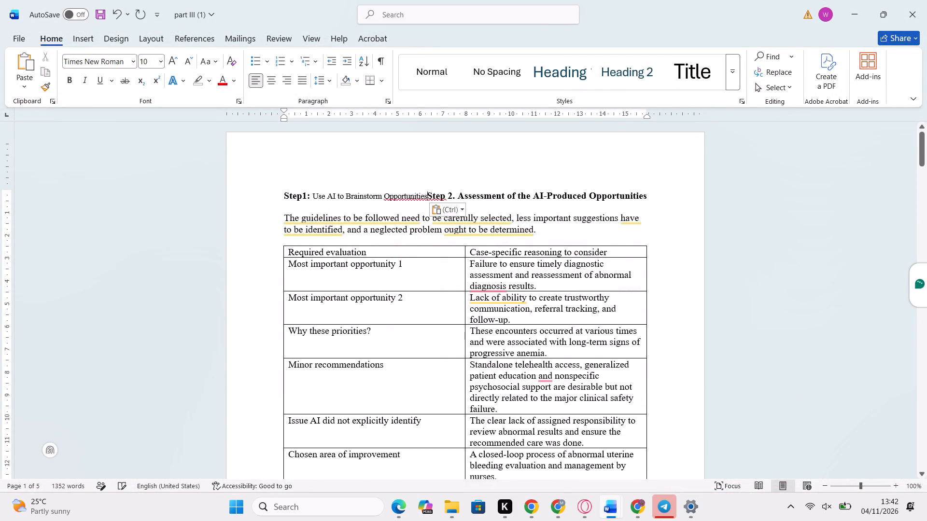
{"action": "key", "text": "Return"}
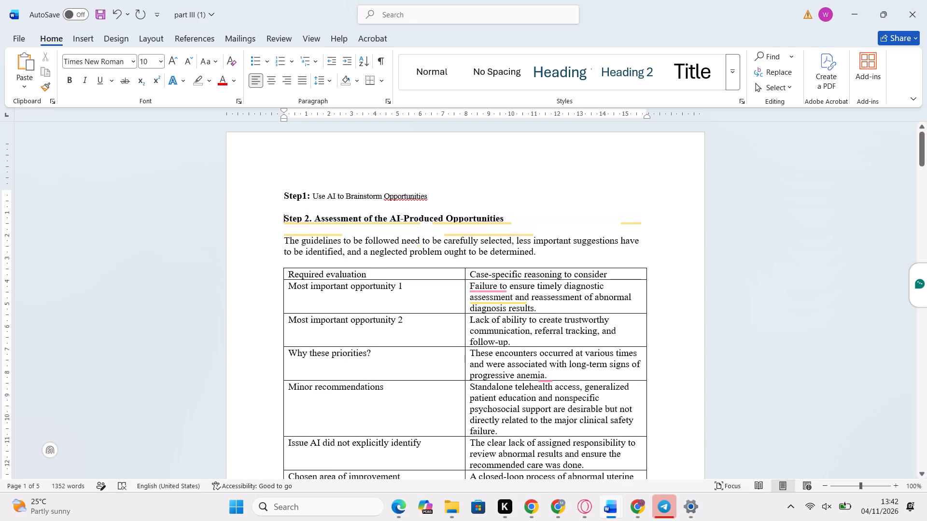
Make the pasted title "Use AI to Brainstorm Opportunities" bold.
{"action": "left_click_drag", "start_coordinate": [433, 198], "coordinate": [320, 199]}
{"action": "key", "text": "ctrl+b"}
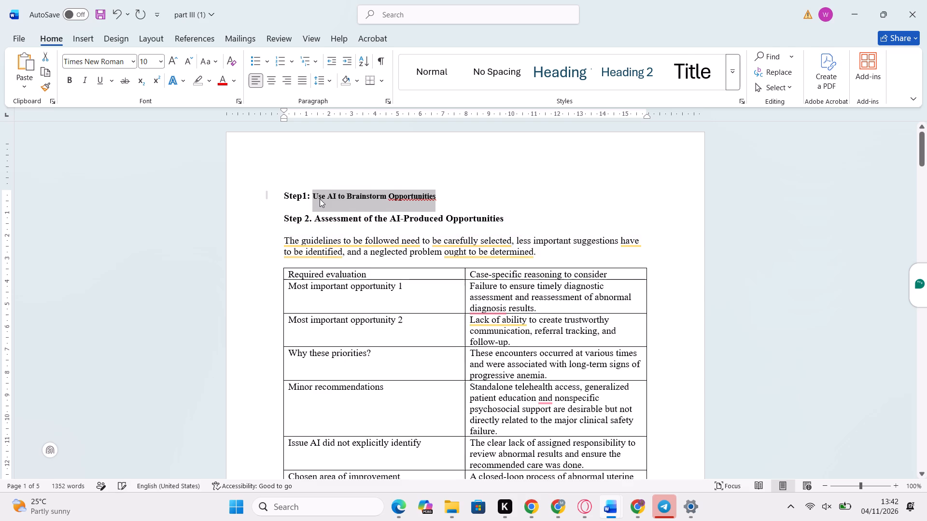
Set the font of the entire part III (1) document to Times New Roman.
{"action": "key", "text": "ctrl+a"}
{"action": "left_click", "coordinate": [98, 62]}
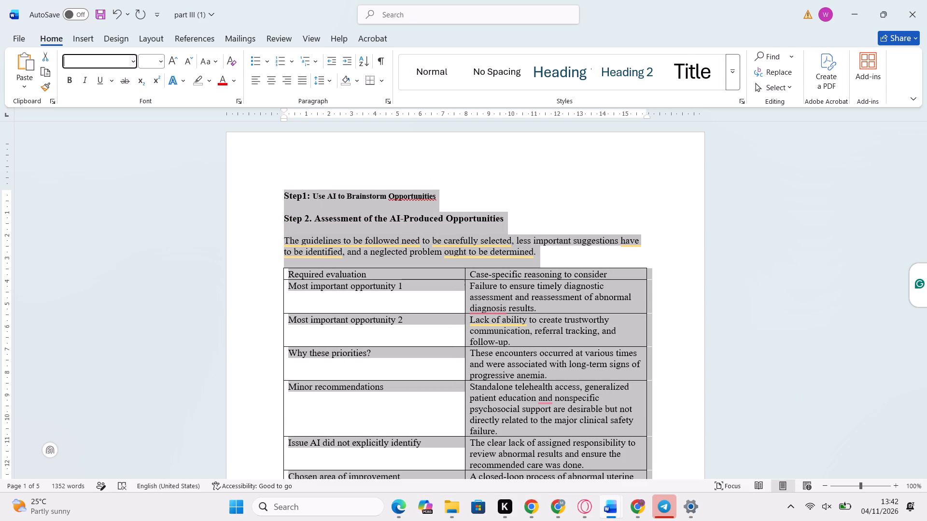
{"action": "type", "text": "times"}
{"action": "key", "text": "Right"}
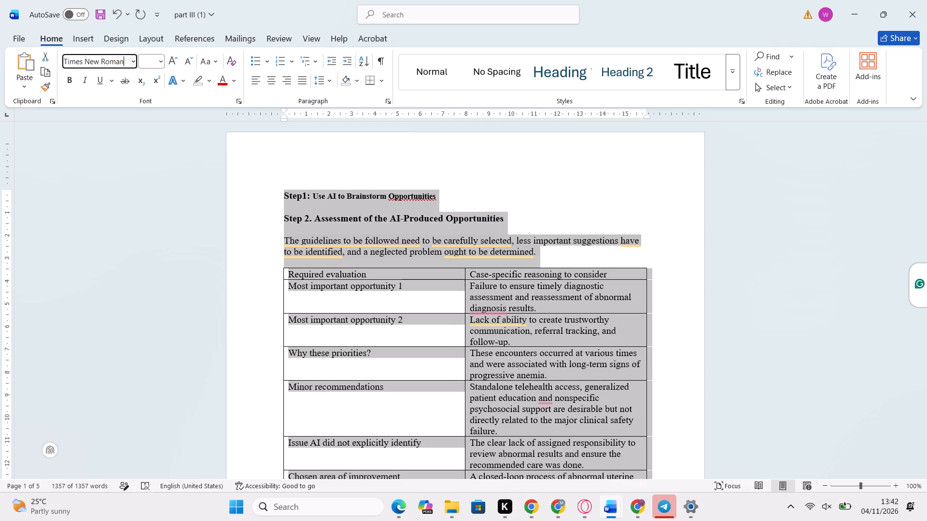
{"action": "key", "text": "Return"}
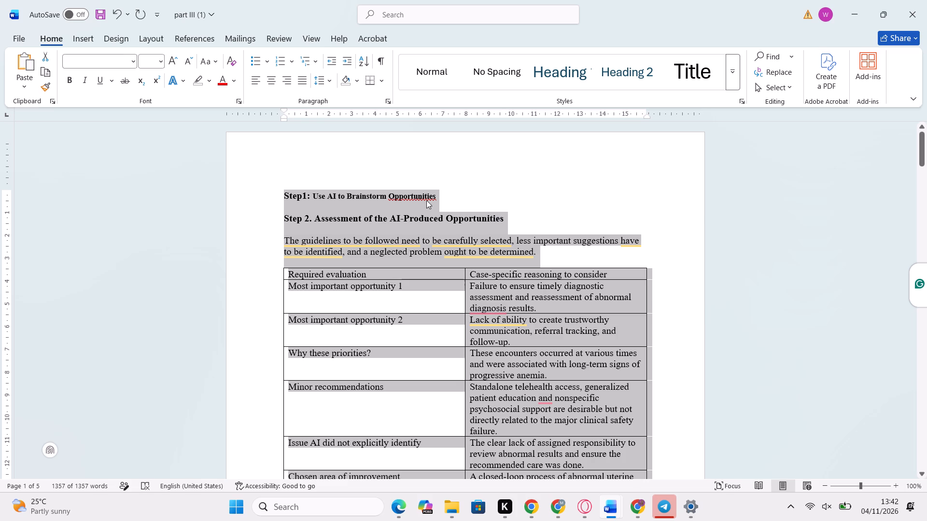
Check the flagged word "Opportunities" in the Step1 heading and add an empty line below the heading.
{"action": "left_click", "coordinate": [426, 200]}
{"action": "left_click", "coordinate": [438, 198]}
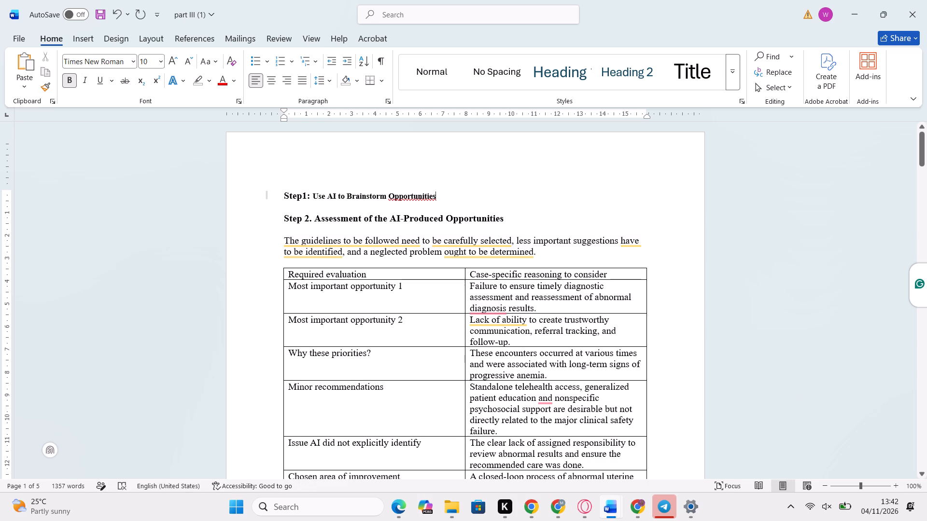
{"action": "right_click", "coordinate": [409, 197]}
{"action": "left_click", "coordinate": [595, 199]}
{"action": "left_click", "coordinate": [446, 194]}
{"action": "key", "text": "Return"}
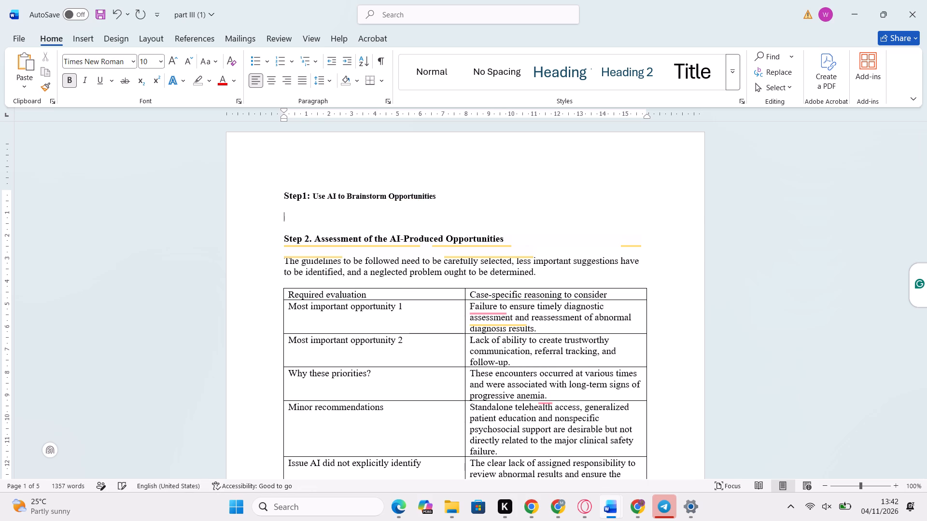
Look through the protected part III document from the Step 2 assessment to the Step 4 evidence template, and close it.
{"action": "left_click", "coordinate": [618, 504]}
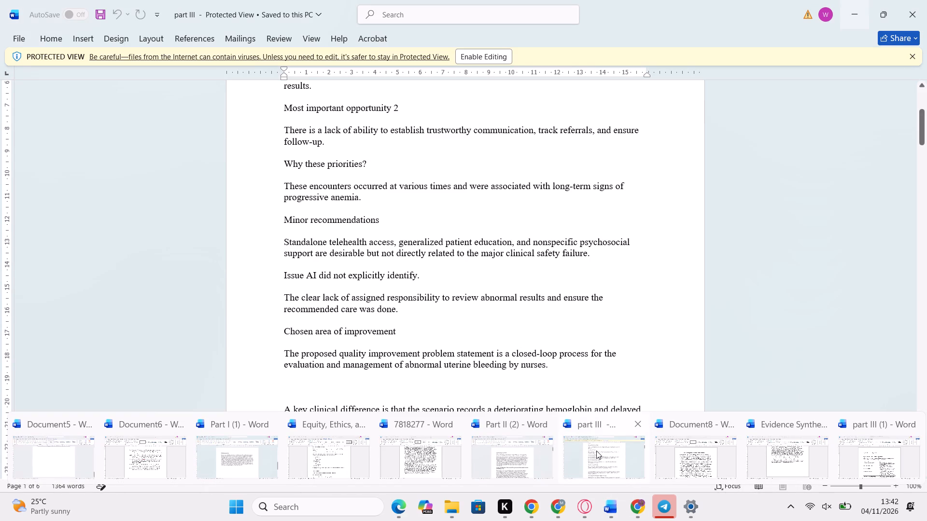
{"action": "left_click", "coordinate": [596, 451]}
{"action": "scroll", "coordinate": [496, 305], "scroll_direction": "down", "scroll_amount": 4}
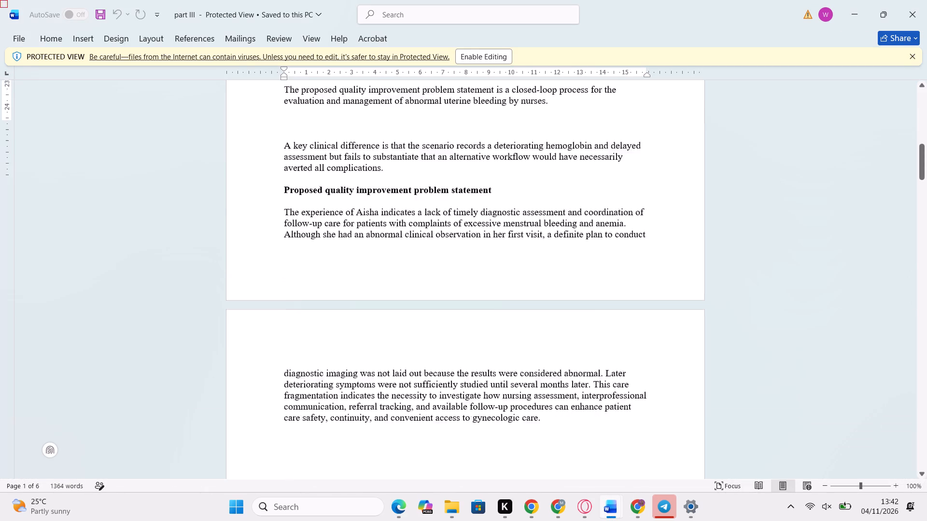
{"action": "scroll", "coordinate": [496, 305], "scroll_direction": "down", "scroll_amount": 8}
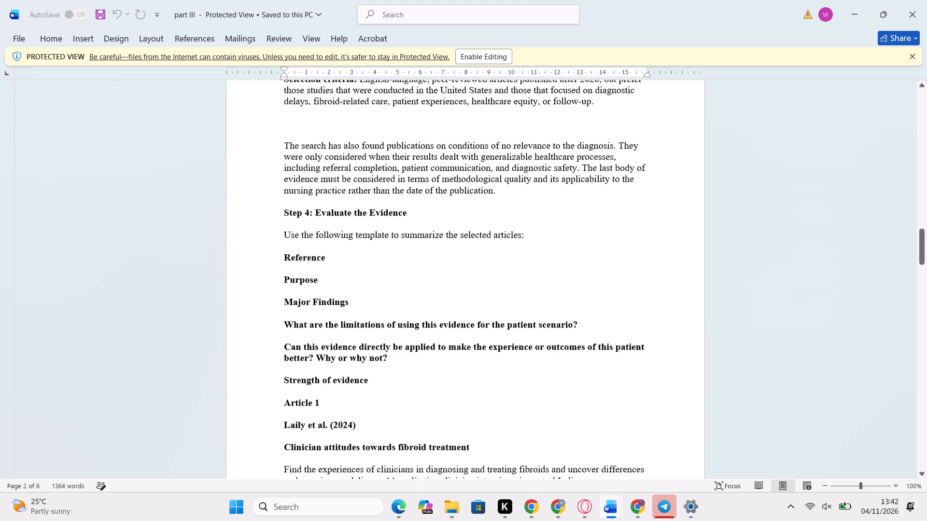
{"action": "scroll", "coordinate": [496, 305], "scroll_direction": "up", "scroll_amount": 13}
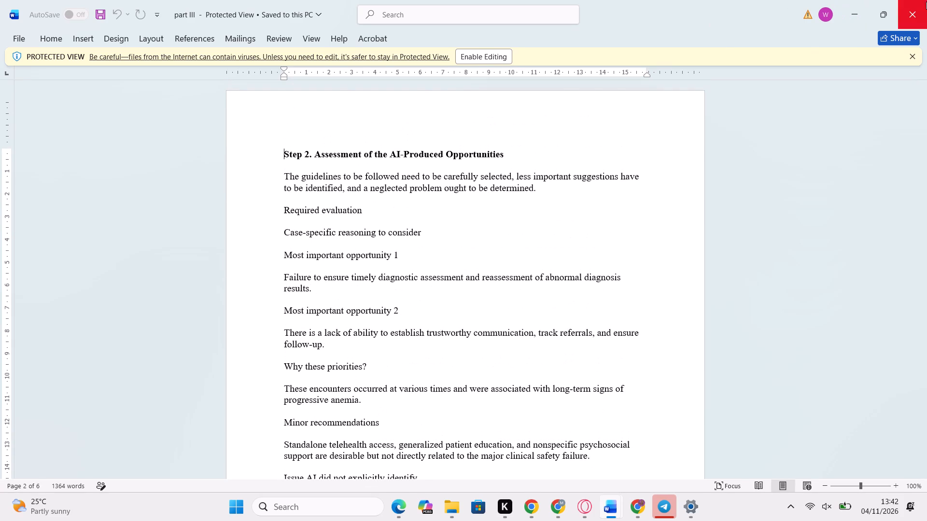
{"action": "left_click", "coordinate": [926, 1]}
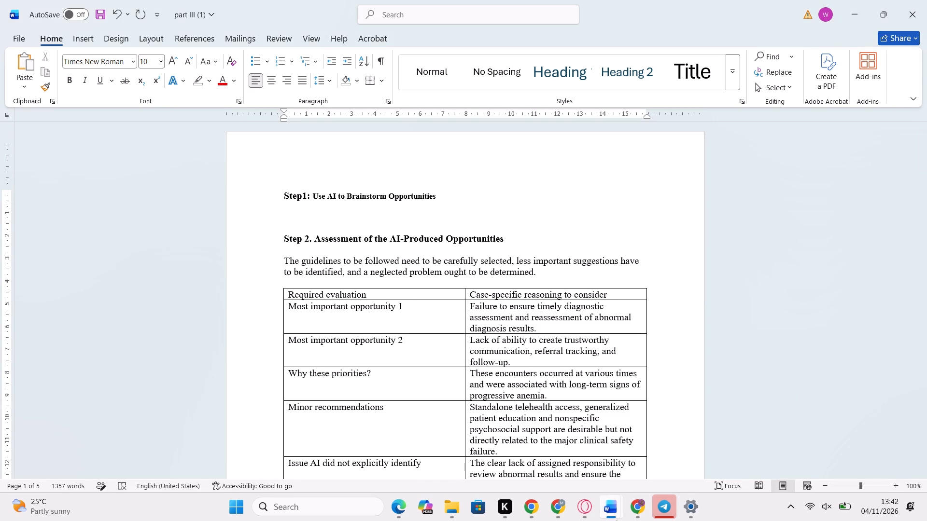
Check the Step 1 text in the paper instructions and the reference list in Document6.
{"action": "left_click", "coordinate": [604, 510]}
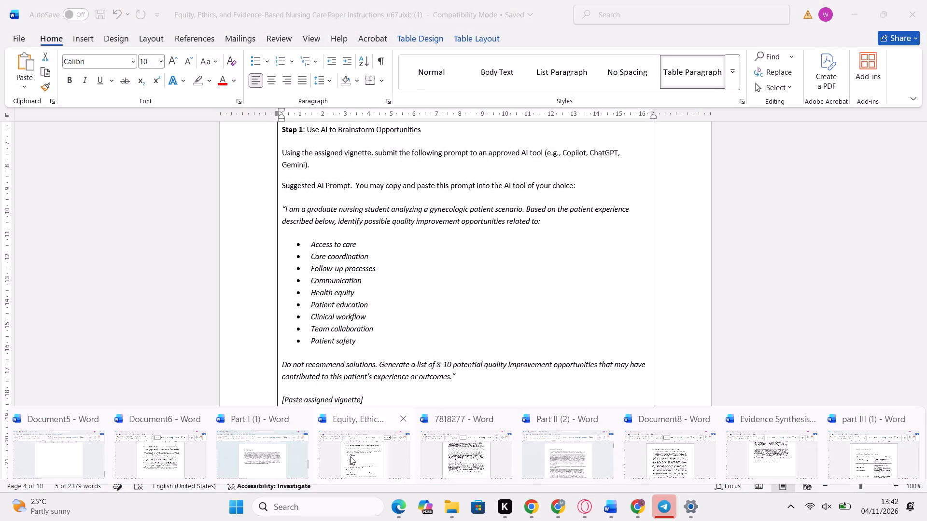
{"action": "left_click", "coordinate": [350, 456]}
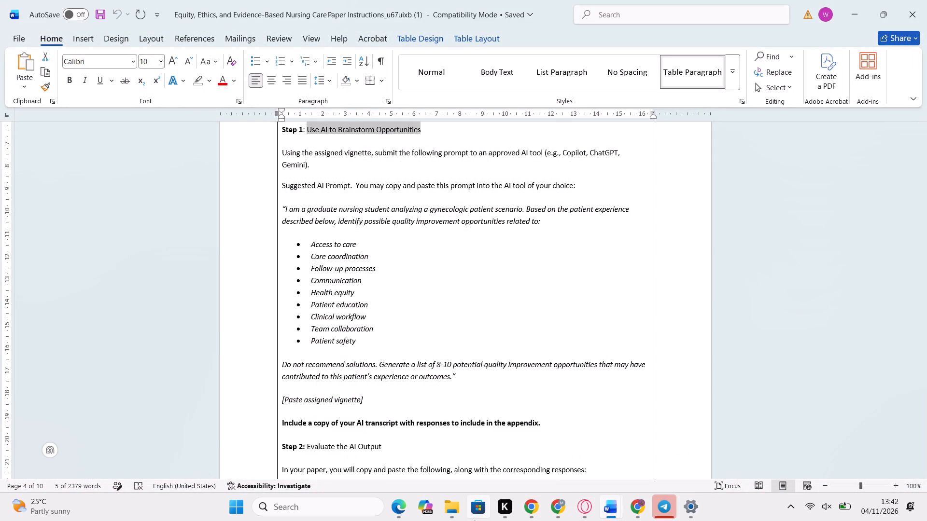
{"action": "left_click", "coordinate": [607, 507]}
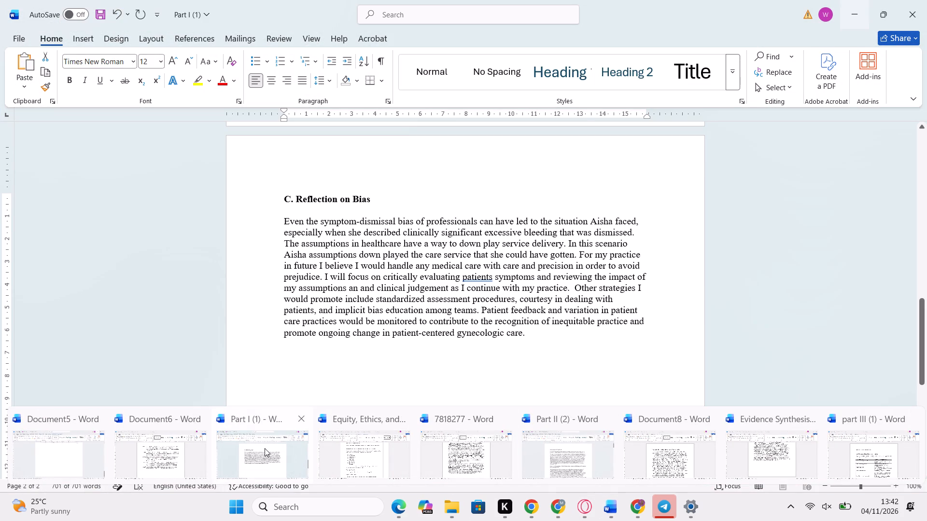
{"action": "left_click", "coordinate": [163, 452]}
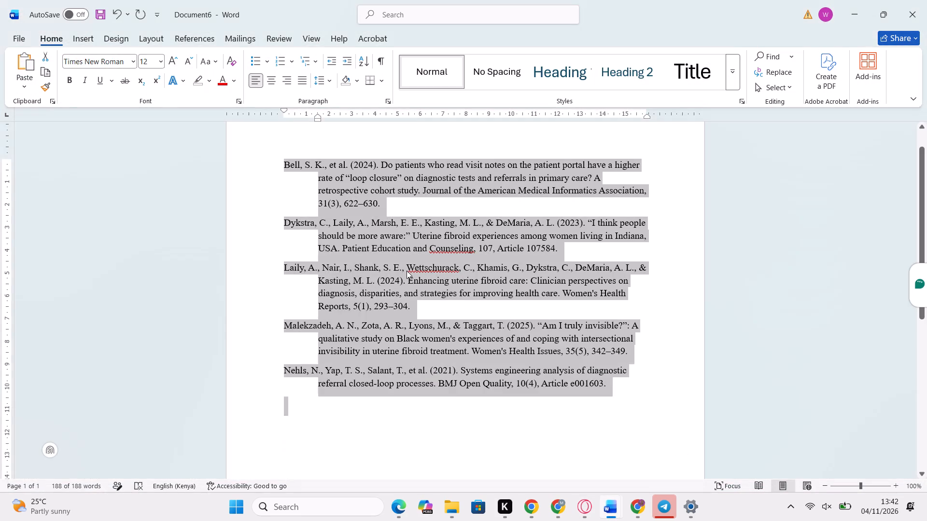
{"action": "scroll", "coordinate": [407, 271], "scroll_direction": "up", "scroll_amount": 20}
{"action": "scroll", "coordinate": [407, 271], "scroll_direction": "up", "scroll_amount": 20}
{"action": "scroll", "coordinate": [407, 271], "scroll_direction": "up", "scroll_amount": 12}
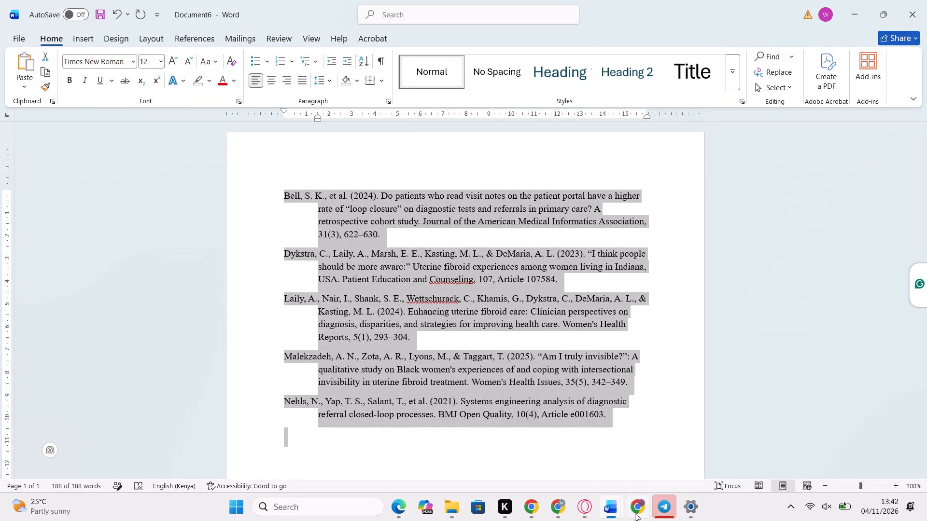
In the paper instructions, add an empty line below "[Paste assigned vignette]" and remove the italics from that placeholder.
{"action": "left_click", "coordinate": [615, 507]}
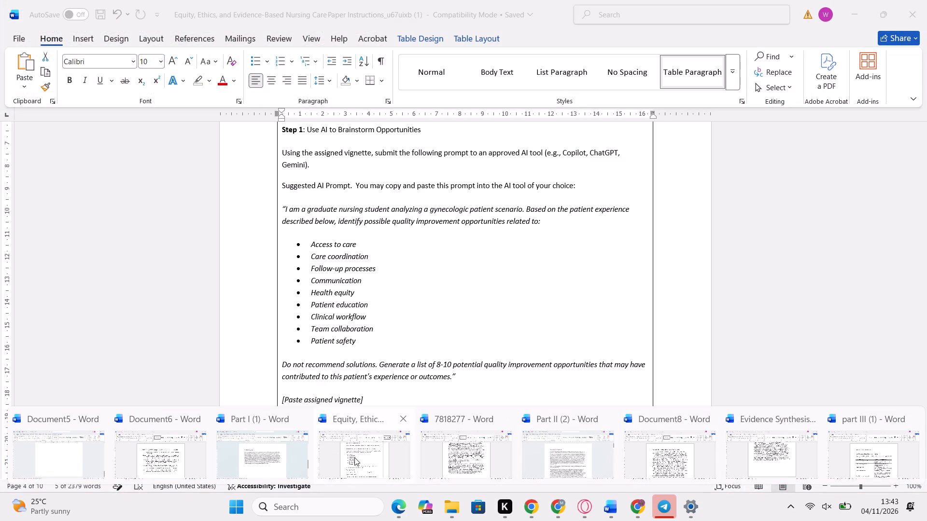
{"action": "left_click", "coordinate": [354, 457]}
{"action": "left_click", "coordinate": [368, 404]}
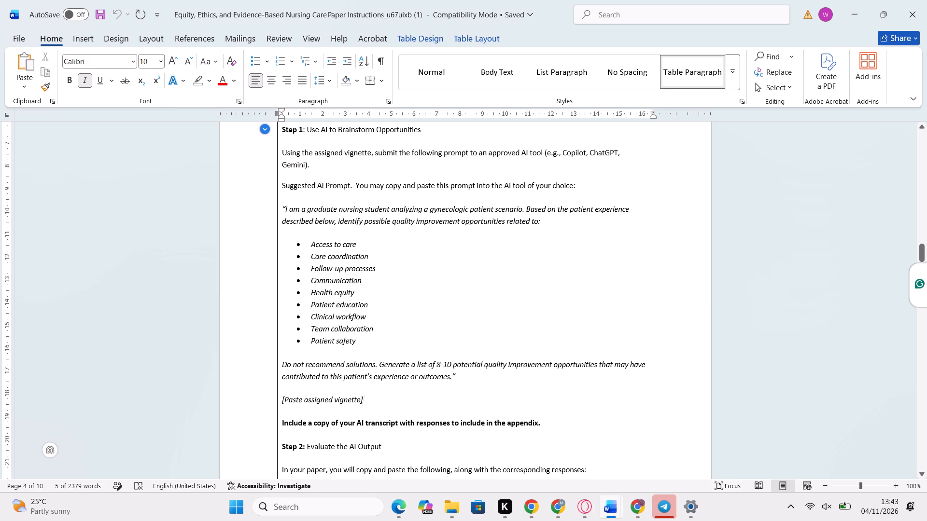
{"action": "key", "text": "Return"}
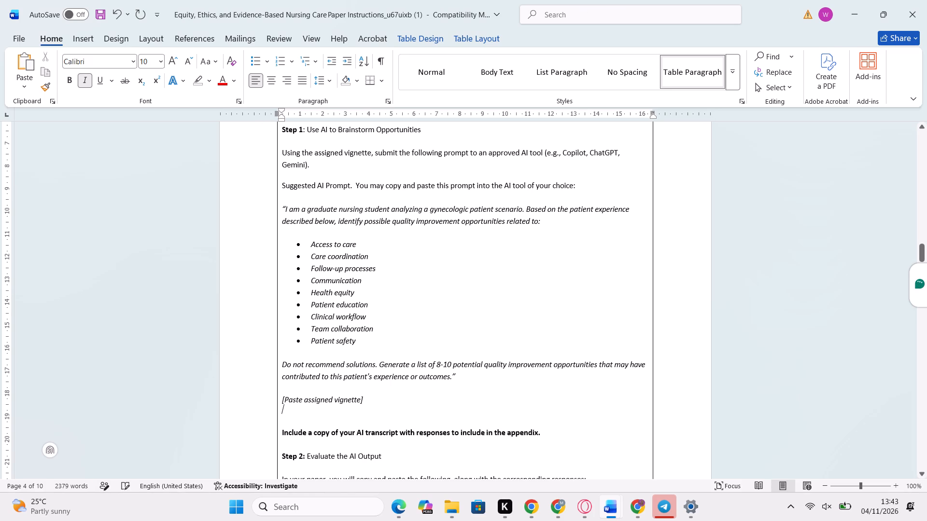
{"action": "left_click_drag", "start_coordinate": [380, 399], "coordinate": [284, 399]}
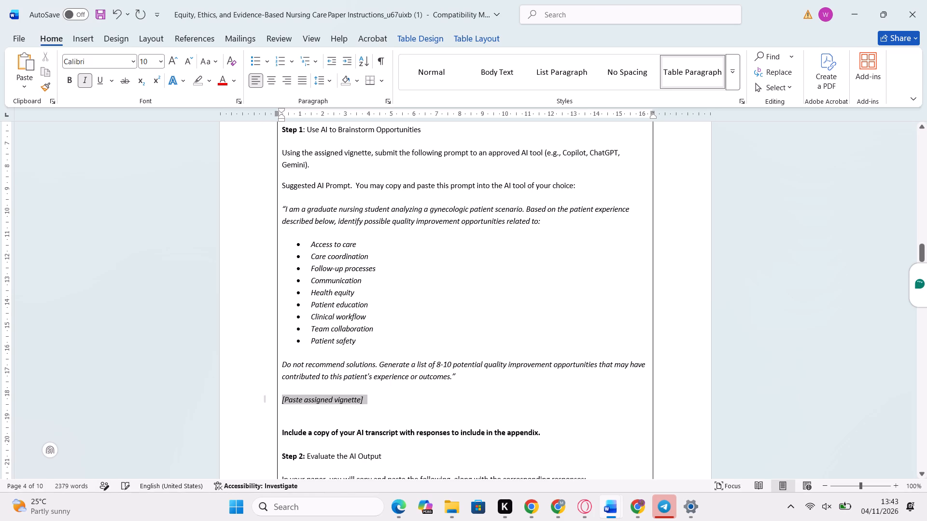
{"action": "key", "text": "ctrl+i"}
{"action": "left_click", "coordinate": [384, 397]}
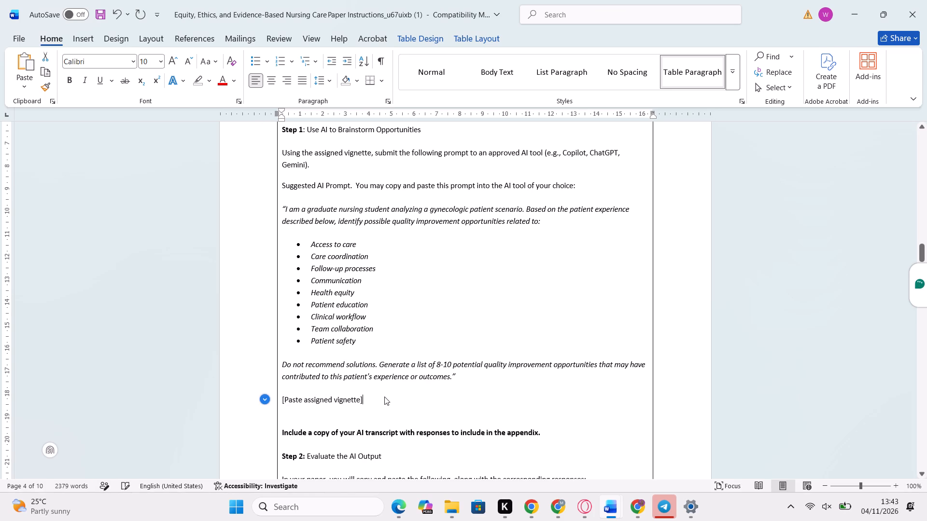
{"action": "left_click", "coordinate": [386, 403]}
Copy the instructions from the "Step 1" heading through "[Paste assigned vignette]" and paste them on a new line above Part 4 in document 7818277.
{"action": "left_click_drag", "start_coordinate": [379, 406], "coordinate": [293, 165]}
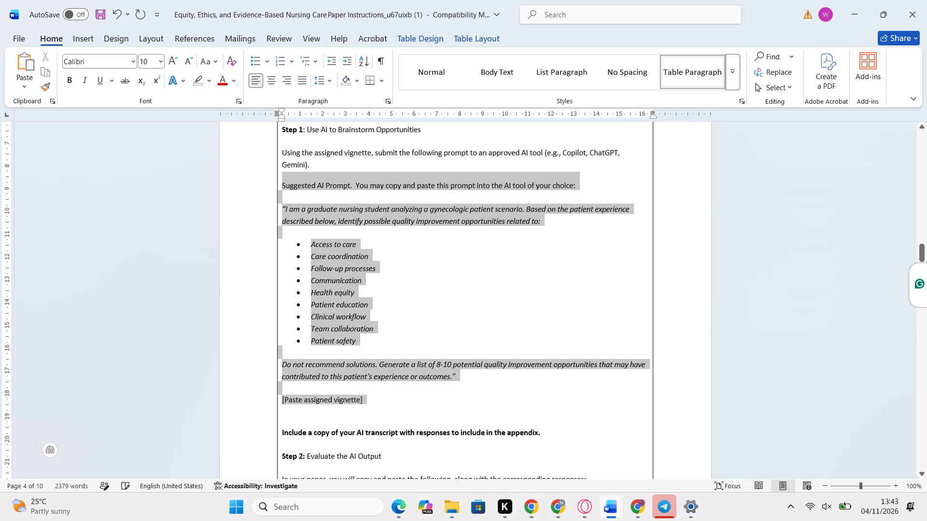
{"action": "left_click_drag", "start_coordinate": [293, 165], "coordinate": [282, 131]}
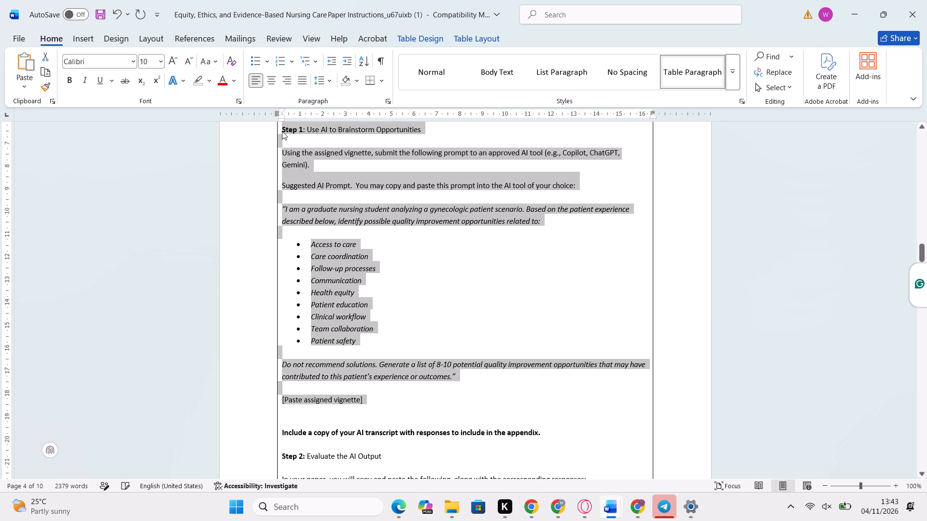
{"action": "key", "text": "ctrl+c"}
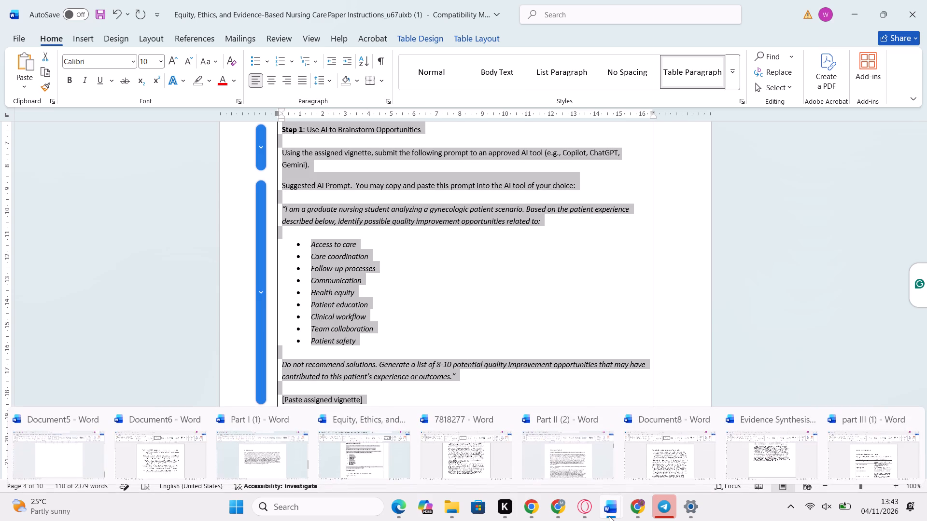
{"action": "left_click", "coordinate": [609, 516]}
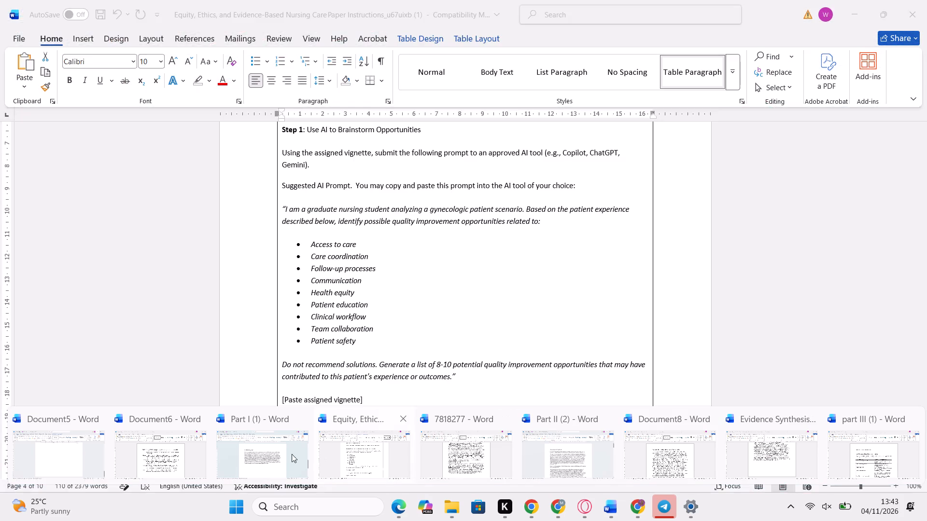
{"action": "left_click", "coordinate": [449, 469]}
{"action": "scroll", "coordinate": [458, 356], "scroll_direction": "up", "scroll_amount": 4}
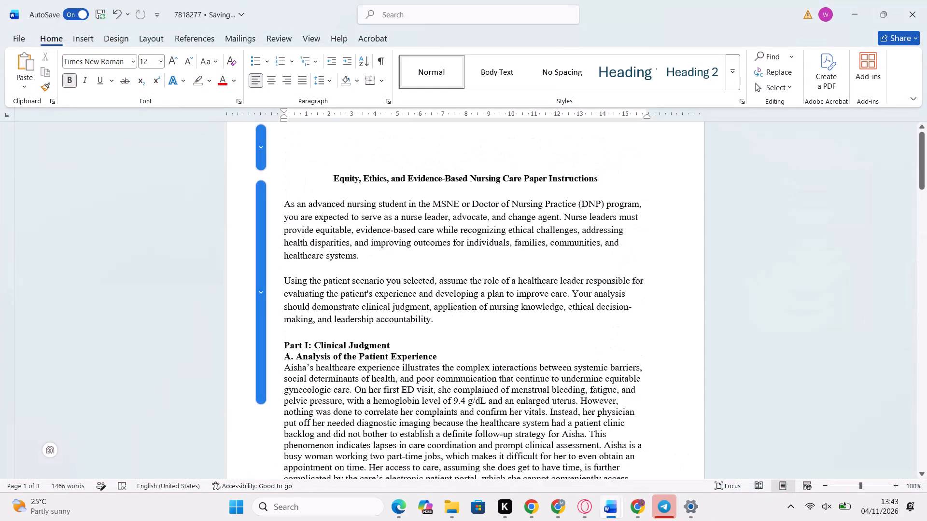
{"action": "scroll", "coordinate": [458, 356], "scroll_direction": "down", "scroll_amount": 6}
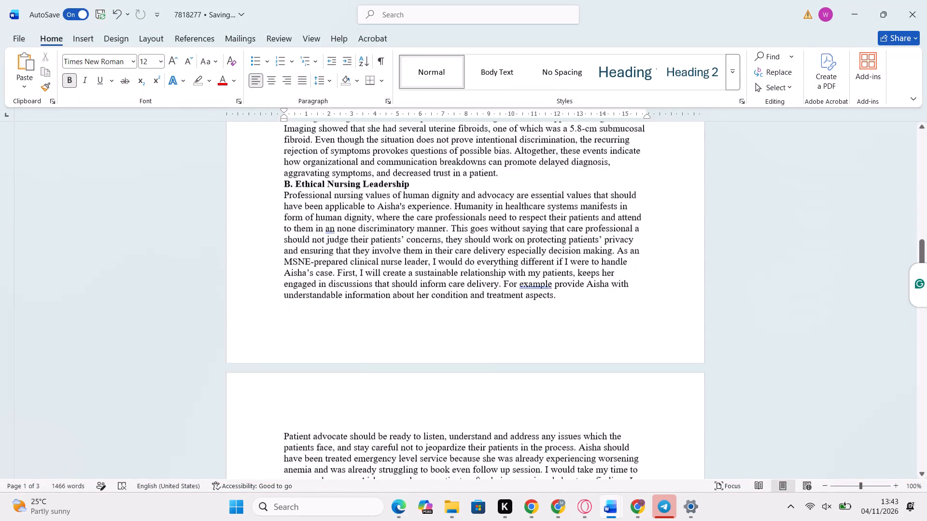
{"action": "scroll", "coordinate": [458, 356], "scroll_direction": "down", "scroll_amount": 2}
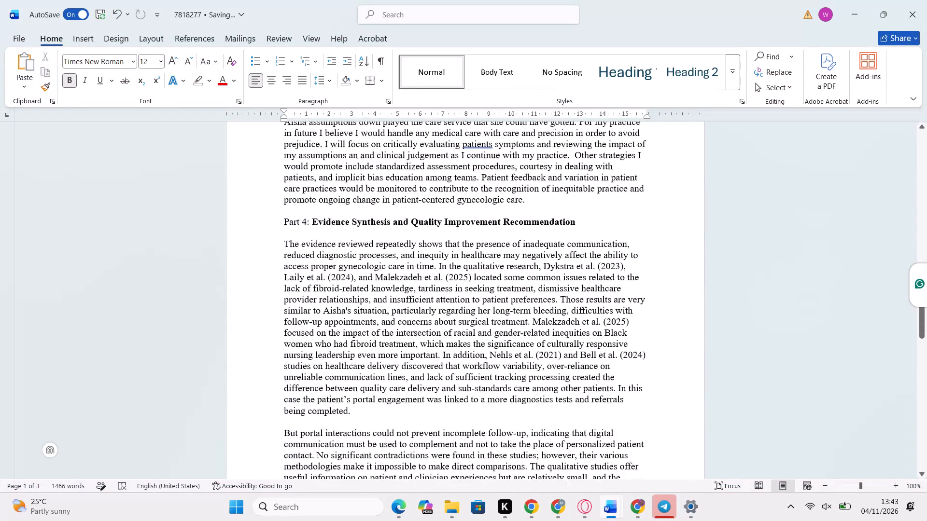
{"action": "left_click", "coordinate": [532, 195]}
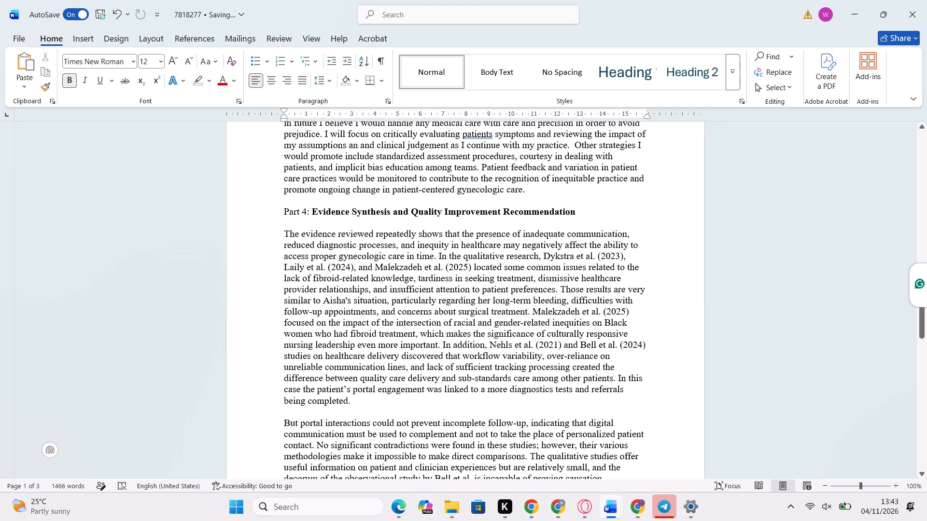
{"action": "left_click", "coordinate": [532, 195]}
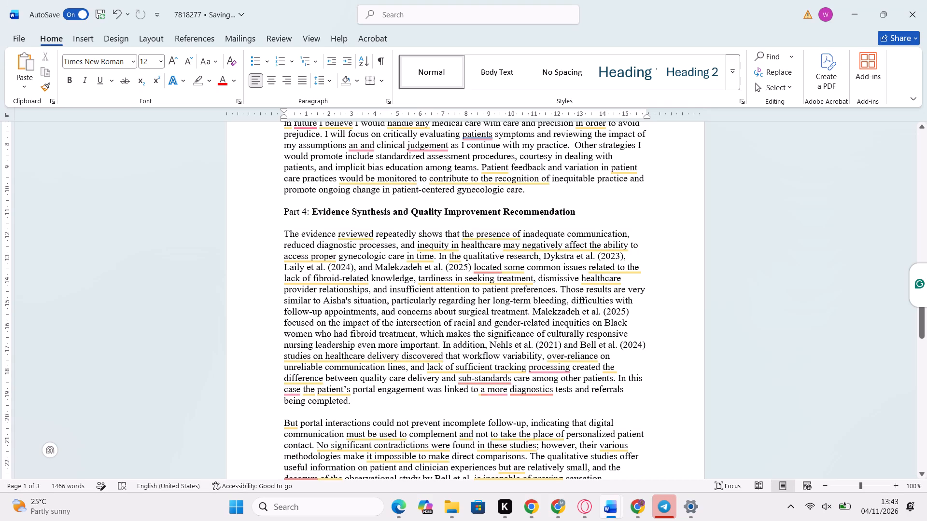
{"action": "key", "text": "Return"}
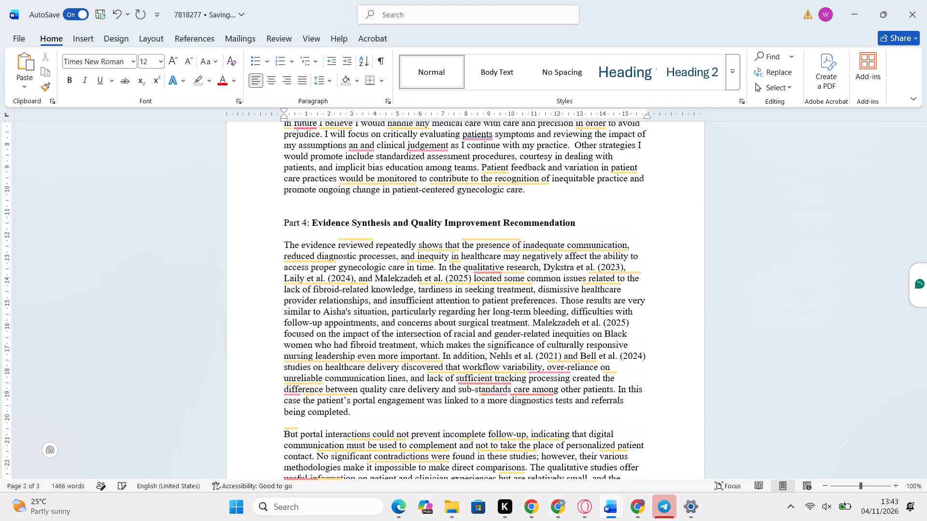
{"action": "key", "text": "ctrl+v"}
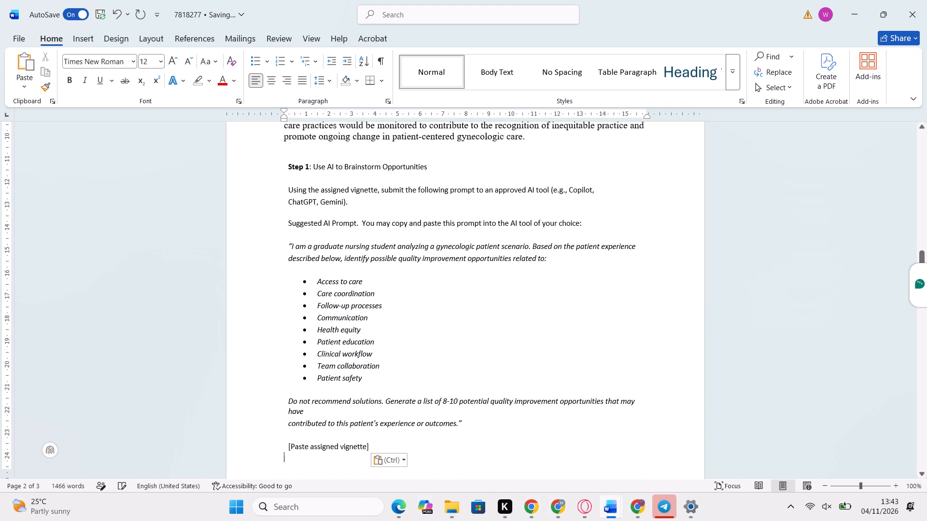
Copy the heading "Part III: Quality Improvement and equitable care" from the instructions, paste it above Step 1 in document 7818277, and remove its indent.
{"action": "scroll", "coordinate": [458, 184], "scroll_direction": "up", "scroll_amount": 2}
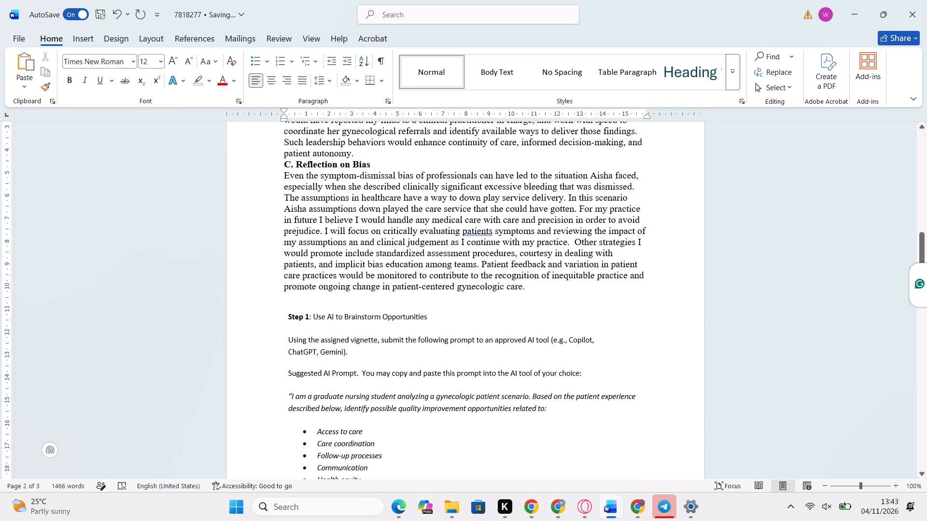
{"action": "scroll", "coordinate": [458, 184], "scroll_direction": "down", "scroll_amount": 1}
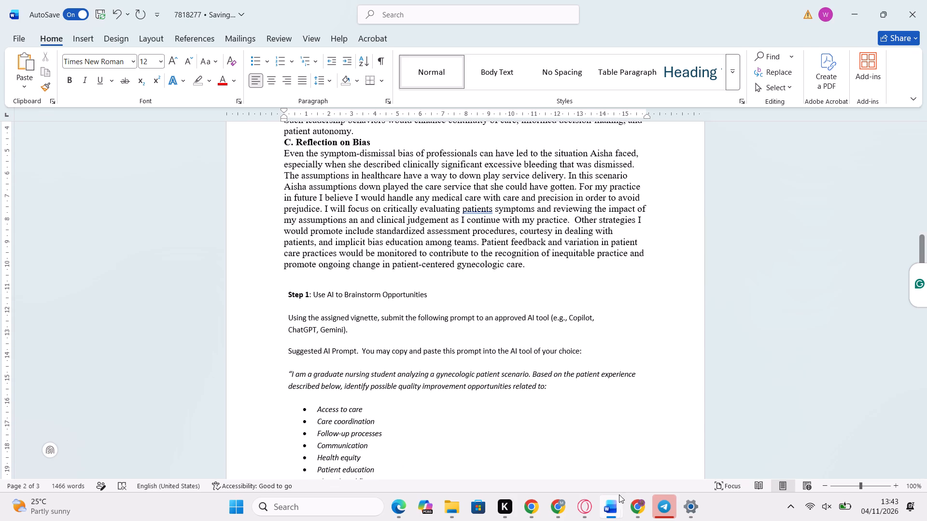
{"action": "left_click", "coordinate": [607, 514]}
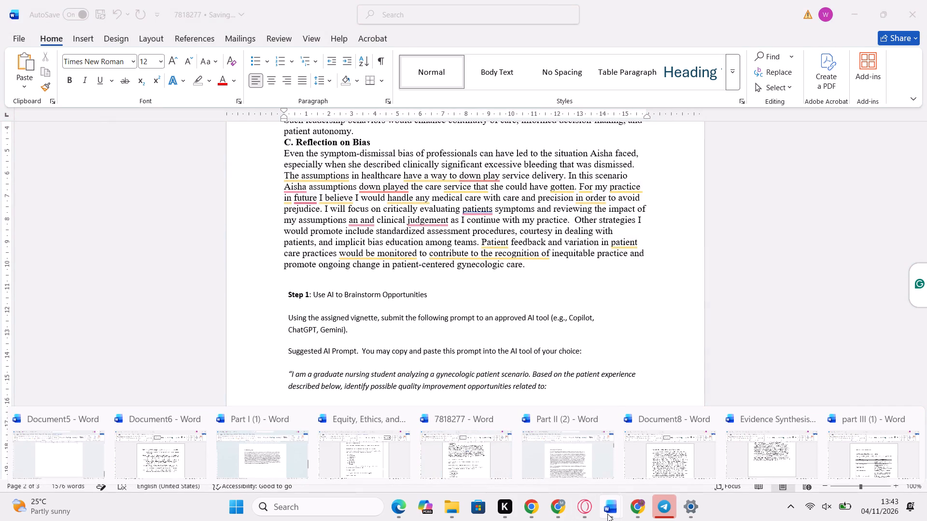
{"action": "left_click", "coordinate": [354, 467]}
{"action": "scroll", "coordinate": [438, 280], "scroll_direction": "up", "scroll_amount": 3}
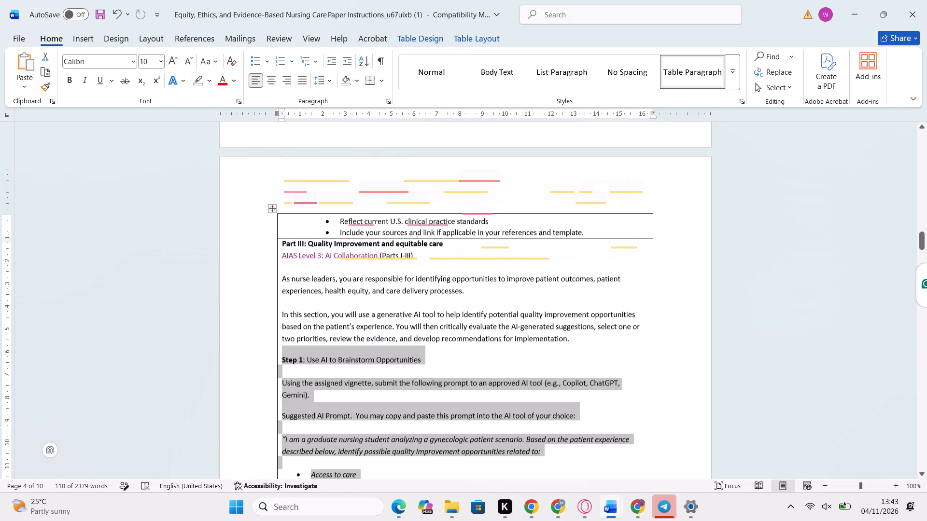
{"action": "left_click_drag", "start_coordinate": [449, 247], "coordinate": [285, 247]}
{"action": "key", "text": "ctrl+c"}
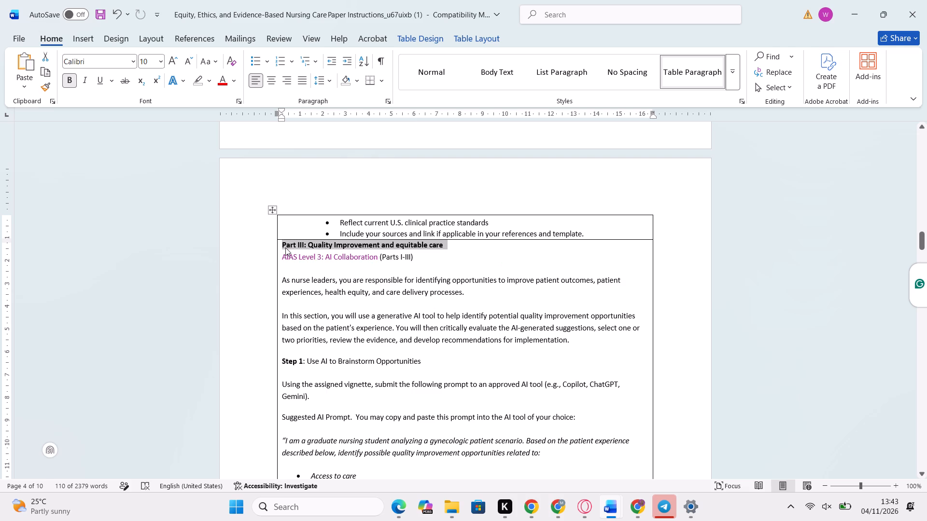
{"action": "left_click", "coordinate": [613, 515]}
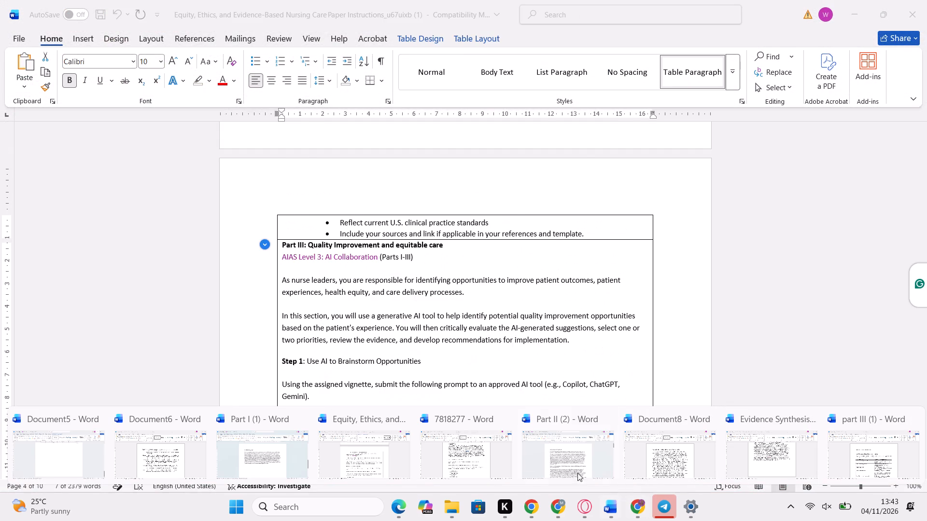
{"action": "left_click", "coordinate": [474, 457]}
{"action": "left_click", "coordinate": [284, 281]}
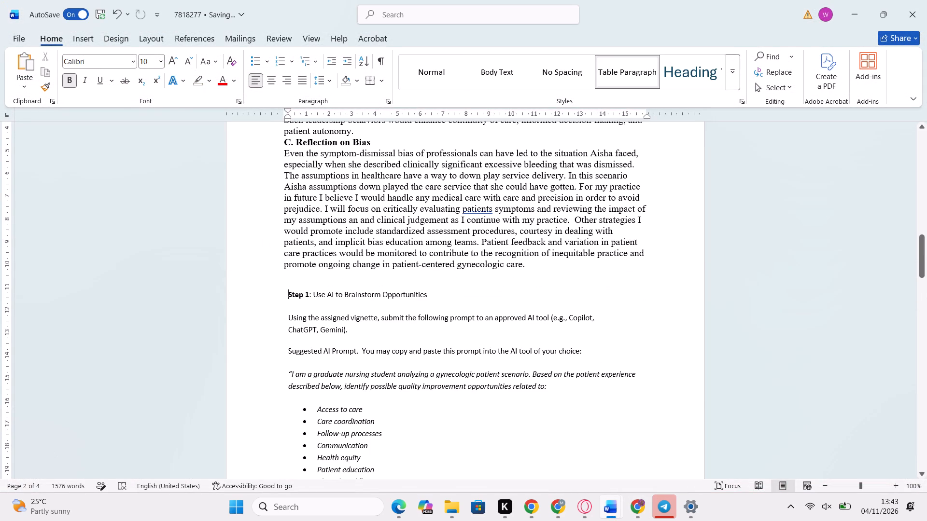
{"action": "key", "text": "ctrl+v"}
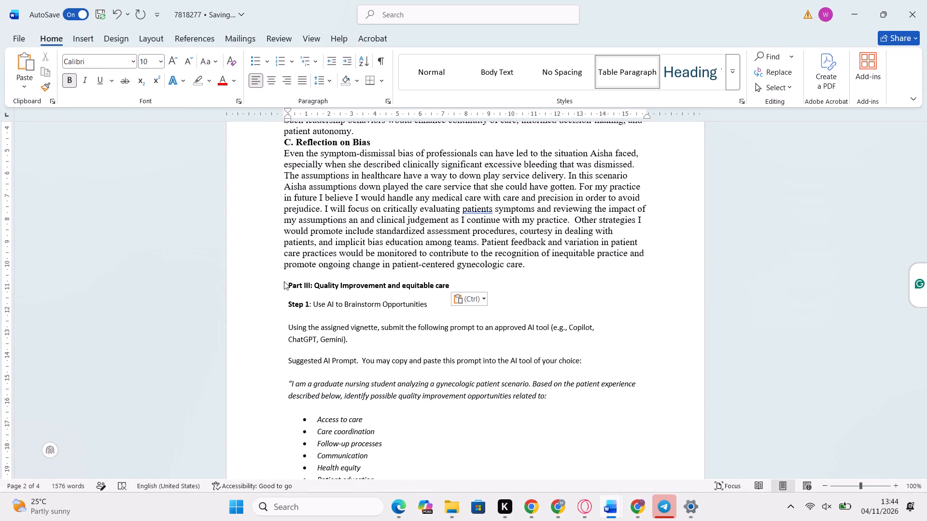
{"action": "left_click", "coordinate": [288, 286]}
{"action": "key", "text": "BackSpace"}
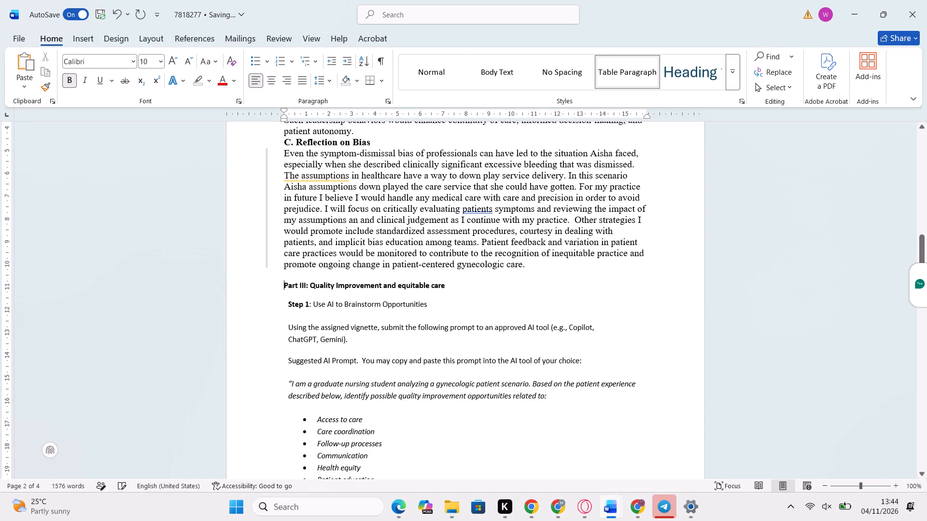
Select the entire 7818277 document and open its font name for editing.
{"action": "scroll", "coordinate": [574, 264], "scroll_direction": "up", "scroll_amount": 2}
{"action": "key", "text": "ctrl+a"}
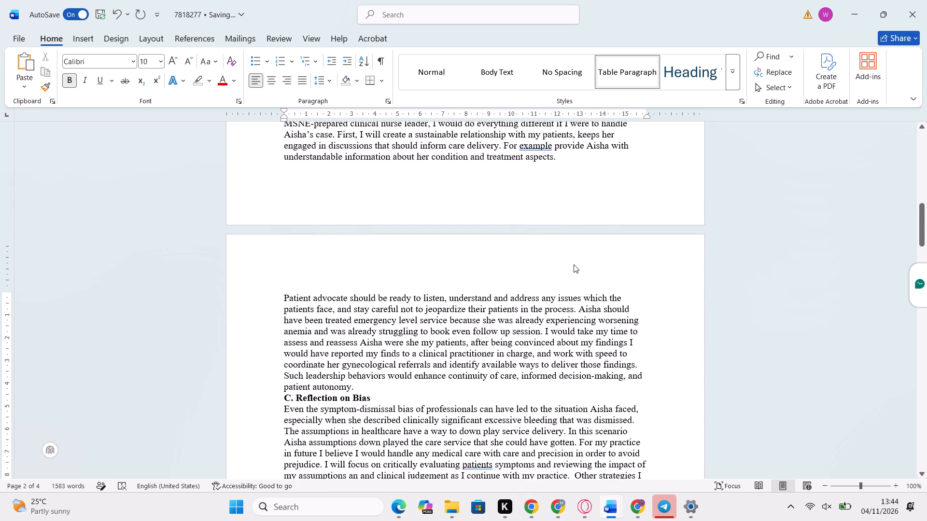
{"action": "left_click", "coordinate": [105, 56]}
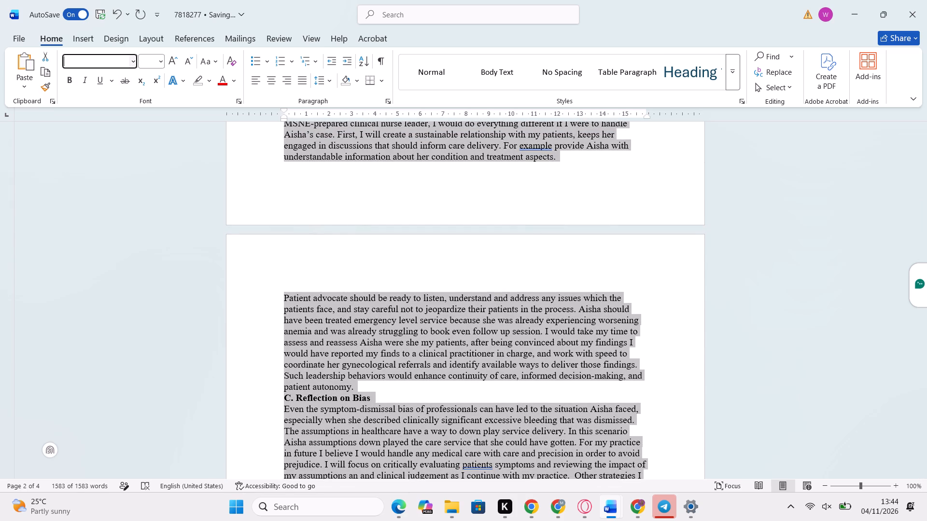
Set the font of the whole selected document to Times New Roman, size 12.
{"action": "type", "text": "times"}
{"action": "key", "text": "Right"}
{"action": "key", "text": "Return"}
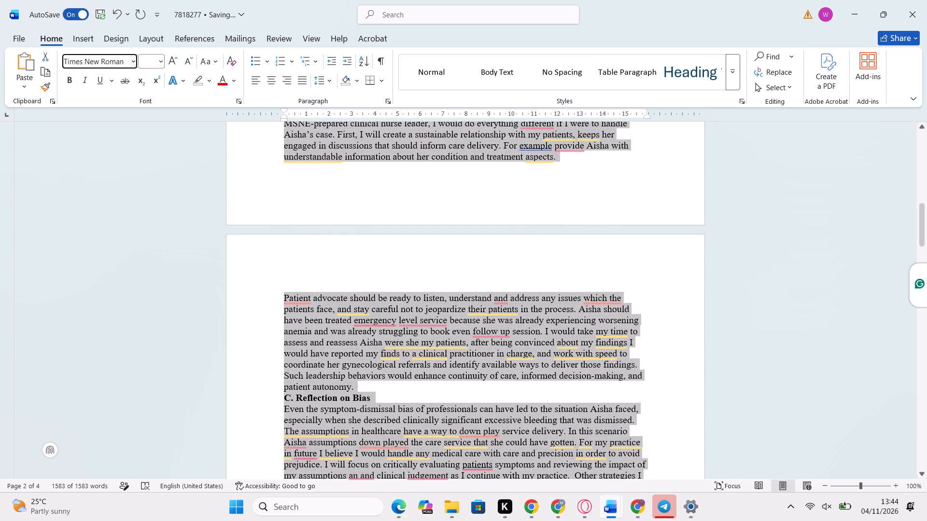
{"action": "left_click", "coordinate": [145, 62]}
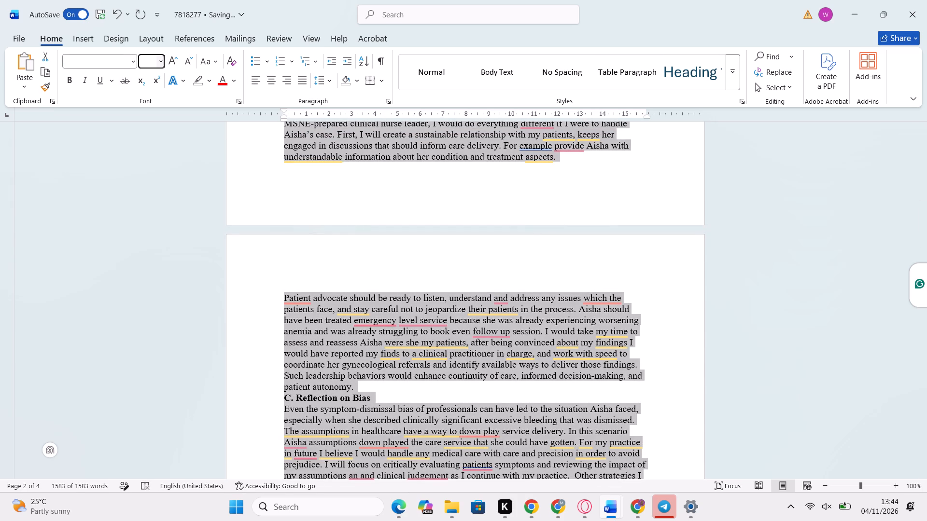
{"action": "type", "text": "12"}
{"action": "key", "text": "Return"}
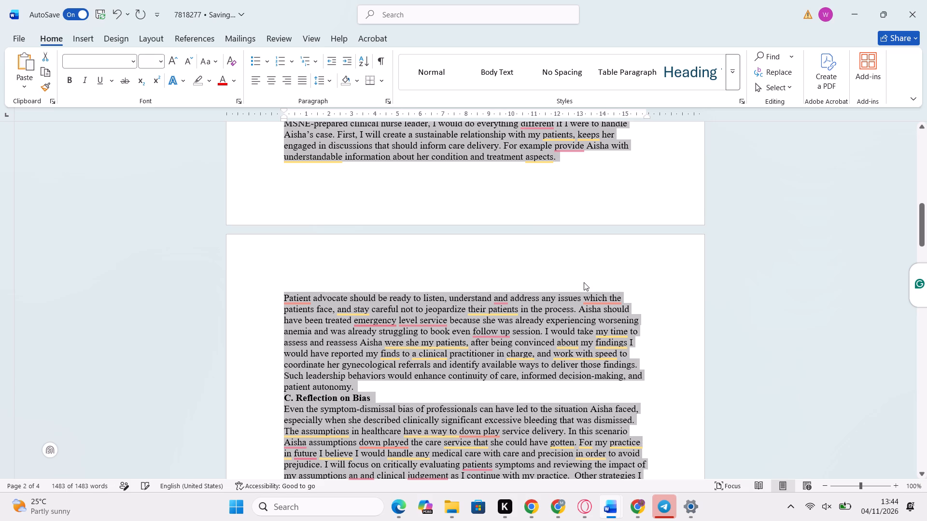
Check the formatting of the pasted Part III instructions down to the "[Paste assigned vignette]" placeholder and the Part 4 heading.
{"action": "scroll", "coordinate": [584, 282], "scroll_direction": "down", "scroll_amount": 3}
{"action": "scroll", "coordinate": [584, 282], "scroll_direction": "up", "scroll_amount": 1}
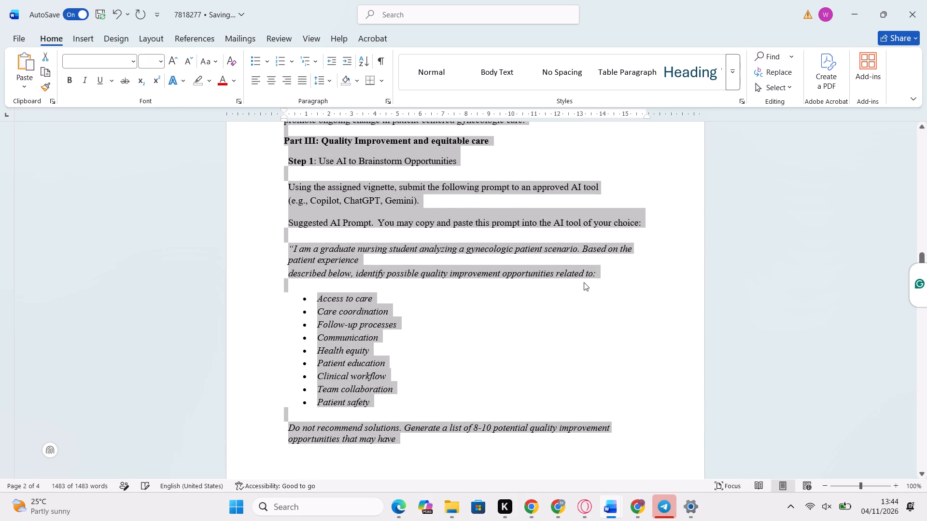
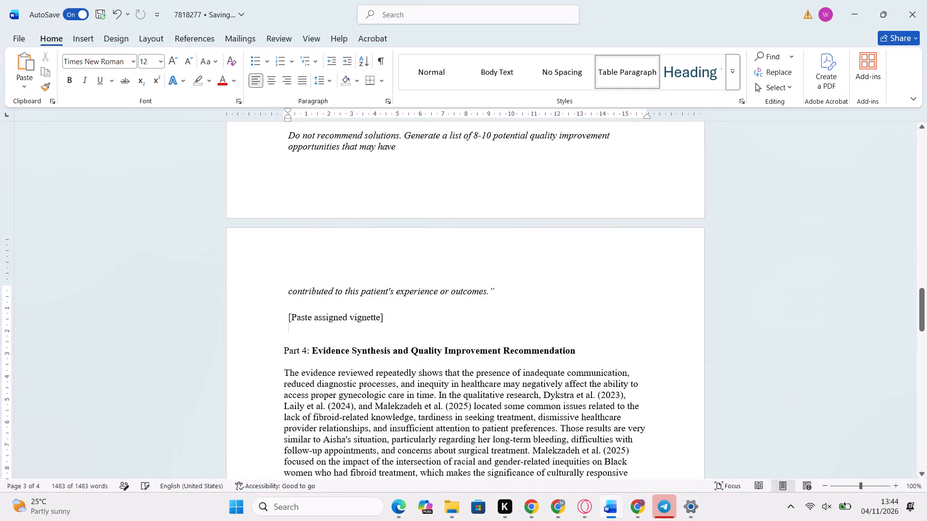
{"action": "key", "text": "ctrl+v"}
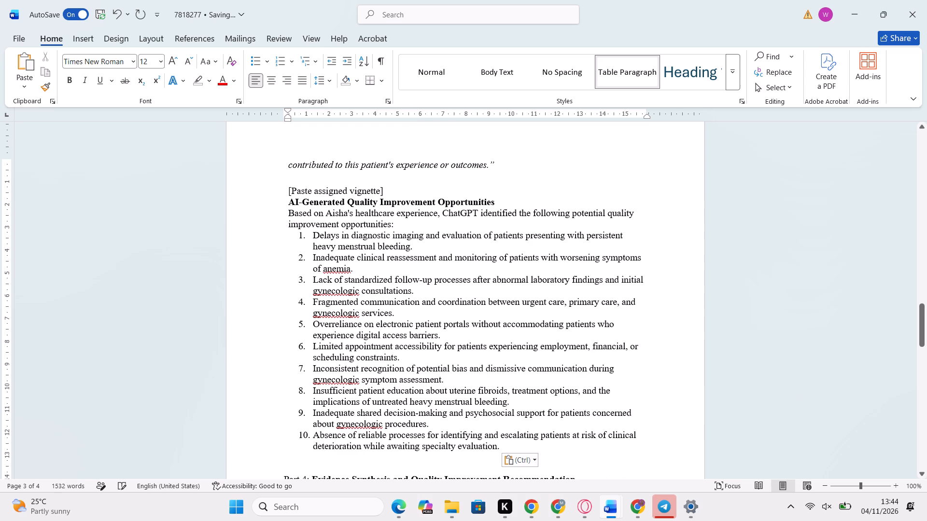
{"action": "left_click", "coordinate": [395, 192]}
{"action": "key", "text": "Return"}
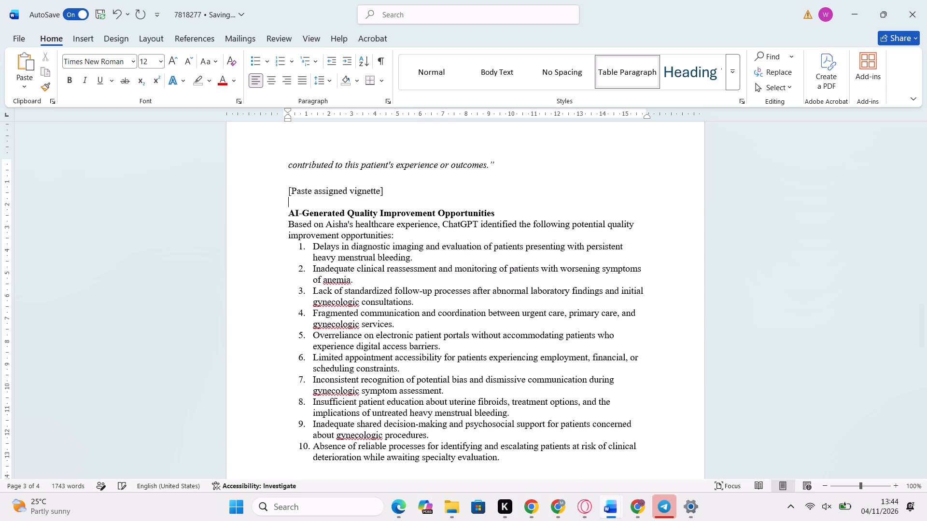
Set the font of the entire 7818277 document to Times New Roman, size 12.
{"action": "key", "text": "ctrl+a"}
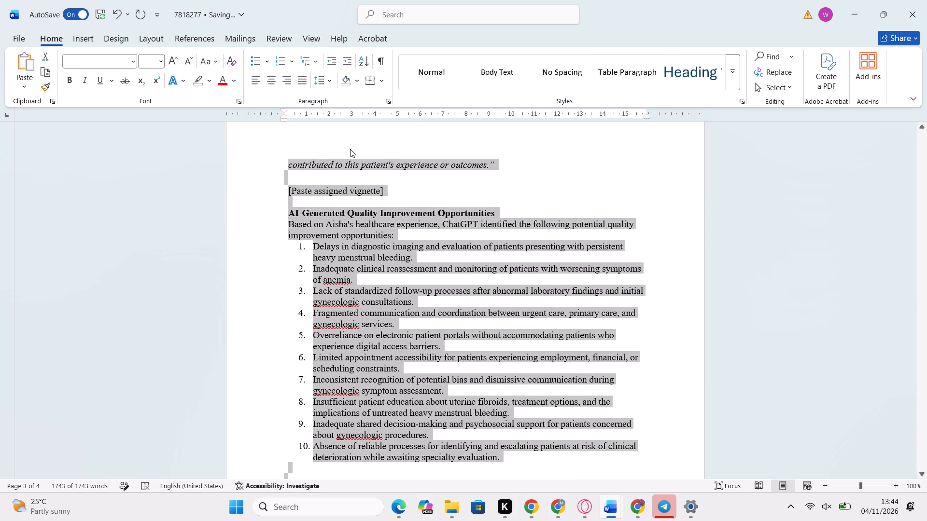
{"action": "left_click", "coordinate": [101, 57]}
{"action": "type", "text": "times"}
{"action": "key", "text": "Right"}
{"action": "key", "text": "Return"}
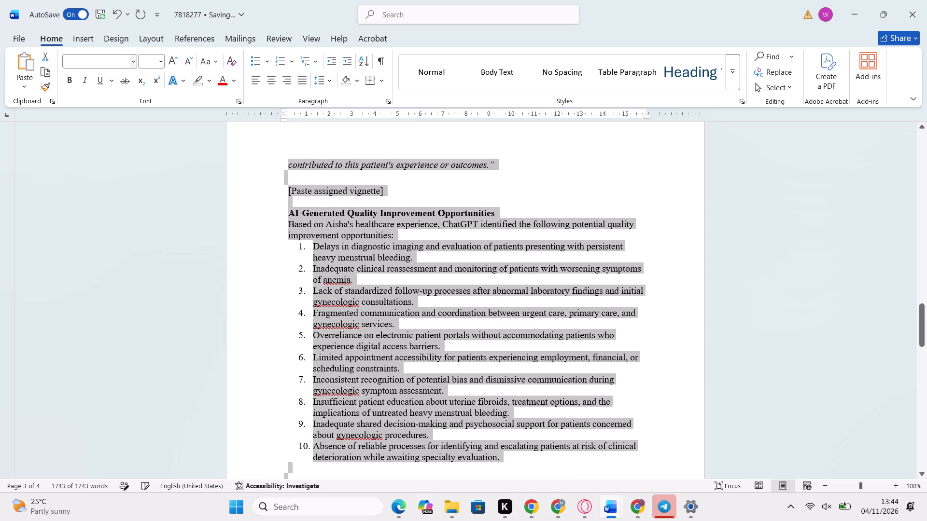
{"action": "left_click", "coordinate": [115, 65]}
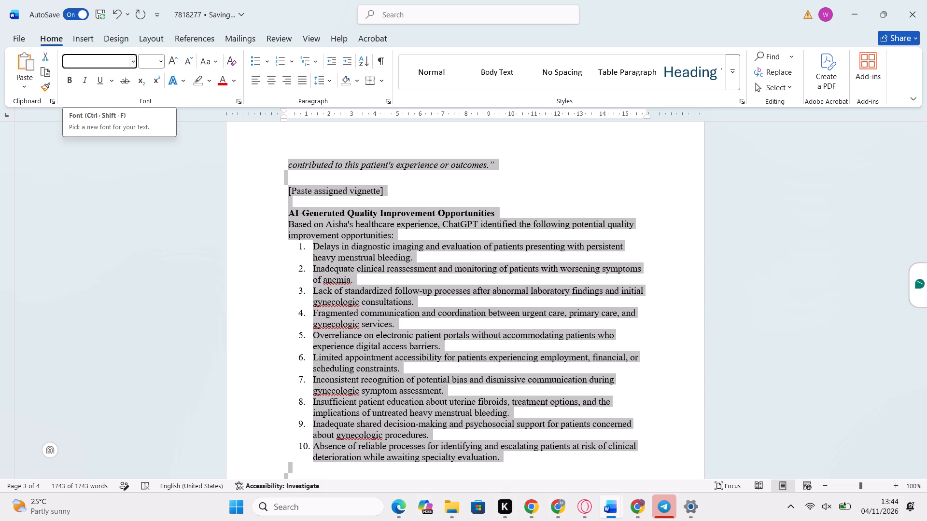
{"action": "type", "text": "timew"}
{"action": "key", "text": "space"}
{"action": "key", "text": "BackSpace"}
{"action": "key", "text": "BackSpace"}
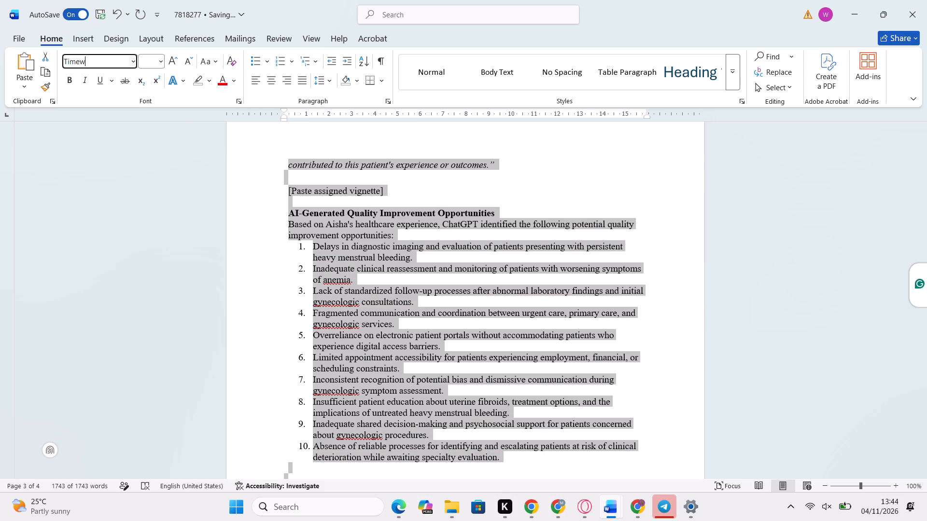
{"action": "key", "text": "s"}
{"action": "key", "text": "Right"}
{"action": "key", "text": "Return"}
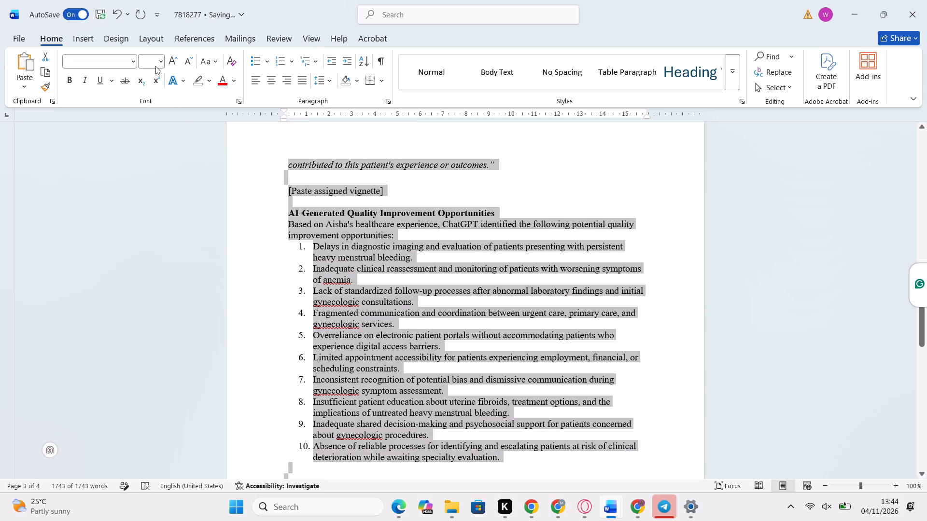
{"action": "left_click", "coordinate": [149, 62]}
{"action": "type", "text": "12"}
{"action": "key", "text": "Return"}
{"action": "left_click", "coordinate": [562, 176]}
Center the heading "Part III: Quality Improvement and equitable care".
{"action": "scroll", "coordinate": [562, 176], "scroll_direction": "up", "scroll_amount": 6}
{"action": "scroll", "coordinate": [562, 176], "scroll_direction": "down", "scroll_amount": 3}
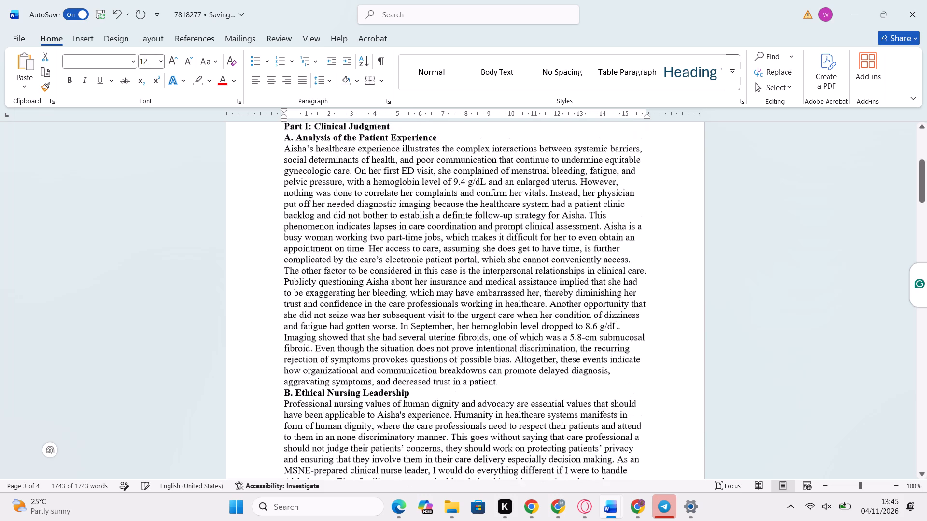
{"action": "scroll", "coordinate": [562, 176], "scroll_direction": "down", "scroll_amount": 3}
{"action": "scroll", "coordinate": [562, 176], "scroll_direction": "up", "scroll_amount": 3}
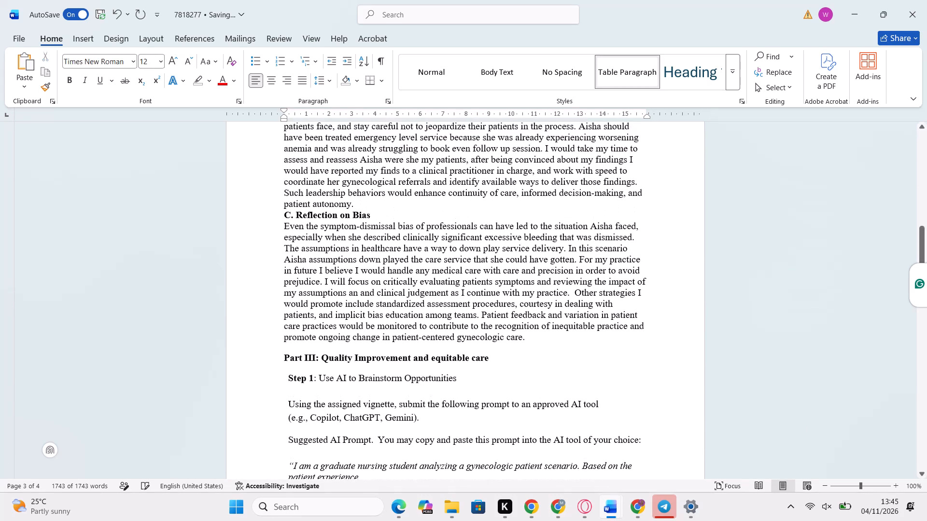
{"action": "left_click", "coordinate": [286, 356]}
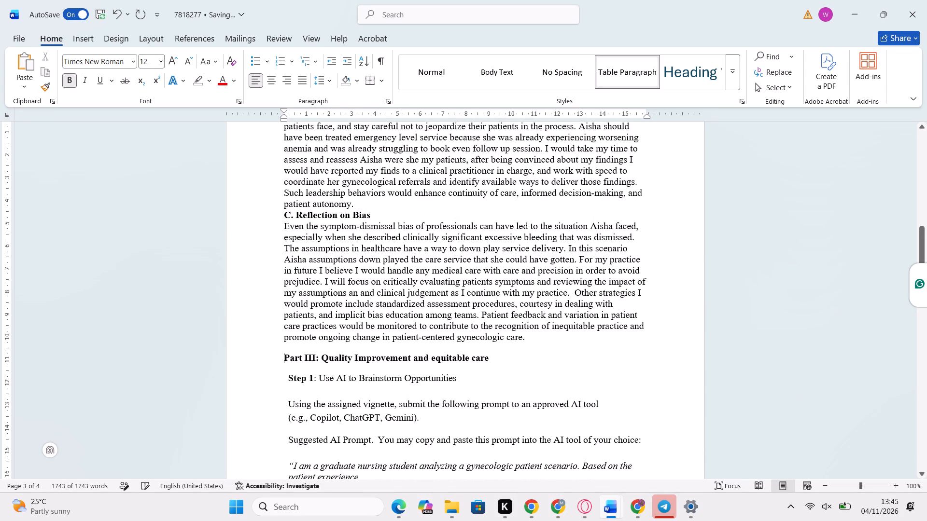
{"action": "key", "text": "ctrl+e"}
Center the heading "Part I: Clinical Judgment".
{"action": "scroll", "coordinate": [286, 356], "scroll_direction": "up", "scroll_amount": 4}
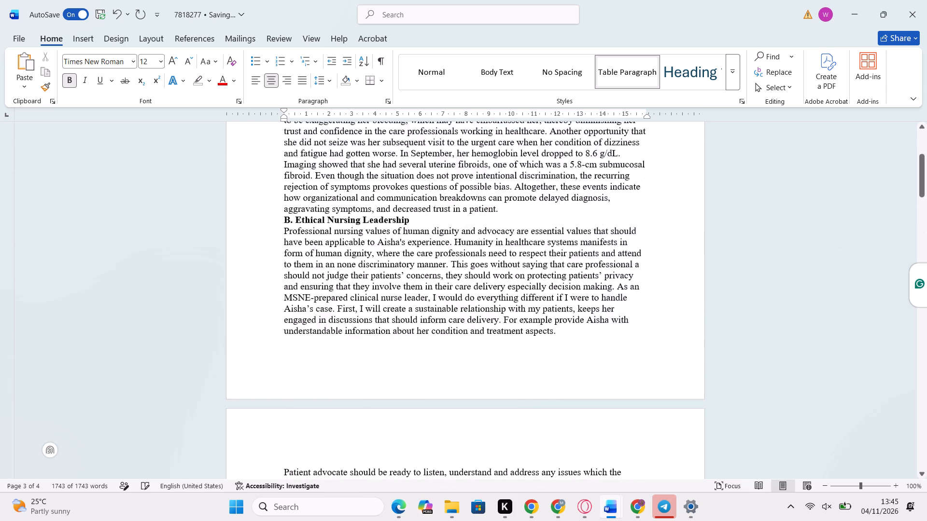
{"action": "scroll", "coordinate": [286, 356], "scroll_direction": "up", "scroll_amount": 1}
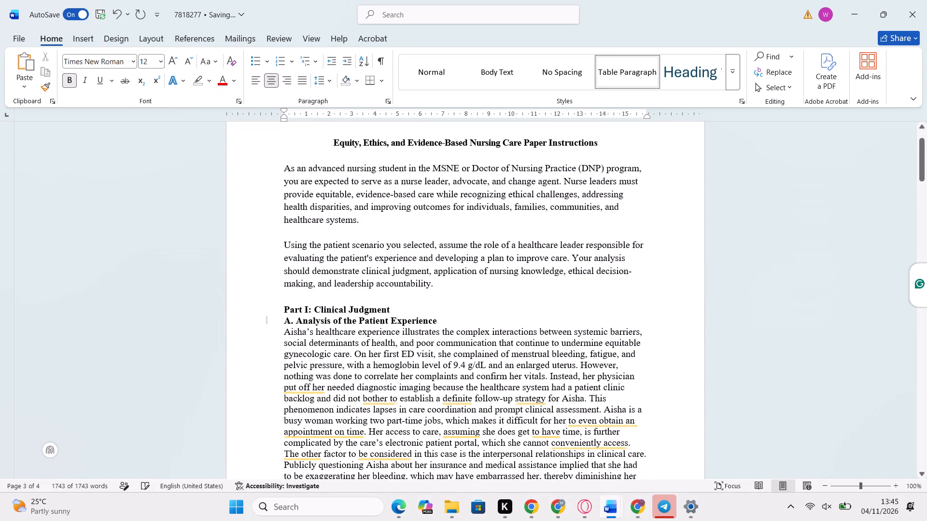
{"action": "left_click", "coordinate": [283, 306]}
{"action": "key", "text": "ctrl+e"}
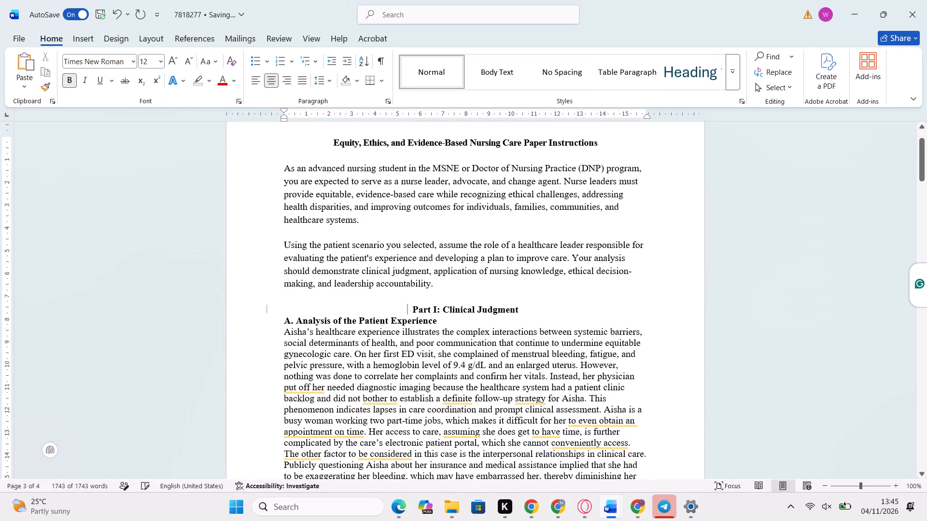
Make the "Part 4:" label bold and center the "Evidence Synthesis and Quality Improvement Recommendation" heading.
{"action": "scroll", "coordinate": [283, 306], "scroll_direction": "down", "scroll_amount": 6}
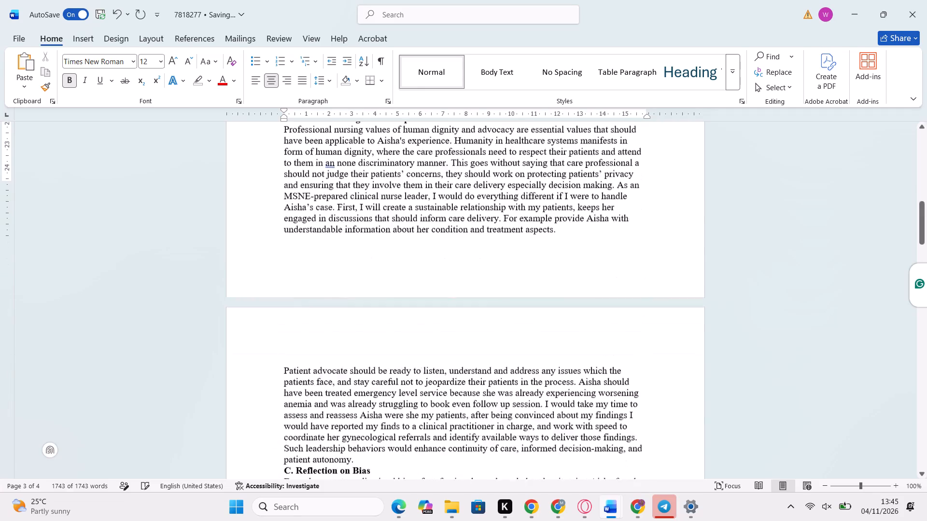
{"action": "scroll", "coordinate": [283, 306], "scroll_direction": "down", "scroll_amount": 6}
{"action": "scroll", "coordinate": [283, 306], "scroll_direction": "right", "scroll_amount": 1}
{"action": "scroll", "coordinate": [283, 306], "scroll_direction": "up", "scroll_amount": 1}
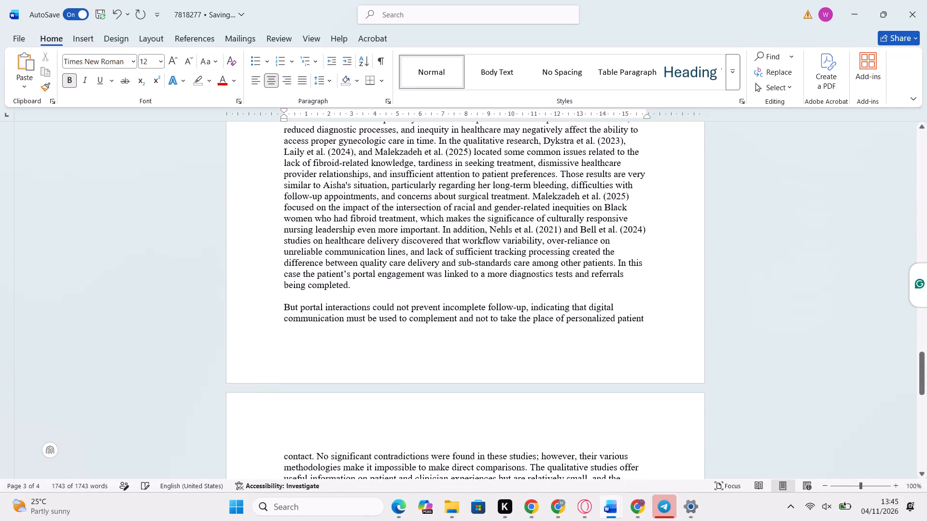
{"action": "scroll", "coordinate": [283, 306], "scroll_direction": "up", "scroll_amount": 3}
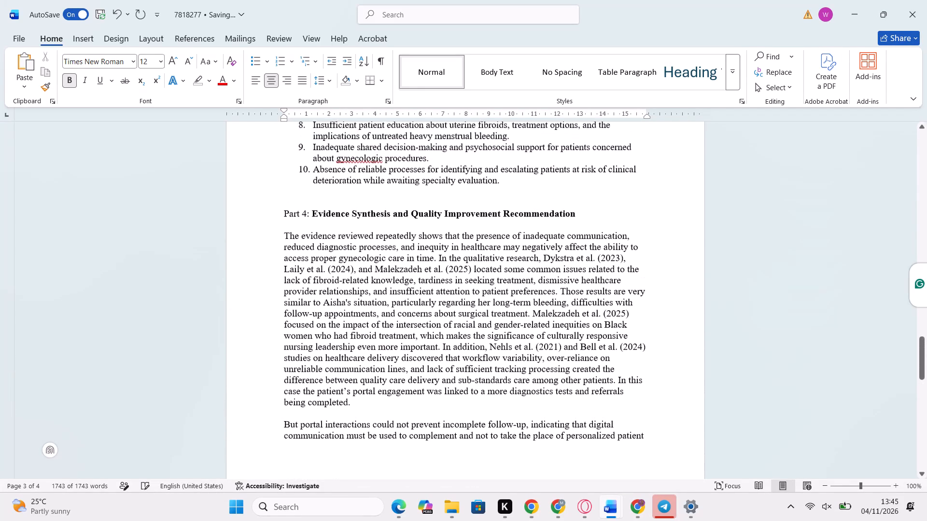
{"action": "left_click_drag", "start_coordinate": [311, 222], "coordinate": [274, 223]}
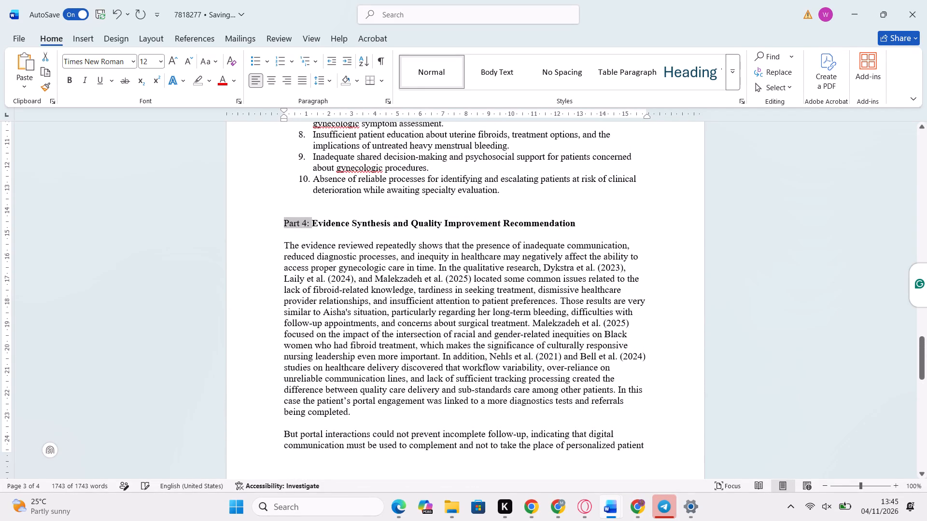
{"action": "key", "text": "ctrl+b"}
{"action": "key", "text": "ctrl+e"}
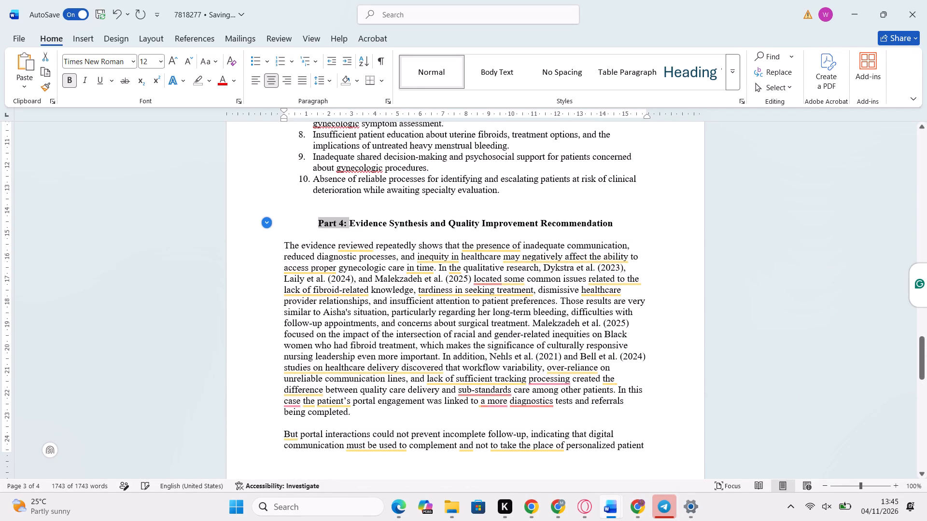
{"action": "left_click", "coordinate": [515, 194]}
Copy the heading "Part II: Care Considerations" from the paper instructions and paste it above the Part III heading in document 7818277.
{"action": "scroll", "coordinate": [515, 194], "scroll_direction": "up", "scroll_amount": 5}
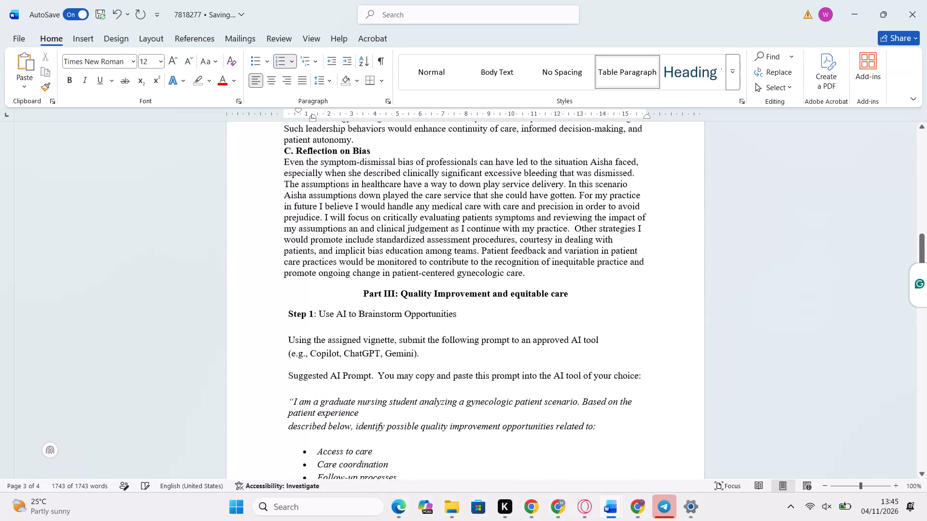
{"action": "scroll", "coordinate": [515, 194], "scroll_direction": "up", "scroll_amount": 1}
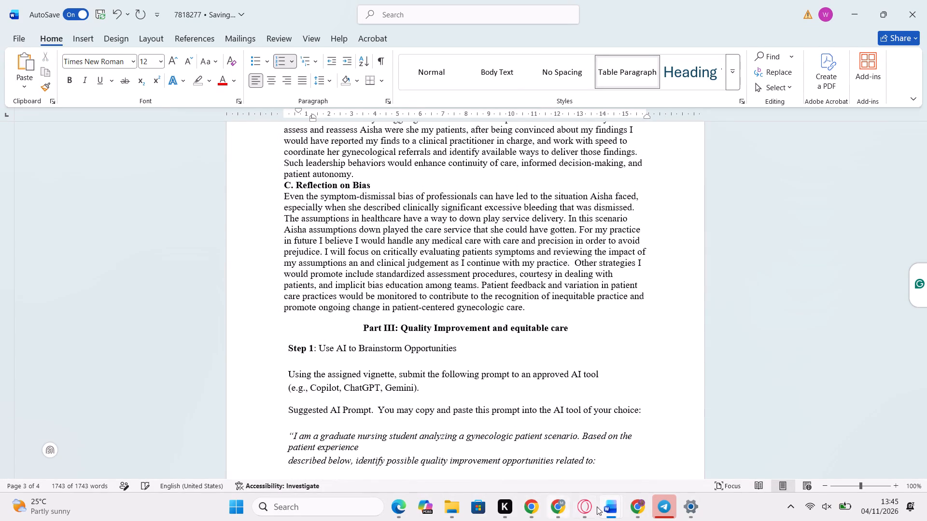
{"action": "left_click", "coordinate": [612, 507]}
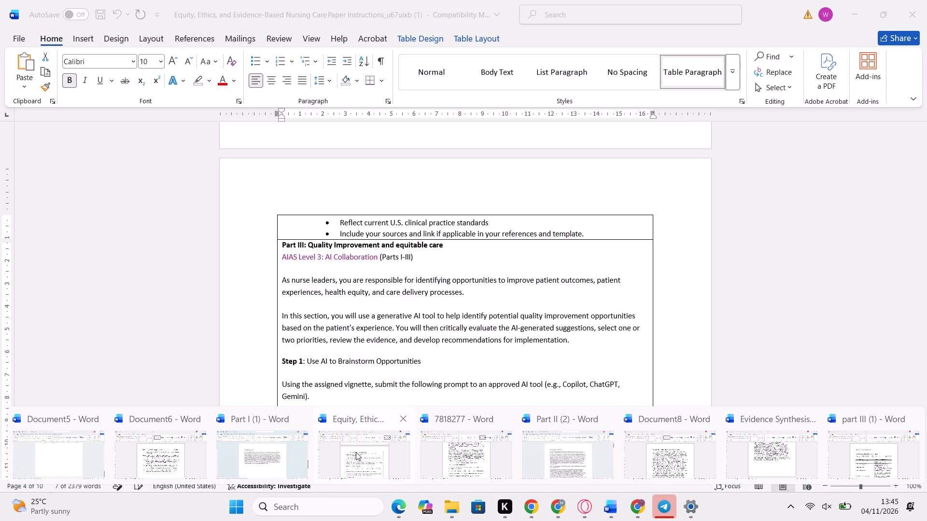
{"action": "left_click", "coordinate": [356, 452]}
{"action": "scroll", "coordinate": [391, 268], "scroll_direction": "up", "scroll_amount": 12}
{"action": "scroll", "coordinate": [391, 268], "scroll_direction": "down", "scroll_amount": 1}
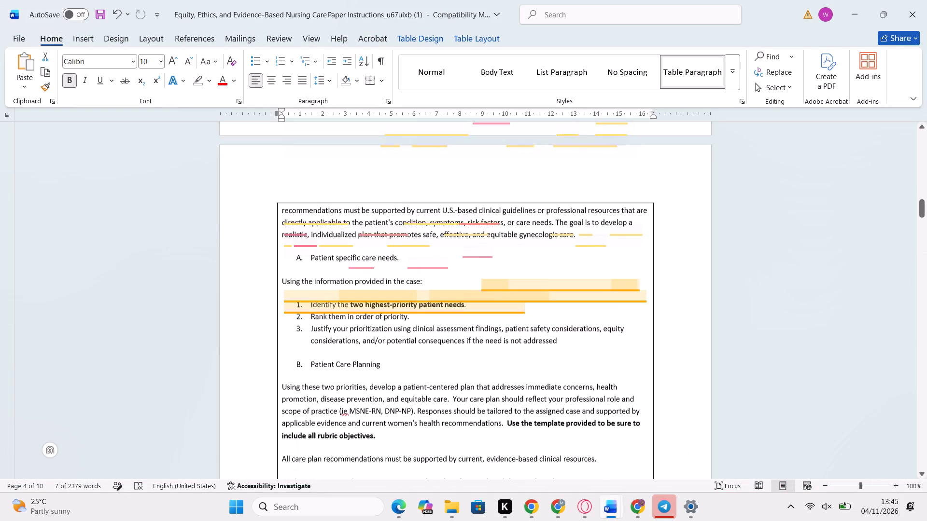
{"action": "scroll", "coordinate": [391, 268], "scroll_direction": "down", "scroll_amount": 2}
{"action": "scroll", "coordinate": [391, 268], "scroll_direction": "up", "scroll_amount": 5}
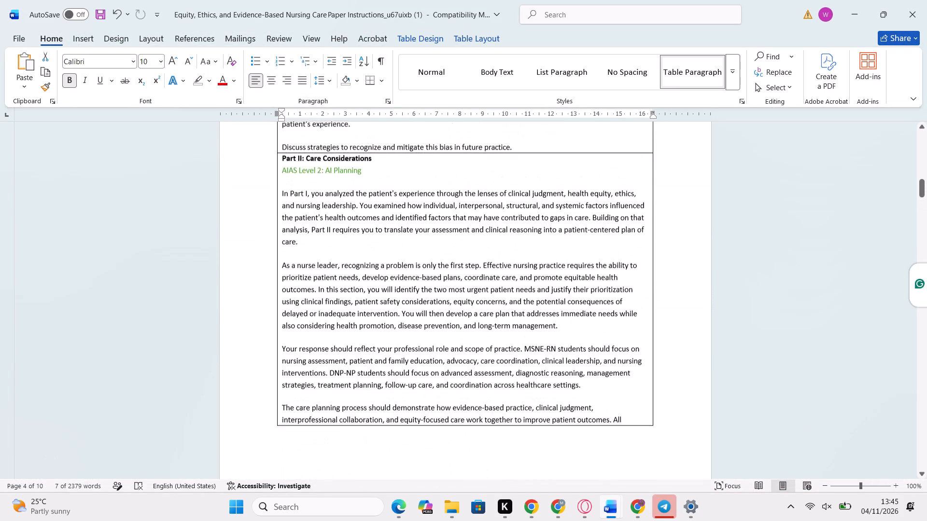
{"action": "scroll", "coordinate": [391, 268], "scroll_direction": "up", "scroll_amount": 1}
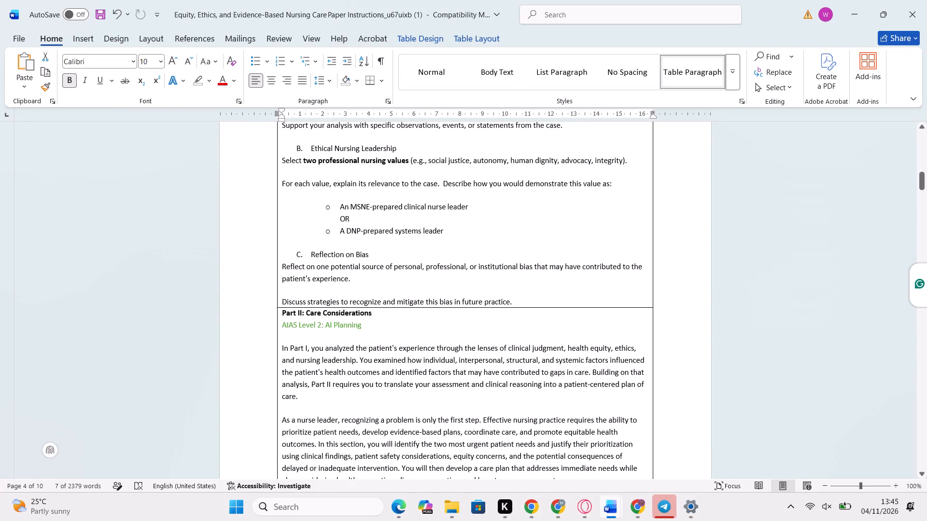
{"action": "left_click_drag", "start_coordinate": [282, 313], "coordinate": [389, 324]}
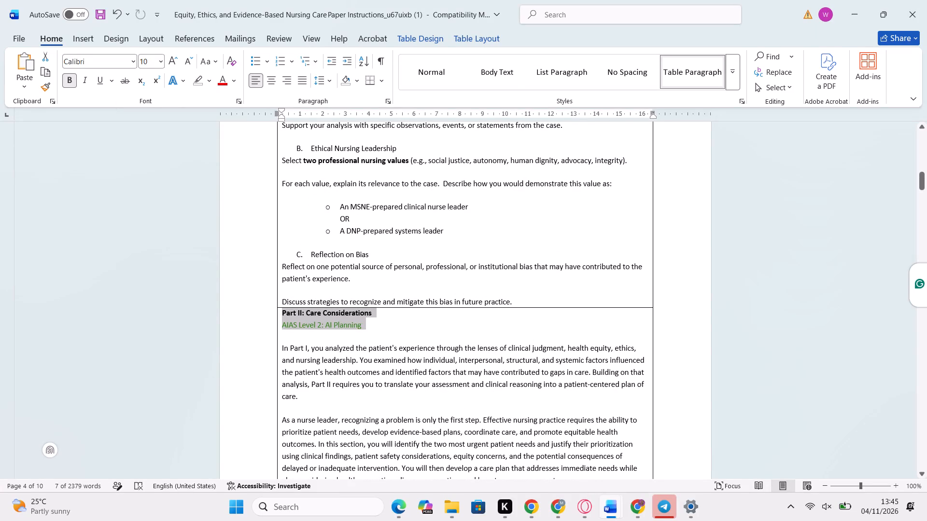
{"action": "left_click_drag", "start_coordinate": [389, 324], "coordinate": [387, 309]}
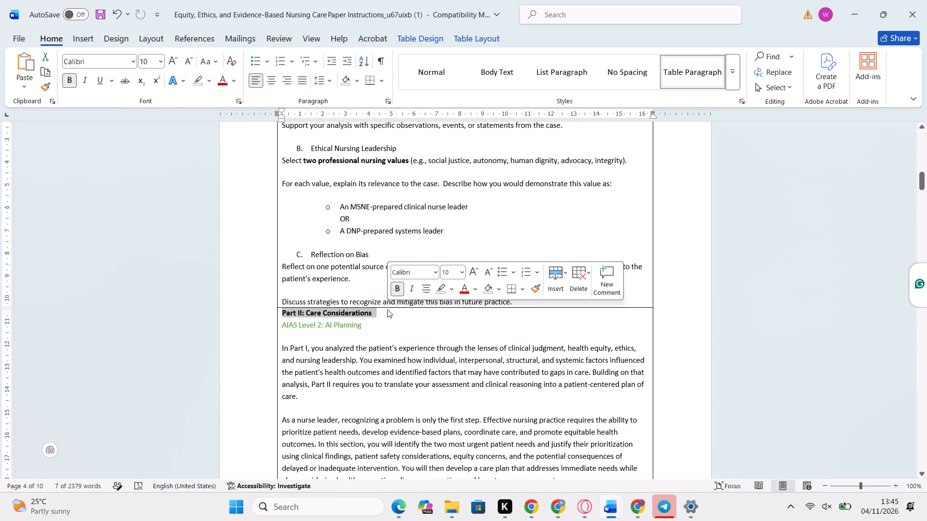
{"action": "key", "text": "ctrl+c"}
{"action": "left_click", "coordinate": [613, 509]}
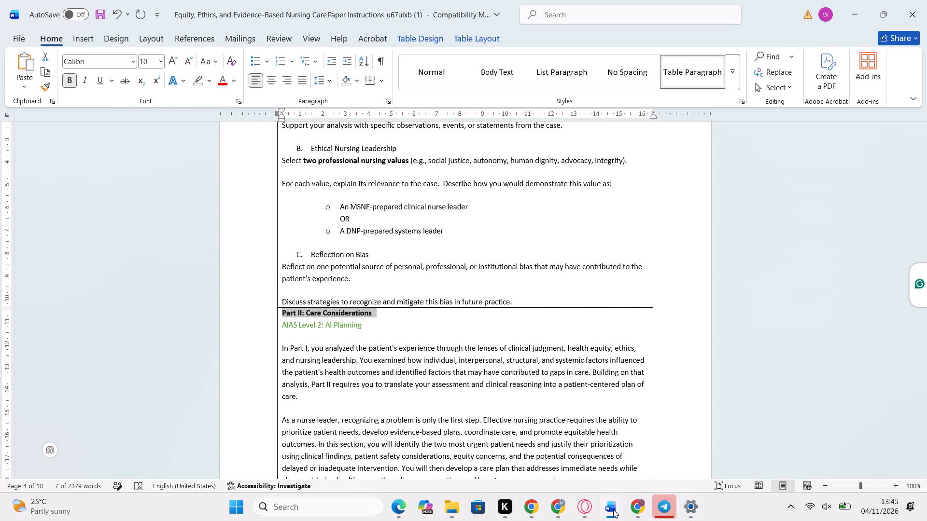
{"action": "left_click", "coordinate": [458, 450]}
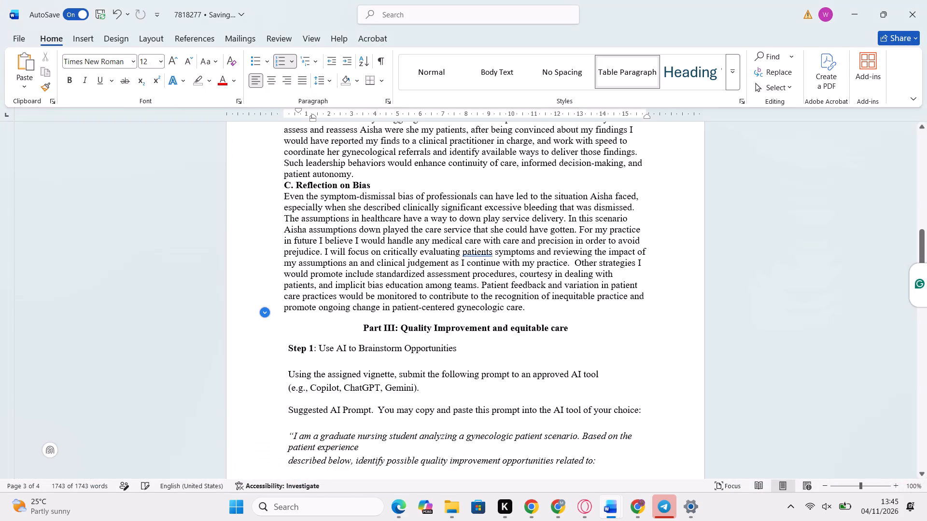
{"action": "left_click", "coordinate": [546, 315]}
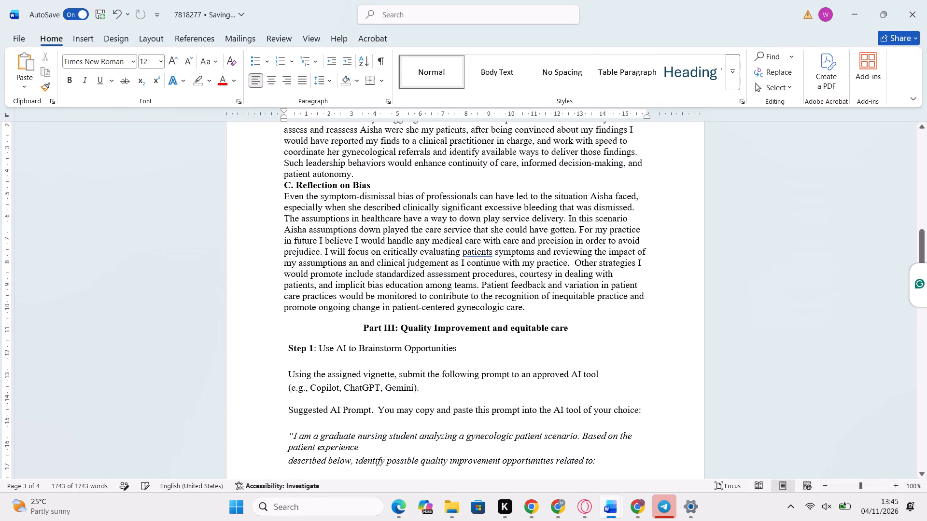
{"action": "key", "text": "ctrl+v"}
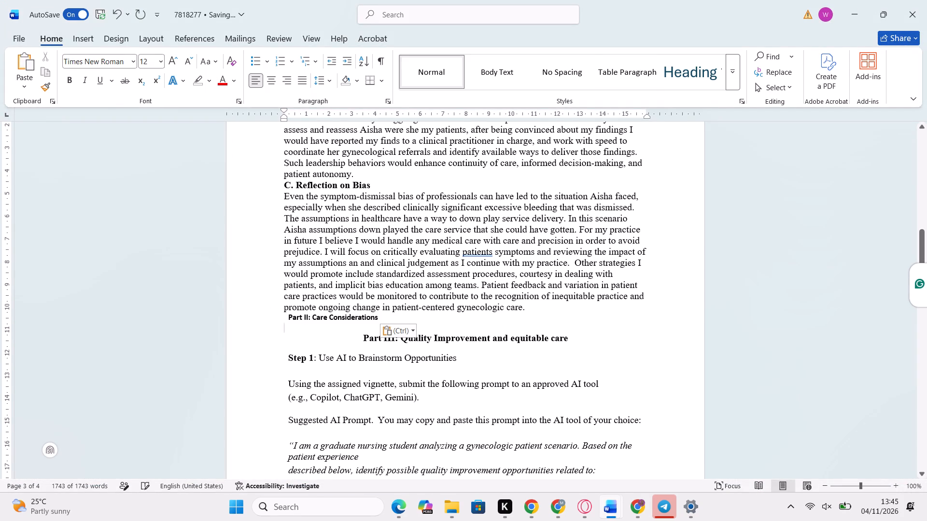
Center the pasted "Part II: Care Considerations" heading.
{"action": "left_click_drag", "start_coordinate": [385, 318], "coordinate": [286, 318]}
{"action": "key", "text": "ctrl+e"}
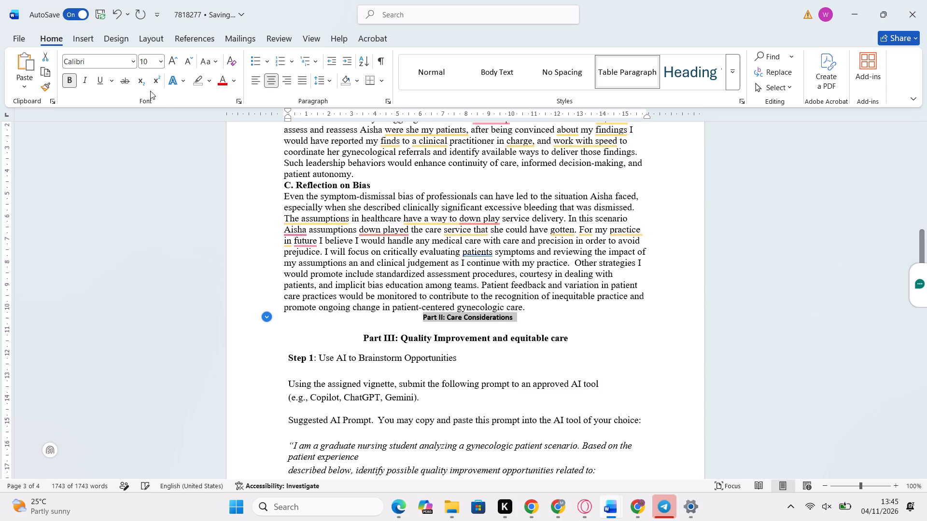
Set the "Part II: Care Considerations" heading to Times New Roman, size 12.
{"action": "left_click", "coordinate": [102, 59]}
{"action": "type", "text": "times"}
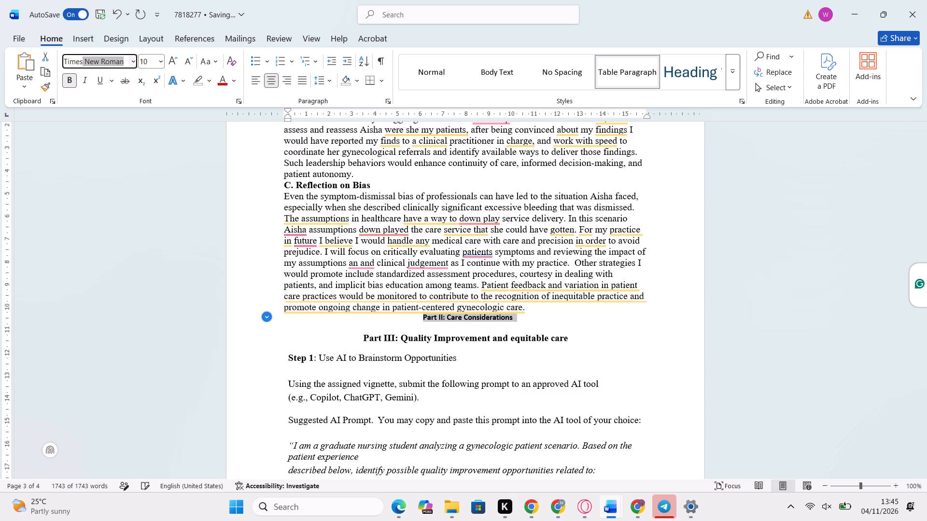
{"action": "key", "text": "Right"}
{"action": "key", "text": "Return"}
{"action": "left_click", "coordinate": [145, 64]}
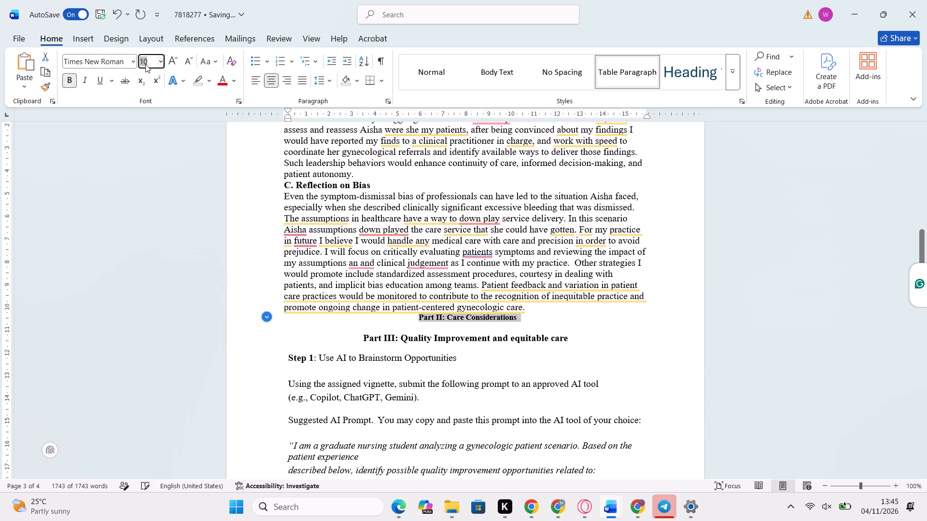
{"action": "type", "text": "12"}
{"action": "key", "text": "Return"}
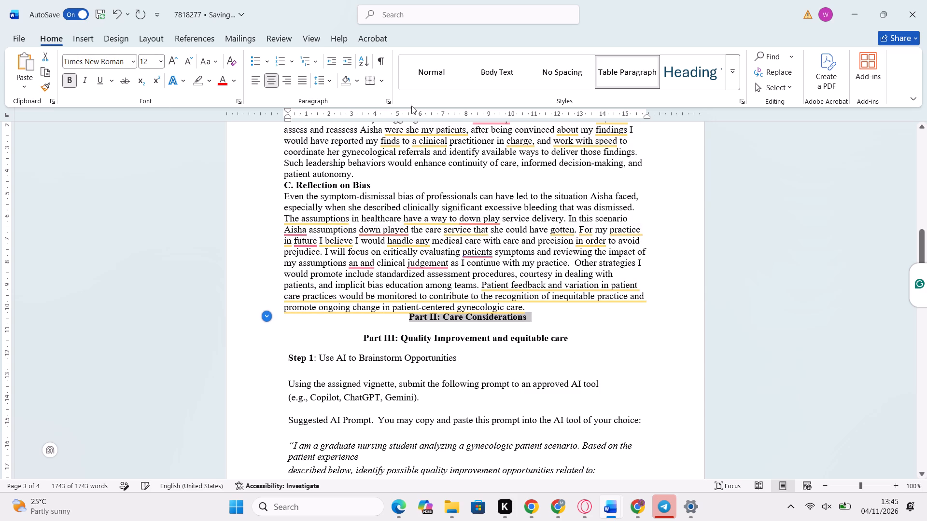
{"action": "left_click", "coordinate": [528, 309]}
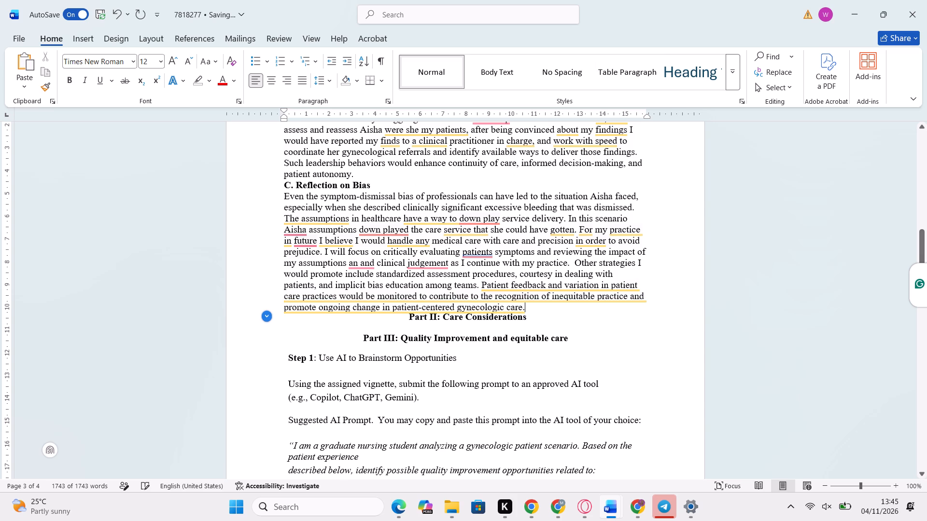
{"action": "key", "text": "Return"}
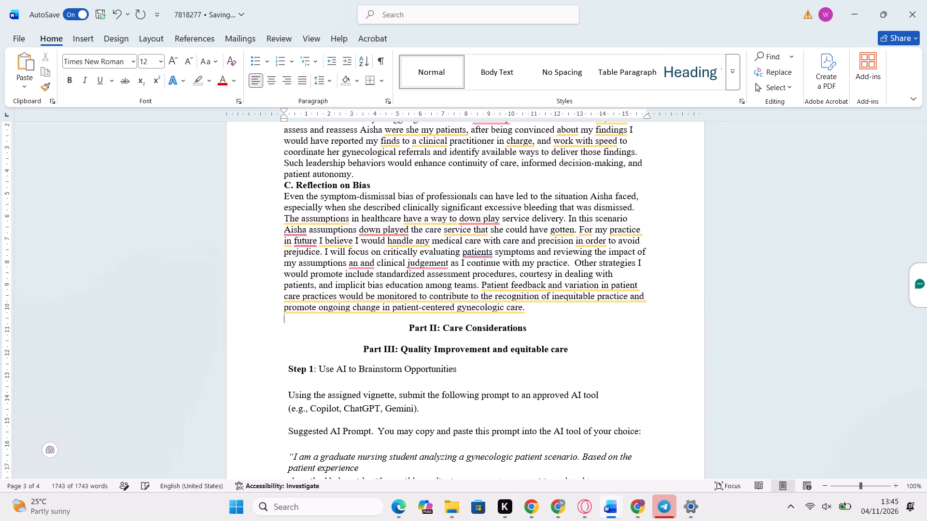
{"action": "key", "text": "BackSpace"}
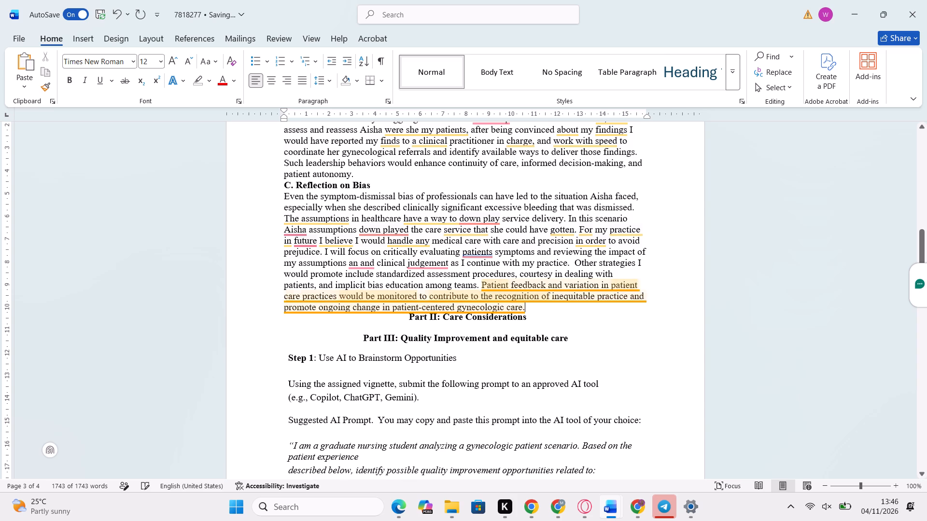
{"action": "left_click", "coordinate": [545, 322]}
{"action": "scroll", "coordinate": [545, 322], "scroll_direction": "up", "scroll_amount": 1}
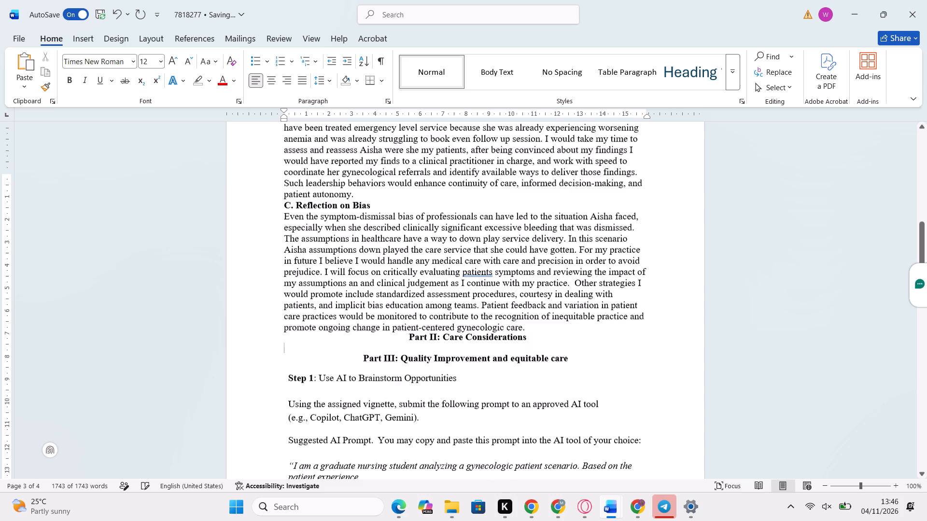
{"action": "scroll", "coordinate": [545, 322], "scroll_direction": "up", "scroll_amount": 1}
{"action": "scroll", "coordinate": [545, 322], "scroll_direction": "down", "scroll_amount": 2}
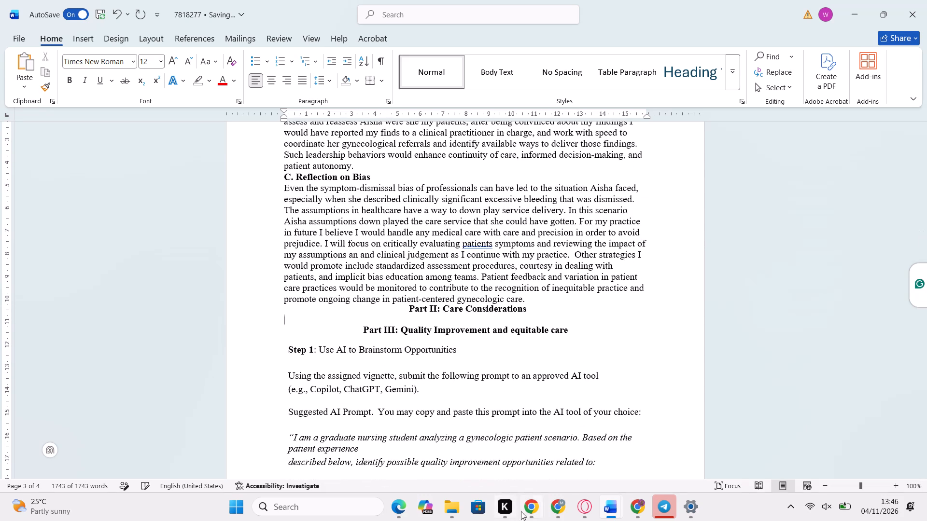
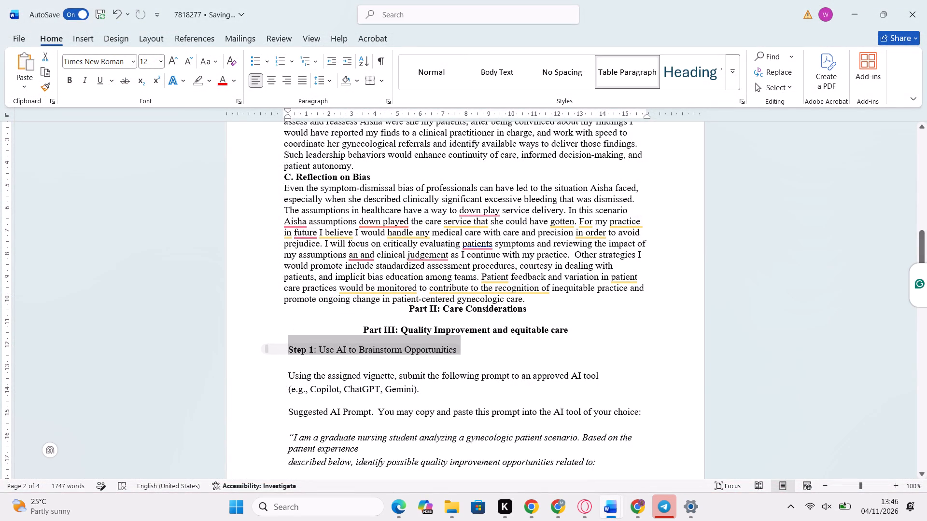
Make the whole "Step 1: Use AI to Brainstorm Opportunities" line bold and center it under the Part III heading.
{"action": "key", "text": "ctrl+b"}
{"action": "key", "text": "ctrl+b"}
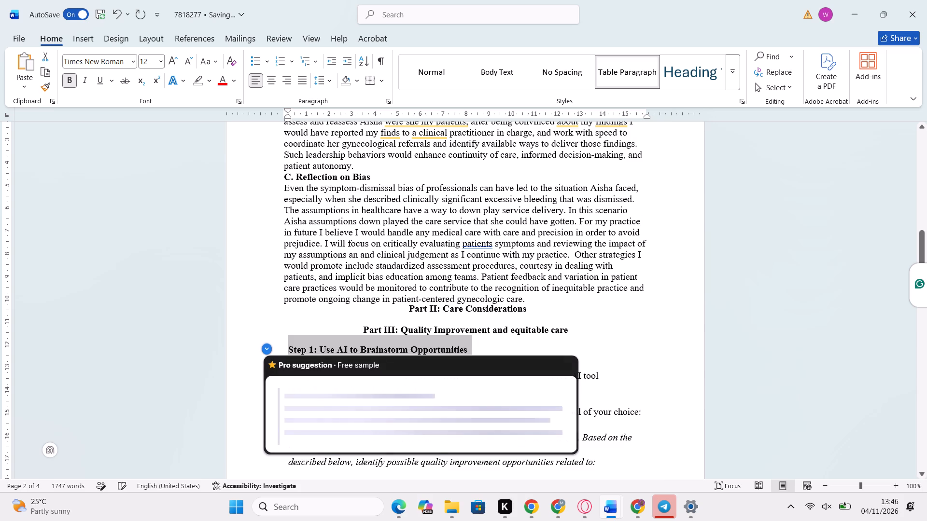
{"action": "key", "text": "ctrl+e"}
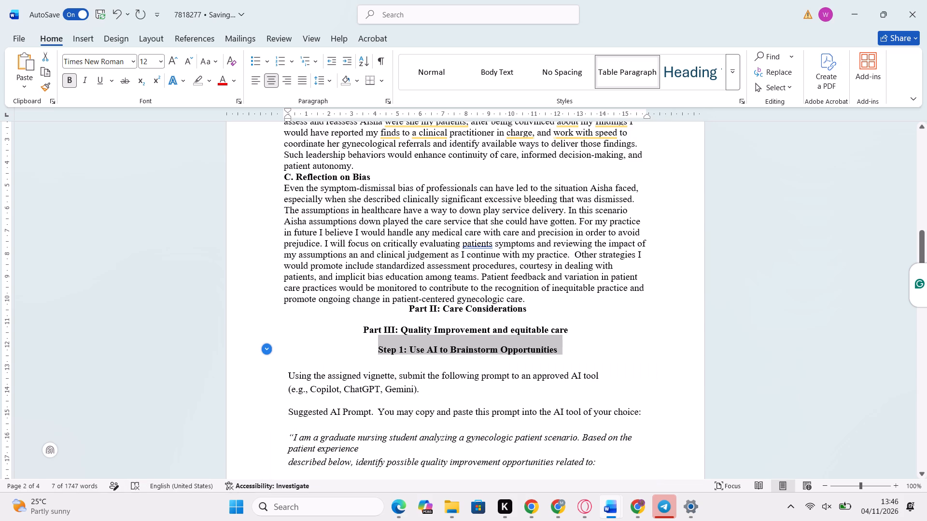
Center the Part I subheadings "C. Reflection on Bias", "B. Ethical Nursing Leadership" and "A. Analysis of the Patient Experience".
{"action": "left_click_drag", "start_coordinate": [373, 175], "coordinate": [288, 172]}
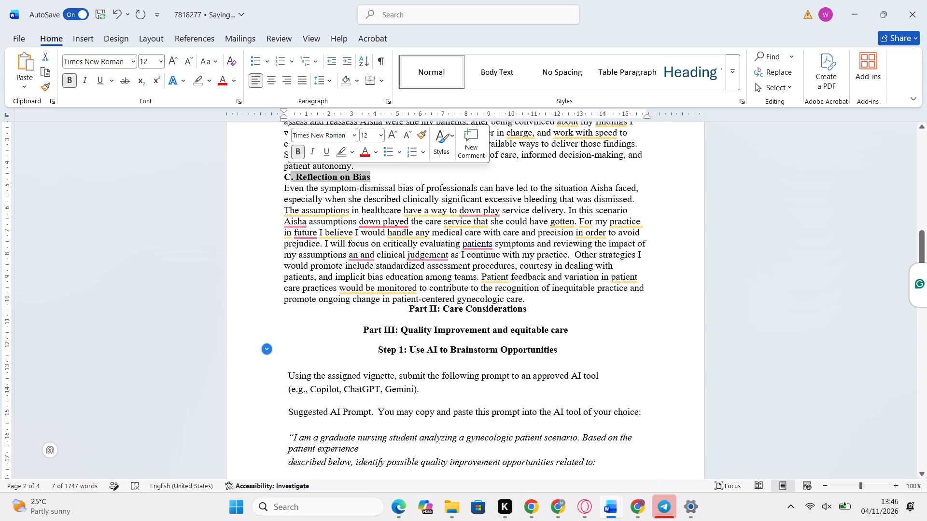
{"action": "key", "text": "shift+Left"}
{"action": "key", "text": "shift+Left"}
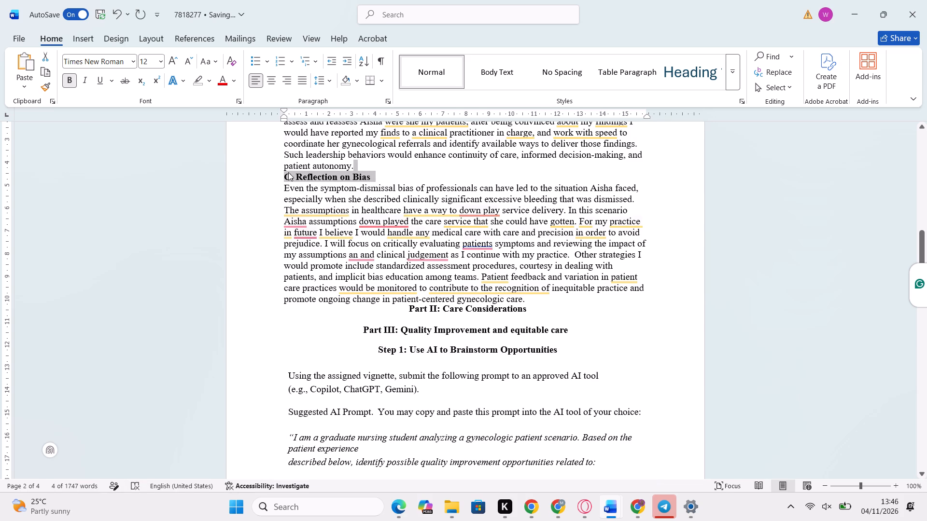
{"action": "key", "text": "shift+Right"}
{"action": "key", "text": "ctrl+e"}
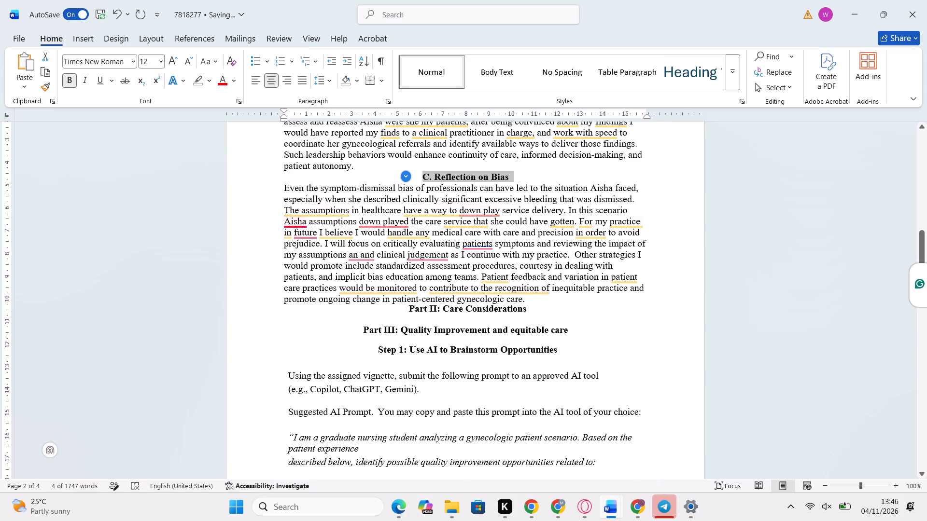
{"action": "scroll", "coordinate": [305, 225], "scroll_direction": "up", "scroll_amount": 3}
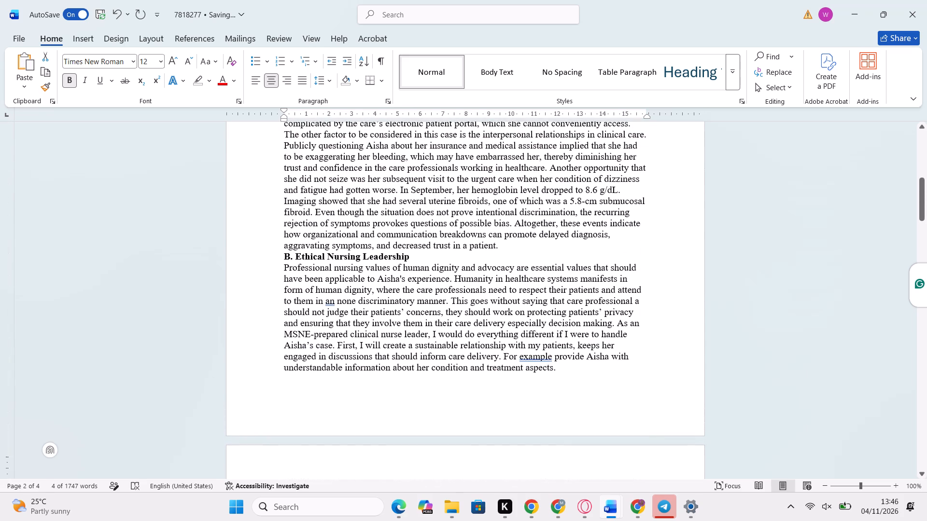
{"action": "left_click", "coordinate": [413, 258]}
{"action": "key", "text": "ctrl+e"}
{"action": "scroll", "coordinate": [413, 258], "scroll_direction": "up", "scroll_amount": 2}
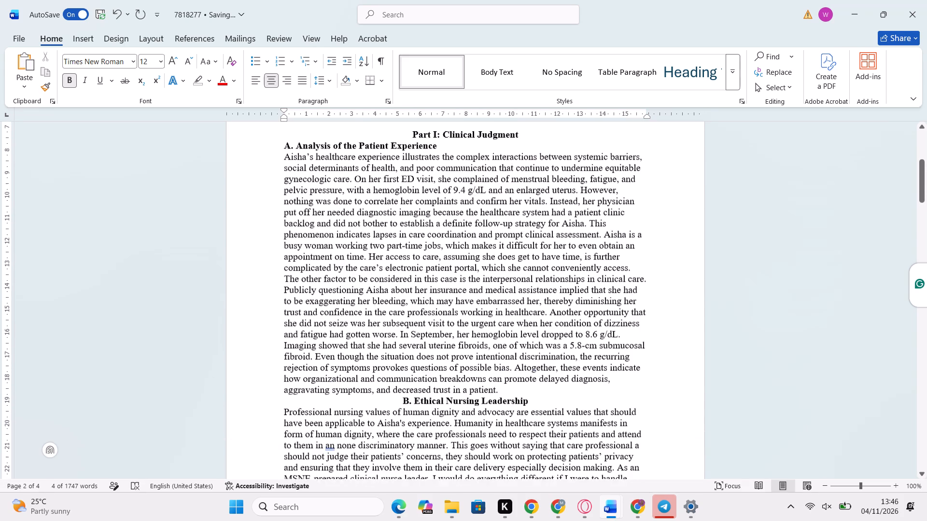
{"action": "scroll", "coordinate": [413, 258], "scroll_direction": "up", "scroll_amount": 1}
{"action": "left_click", "coordinate": [441, 252]}
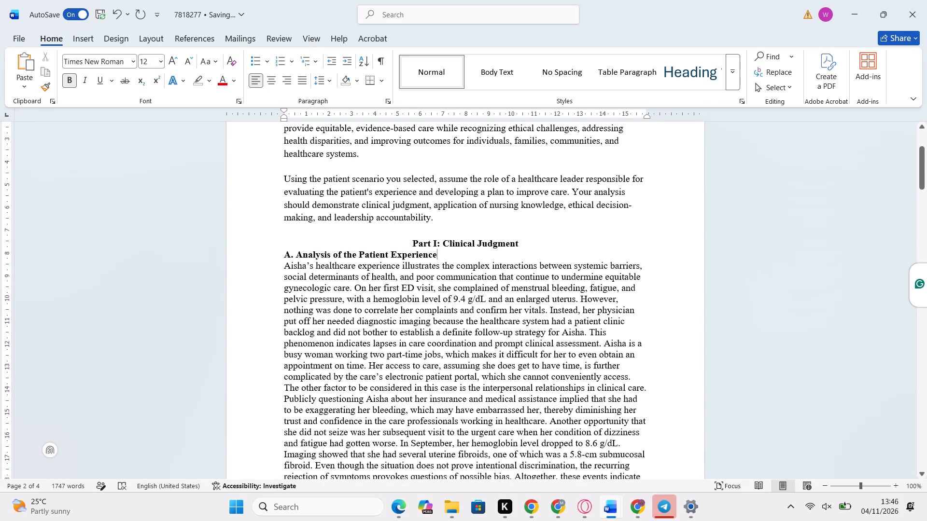
{"action": "key", "text": "ctrl+e"}
Give the first paragraph under each Part I subheading, A, B and C, a first-line indent of about 1 cm.
{"action": "scroll", "coordinate": [441, 252], "scroll_direction": "up", "scroll_amount": 3}
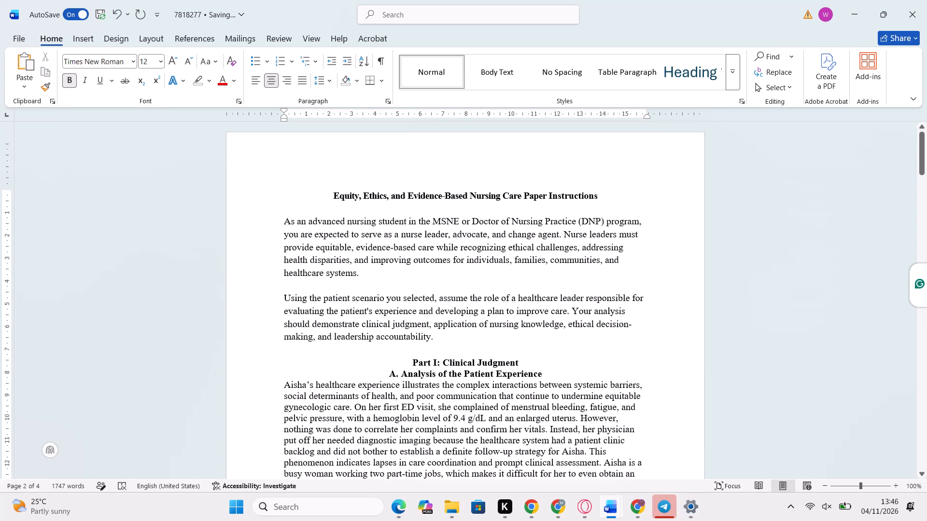
{"action": "scroll", "coordinate": [441, 252], "scroll_direction": "down", "scroll_amount": 3}
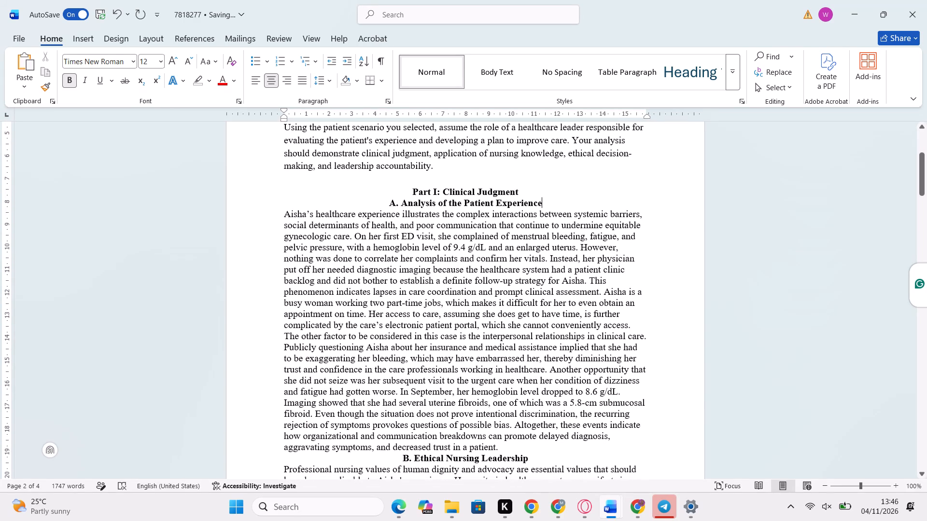
{"action": "left_click_drag", "start_coordinate": [282, 223], "coordinate": [289, 251]}
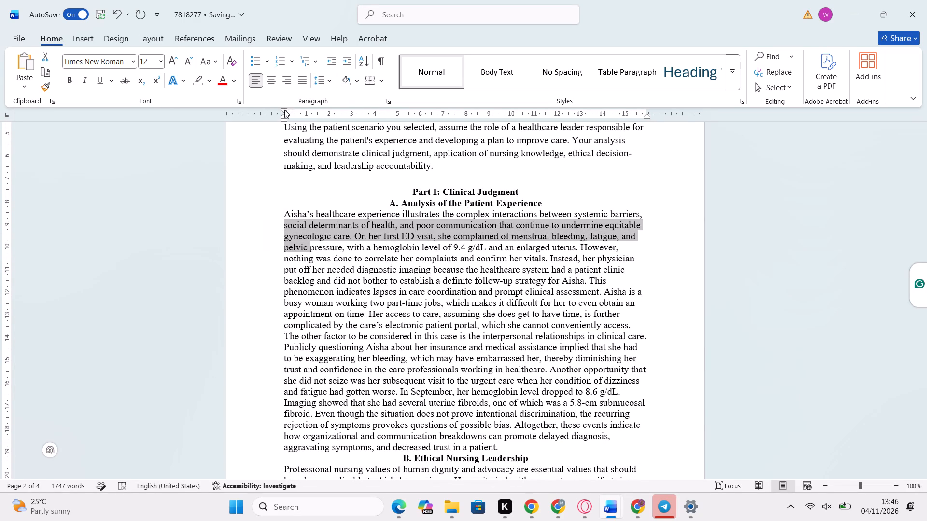
{"action": "left_click_drag", "start_coordinate": [284, 110], "coordinate": [305, 110]}
{"action": "scroll", "coordinate": [350, 299], "scroll_direction": "down", "scroll_amount": 3}
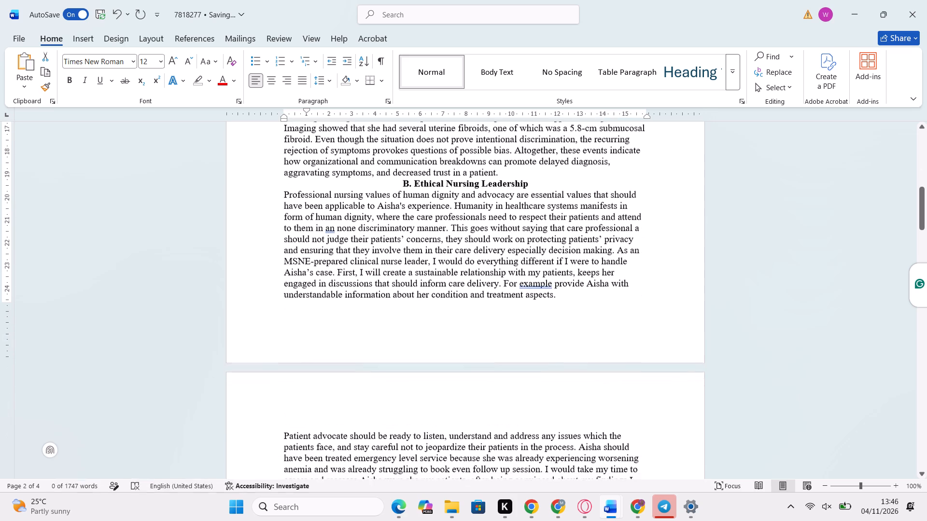
{"action": "left_click_drag", "start_coordinate": [284, 189], "coordinate": [289, 216]}
{"action": "left_click", "coordinate": [296, 201]}
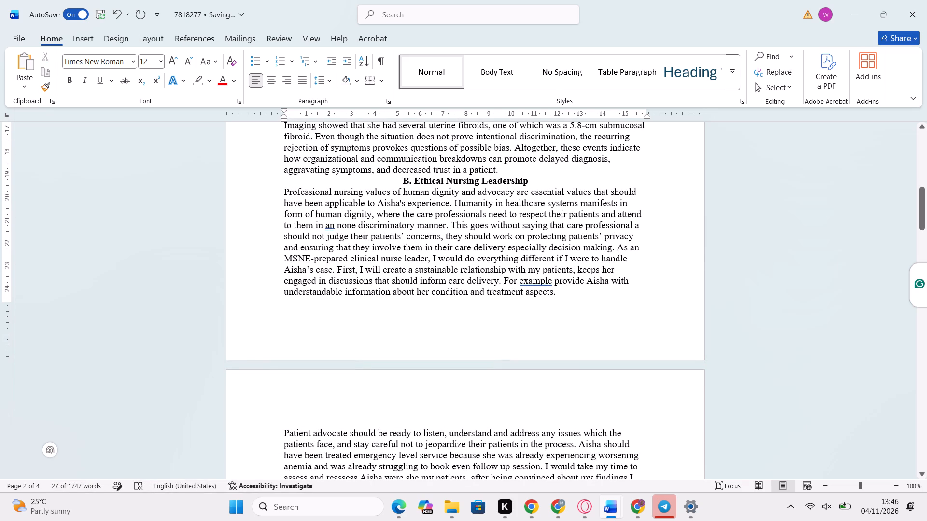
{"action": "left_click_drag", "start_coordinate": [282, 110], "coordinate": [302, 113]}
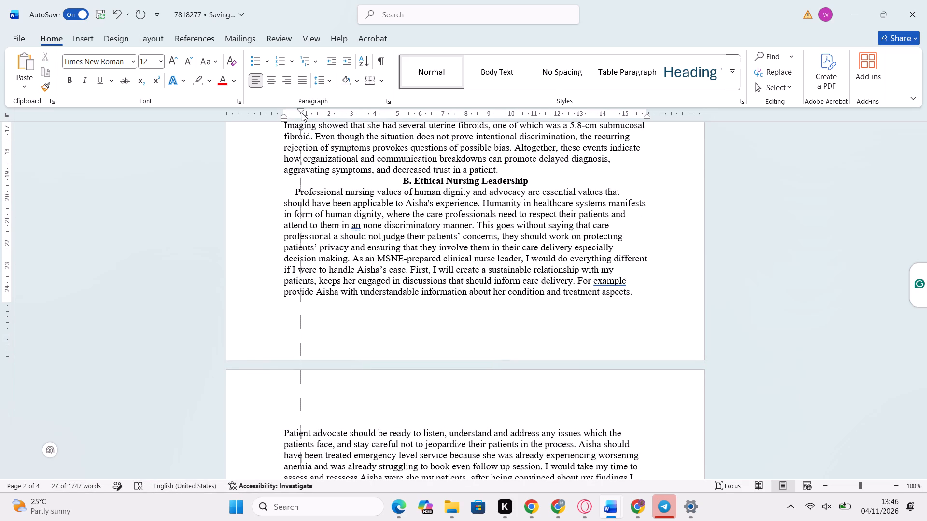
{"action": "left_click_drag", "start_coordinate": [302, 113], "coordinate": [307, 116]}
{"action": "scroll", "coordinate": [342, 378], "scroll_direction": "down", "scroll_amount": 2}
{"action": "left_click", "coordinate": [294, 303]}
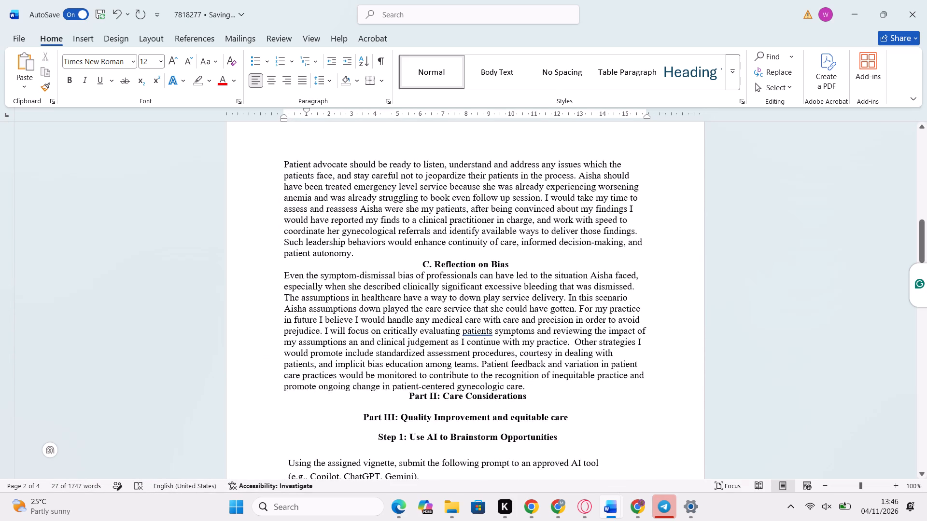
{"action": "left_click_drag", "start_coordinate": [284, 109], "coordinate": [304, 111]}
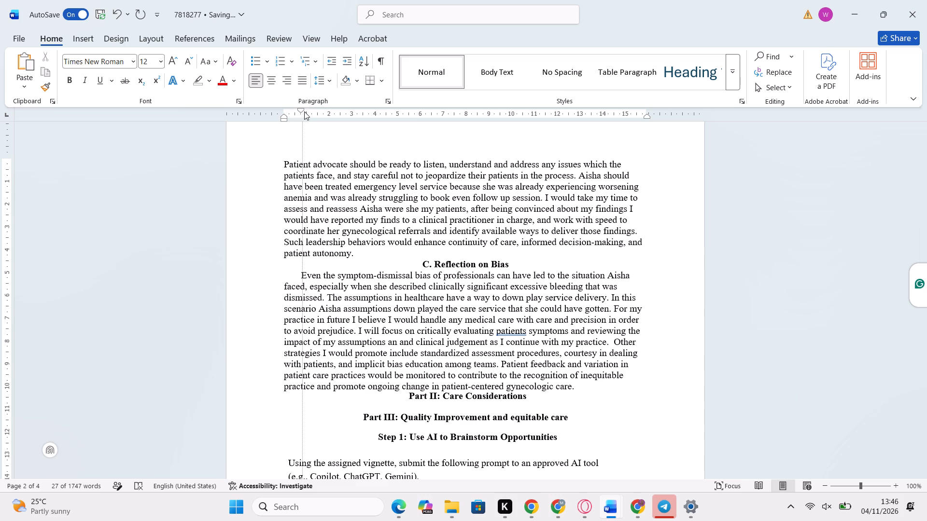
{"action": "left_click_drag", "start_coordinate": [304, 111], "coordinate": [307, 111]}
Give the two Part 4 body paragraphs, starting "The evidence reviewed" and "But portal interactions", a first-line indent of about 1 cm.
{"action": "scroll", "coordinate": [386, 412], "scroll_direction": "down", "scroll_amount": 4}
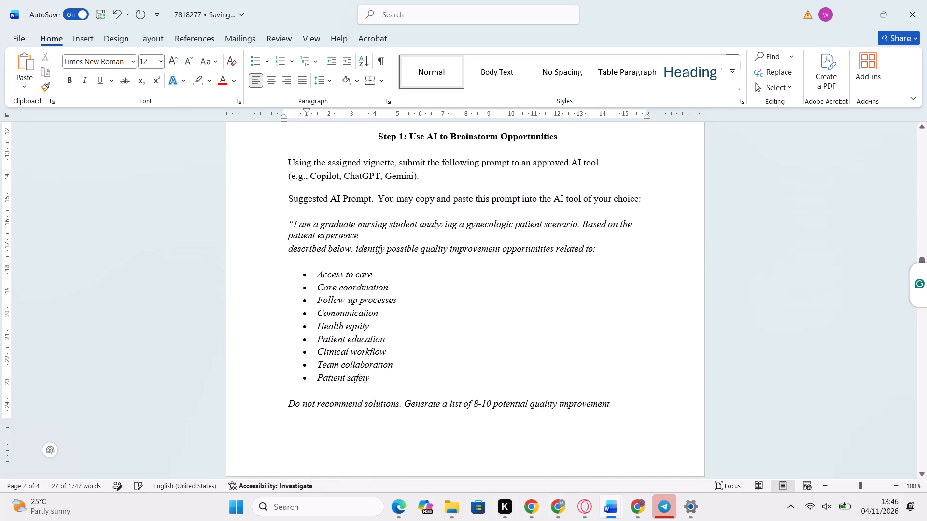
{"action": "scroll", "coordinate": [386, 412], "scroll_direction": "down", "scroll_amount": 6}
{"action": "scroll", "coordinate": [386, 412], "scroll_direction": "up", "scroll_amount": 1}
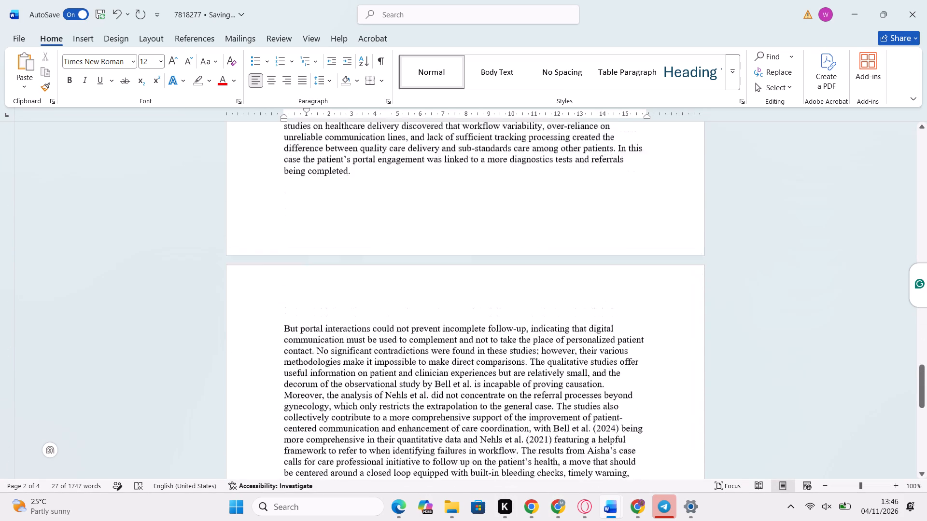
{"action": "scroll", "coordinate": [386, 412], "scroll_direction": "up", "scroll_amount": 2}
{"action": "left_click_drag", "start_coordinate": [297, 217], "coordinate": [296, 212]}
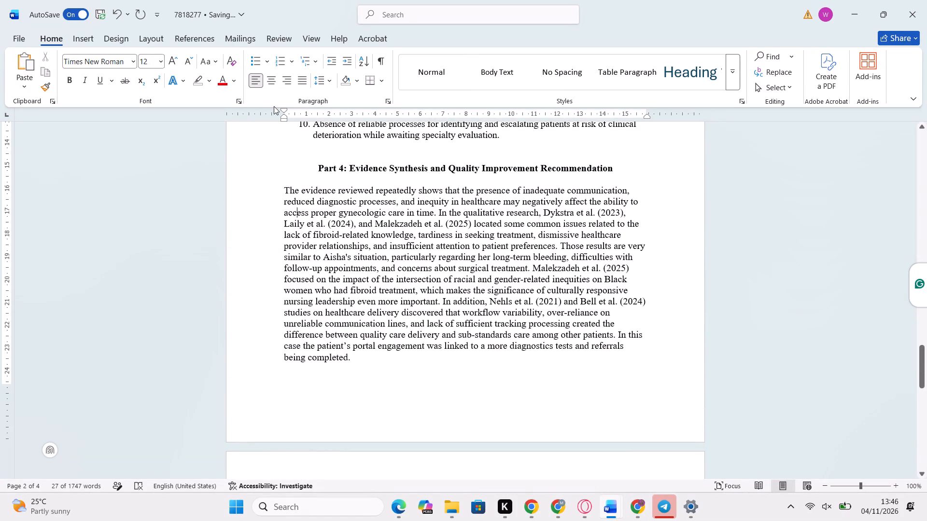
{"action": "left_click_drag", "start_coordinate": [283, 108], "coordinate": [303, 112]}
{"action": "scroll", "coordinate": [406, 342], "scroll_direction": "down", "scroll_amount": 1}
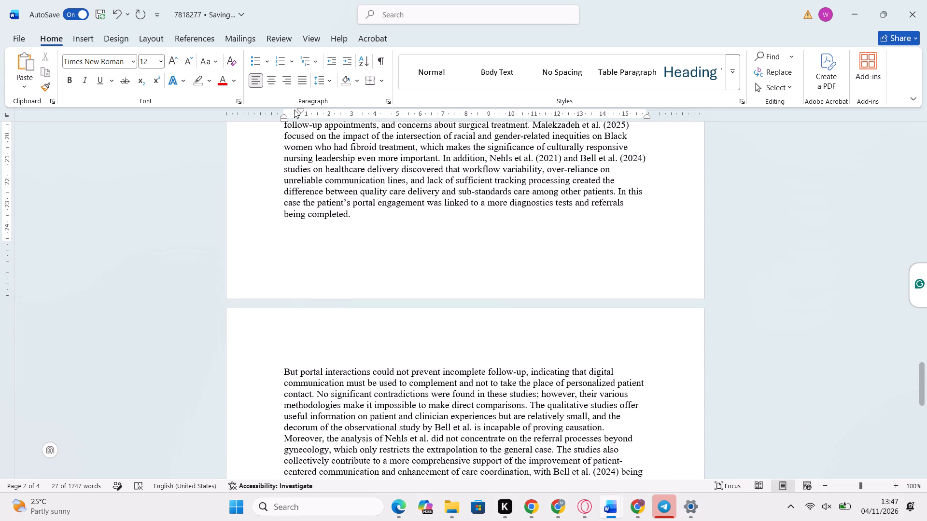
{"action": "left_click_drag", "start_coordinate": [299, 109], "coordinate": [306, 111]}
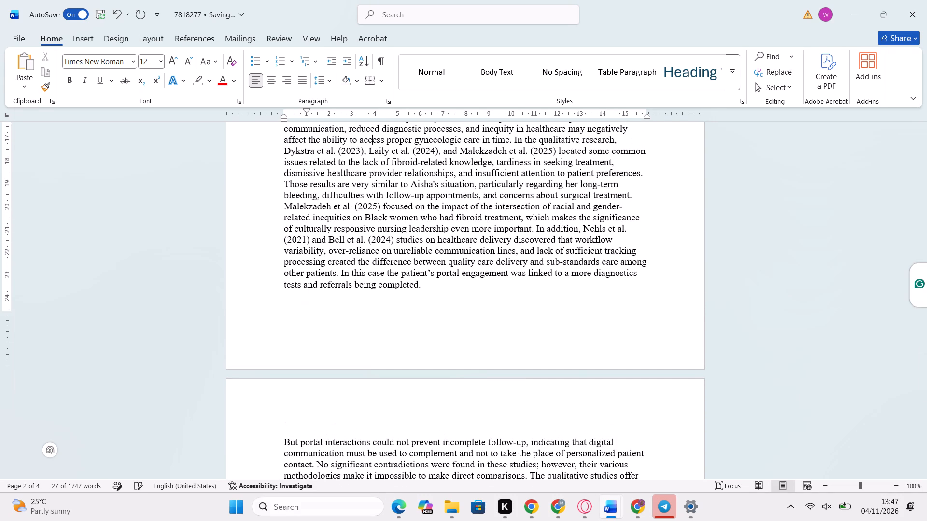
{"action": "left_click", "coordinate": [287, 444]}
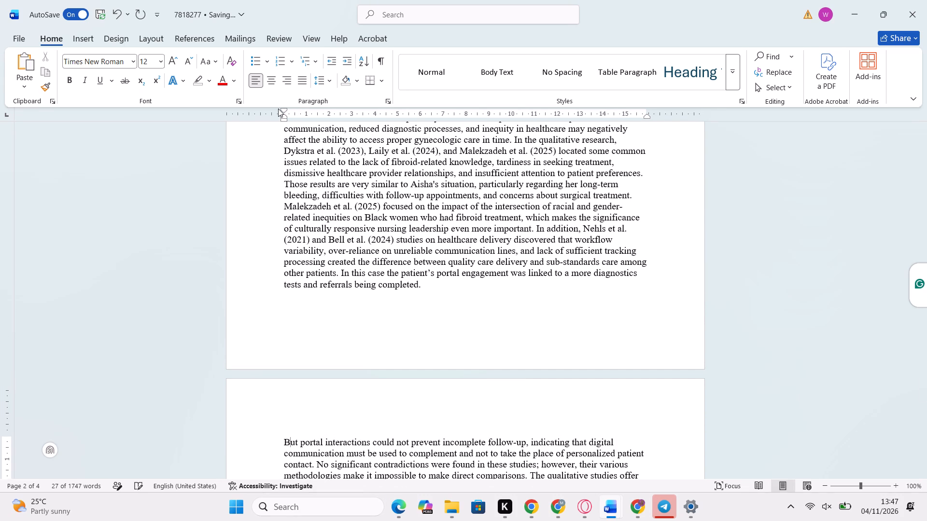
{"action": "left_click_drag", "start_coordinate": [282, 109], "coordinate": [306, 112]}
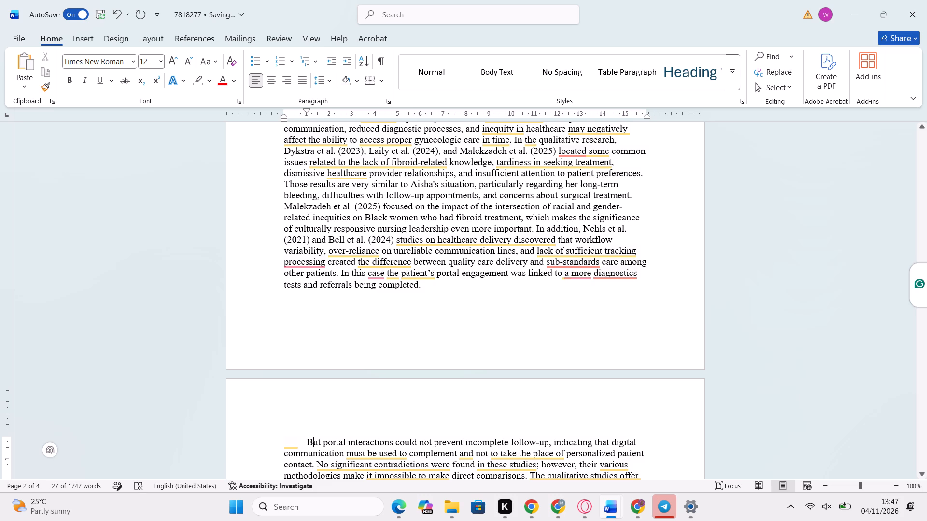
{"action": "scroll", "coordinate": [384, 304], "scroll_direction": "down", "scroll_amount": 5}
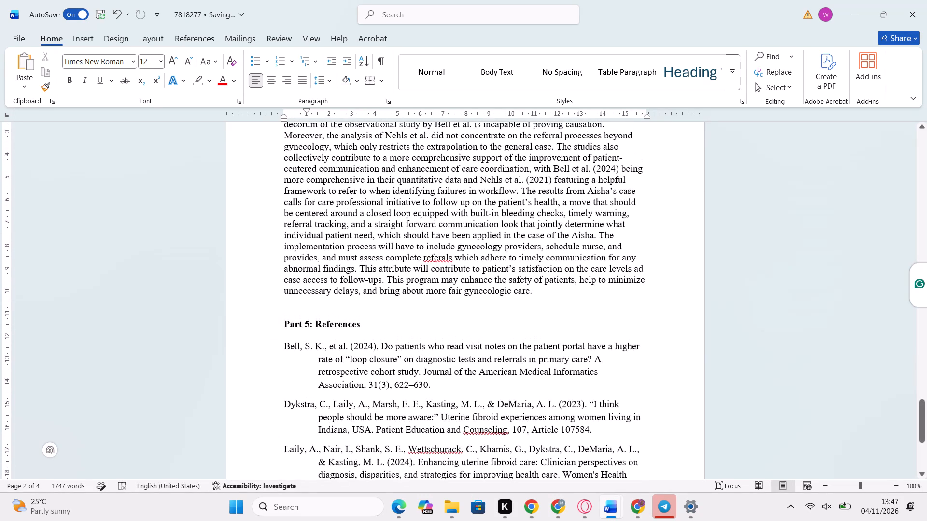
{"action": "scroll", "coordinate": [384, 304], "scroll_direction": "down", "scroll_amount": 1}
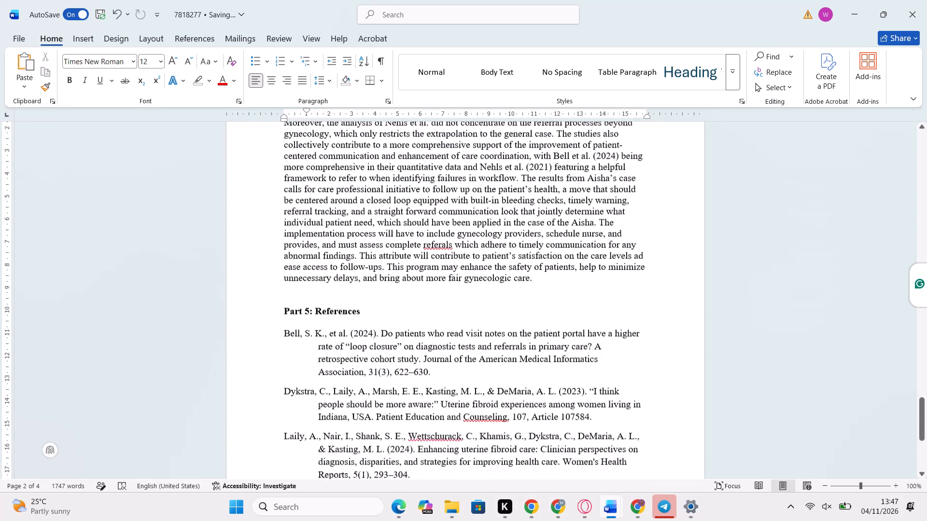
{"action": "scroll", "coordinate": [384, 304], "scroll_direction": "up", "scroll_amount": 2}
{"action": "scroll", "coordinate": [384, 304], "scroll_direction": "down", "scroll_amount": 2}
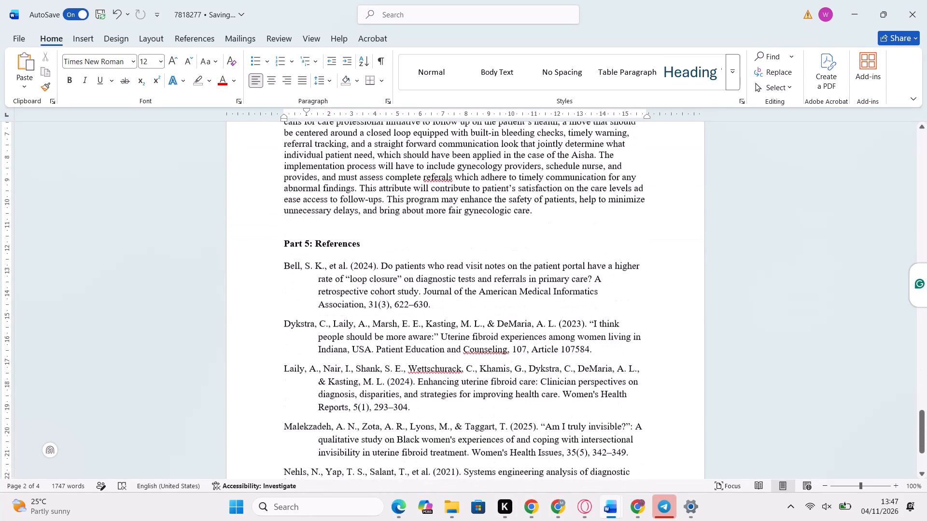
Center the "Part 5: References" heading.
{"action": "left_click", "coordinate": [283, 236]}
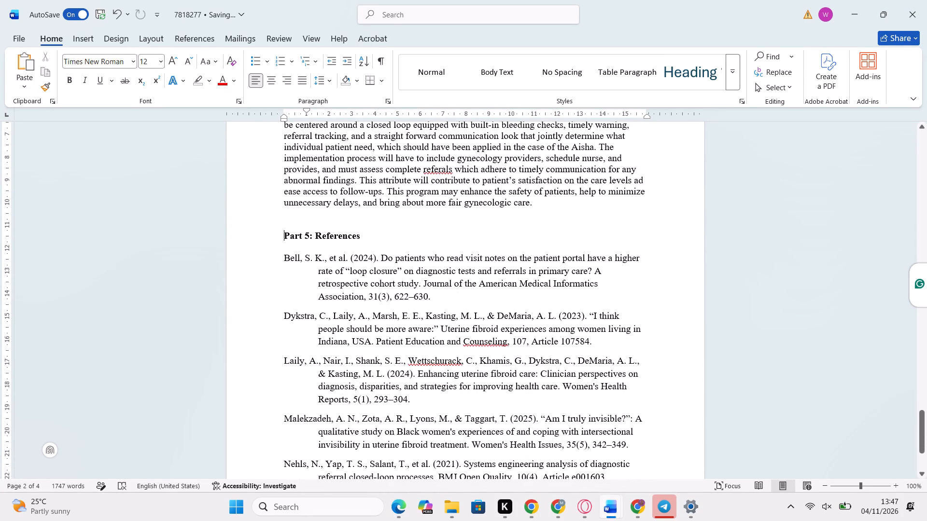
{"action": "key", "text": "ctrl+e"}
Set the entire document's text to Times New Roman, size 12.
{"action": "scroll", "coordinate": [598, 276], "scroll_direction": "up", "scroll_amount": 3}
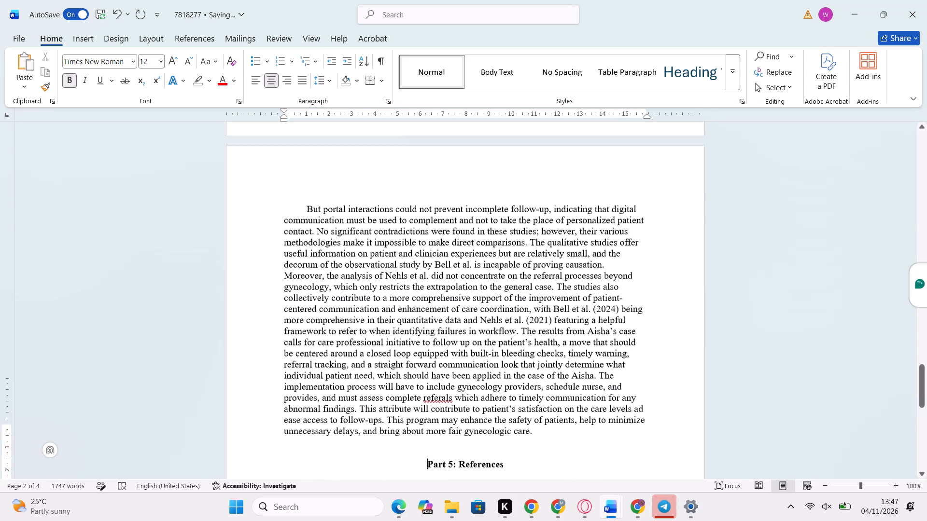
{"action": "scroll", "coordinate": [598, 276], "scroll_direction": "up", "scroll_amount": 1}
{"action": "key", "text": "ctrl+a"}
{"action": "left_click", "coordinate": [90, 58]}
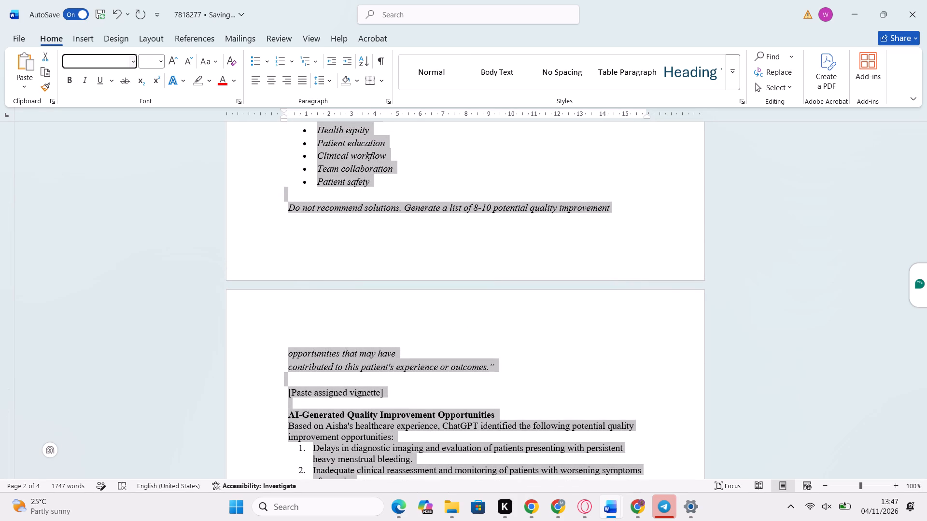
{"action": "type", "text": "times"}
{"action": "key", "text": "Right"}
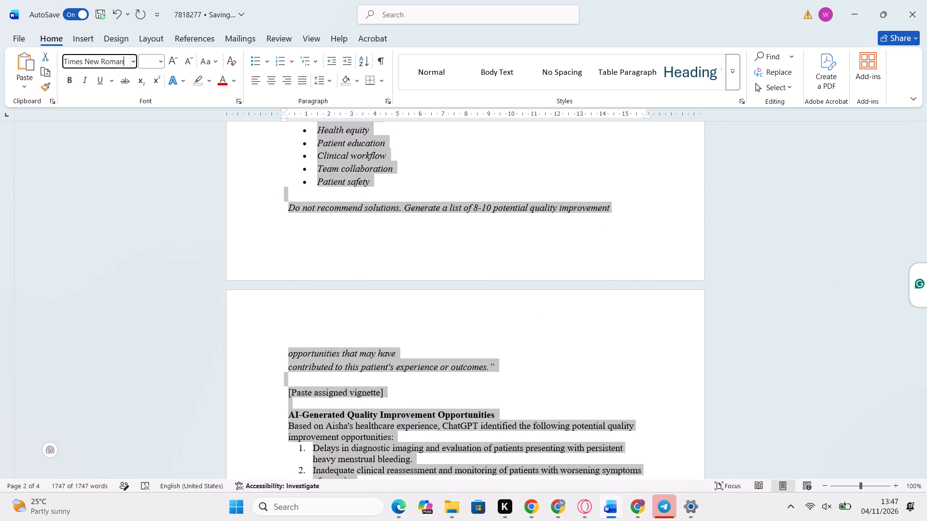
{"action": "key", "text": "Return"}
{"action": "left_click", "coordinate": [146, 58]}
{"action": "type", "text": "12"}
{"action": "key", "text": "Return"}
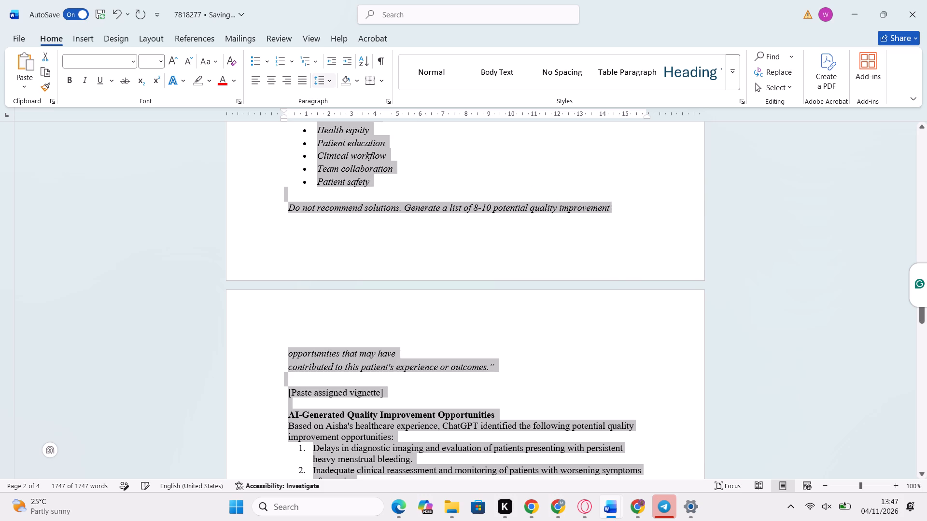
{"action": "left_click", "coordinate": [608, 232]}
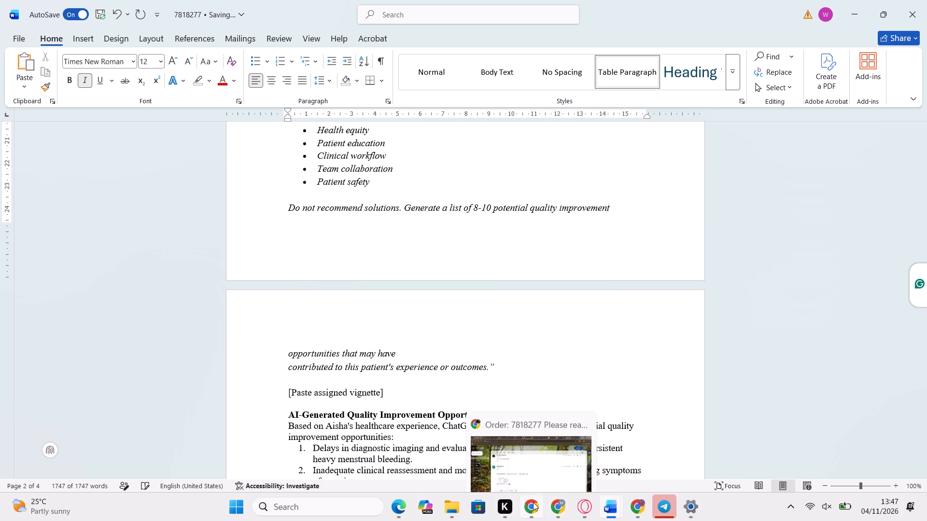
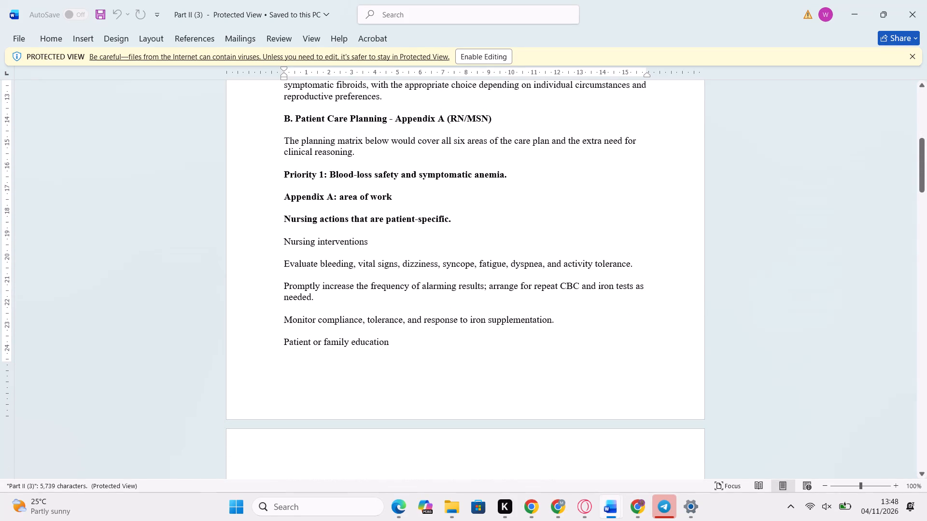
Skim the care plan text in the protected Part II (3) document and enable editing for it.
{"action": "scroll", "coordinate": [407, 233], "scroll_direction": "down", "scroll_amount": 5}
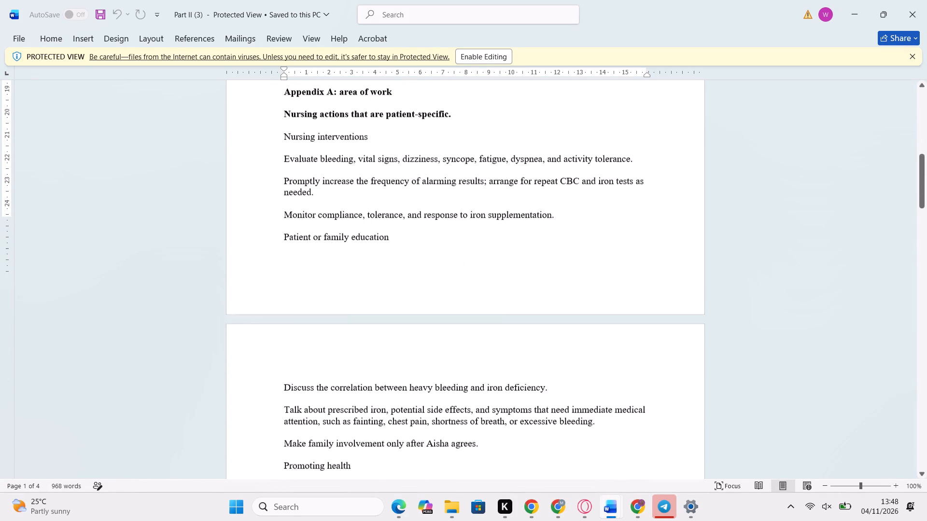
{"action": "scroll", "coordinate": [407, 233], "scroll_direction": "down", "scroll_amount": 11}
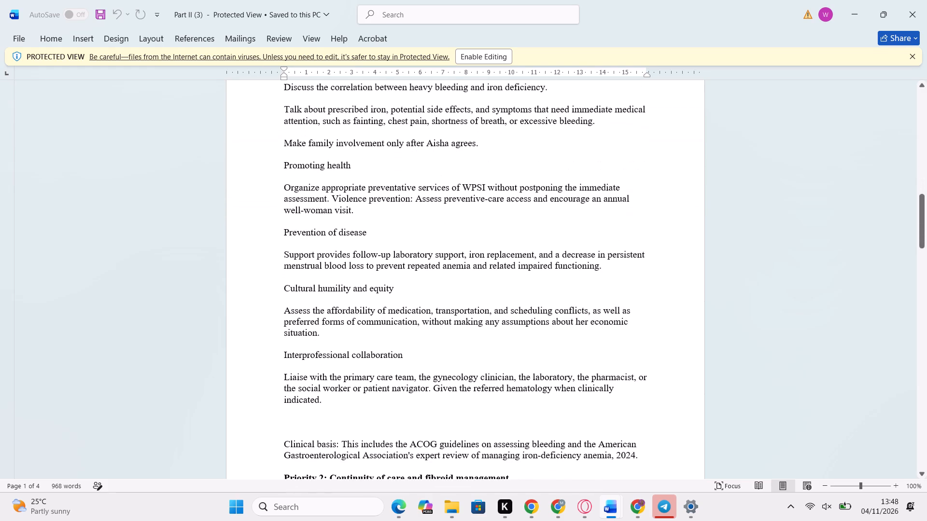
{"action": "scroll", "coordinate": [407, 233], "scroll_direction": "down", "scroll_amount": 9}
{"action": "scroll", "coordinate": [408, 233], "scroll_direction": "up", "scroll_amount": 7}
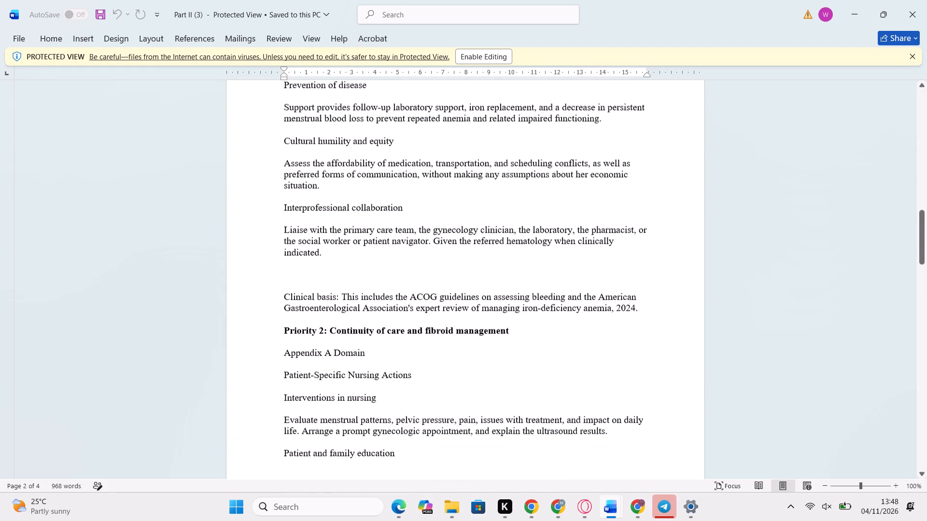
{"action": "scroll", "coordinate": [408, 233], "scroll_direction": "up", "scroll_amount": 4}
{"action": "left_click", "coordinate": [476, 61]}
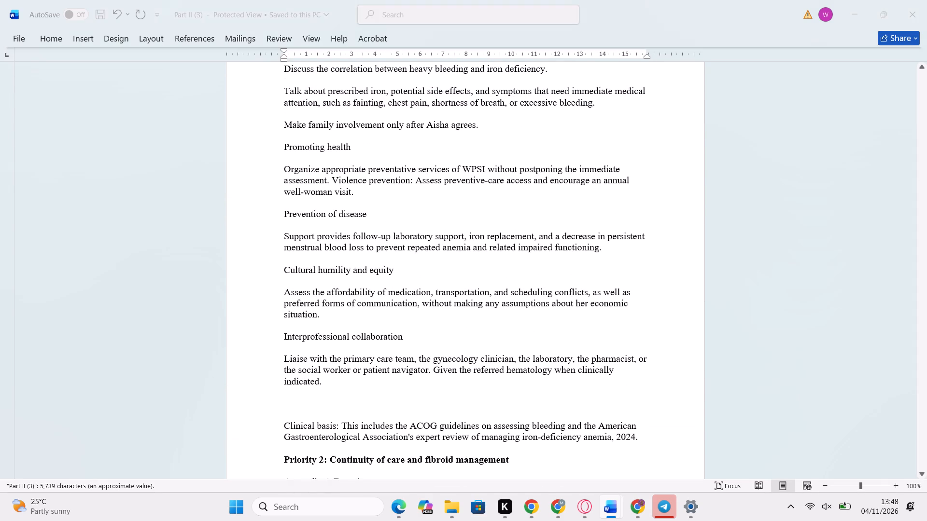
Review Part II from the Priority 1 care planning text through the evidence paragraphs on iron treatment, fibroid treatment and prevention.
{"action": "scroll", "coordinate": [397, 390], "scroll_direction": "down", "scroll_amount": 7}
{"action": "scroll", "coordinate": [500, 354], "scroll_direction": "down", "scroll_amount": 9}
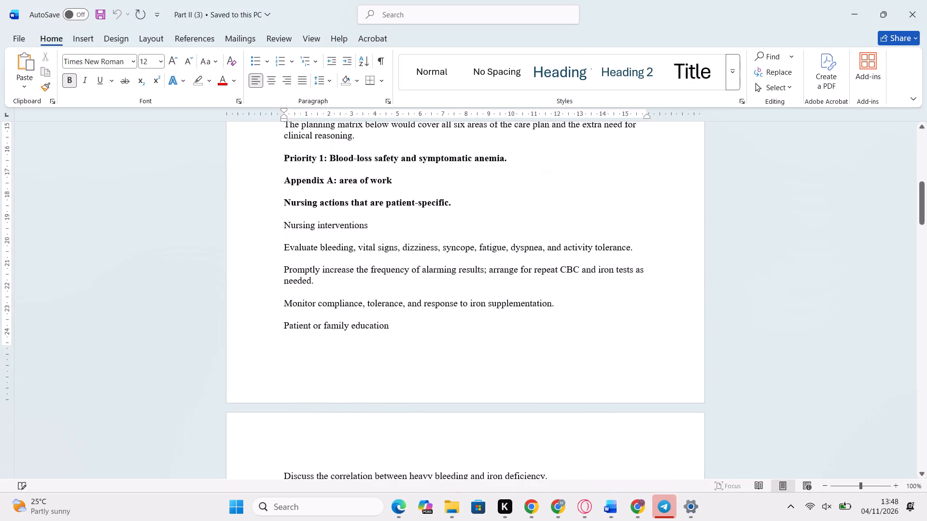
{"action": "scroll", "coordinate": [500, 354], "scroll_direction": "down", "scroll_amount": 16}
{"action": "scroll", "coordinate": [501, 354], "scroll_direction": "down", "scroll_amount": 6}
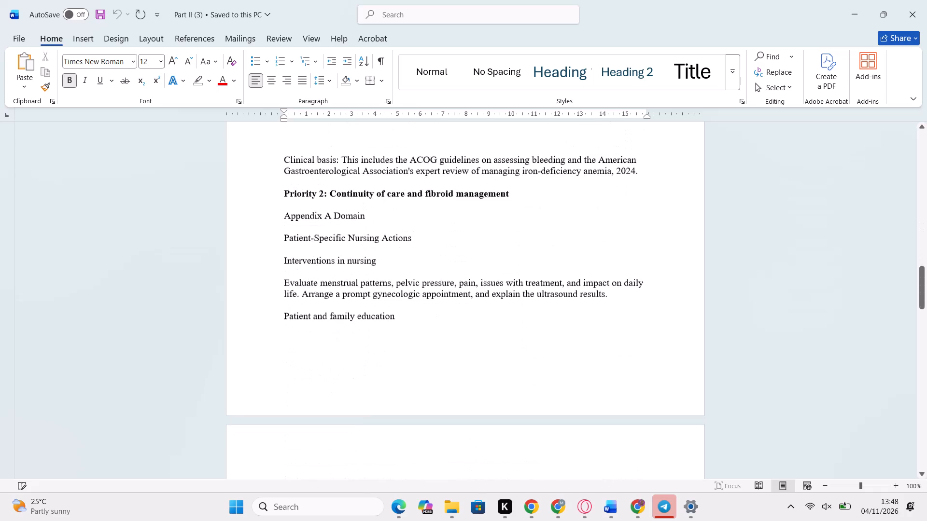
{"action": "scroll", "coordinate": [501, 354], "scroll_direction": "down", "scroll_amount": 18}
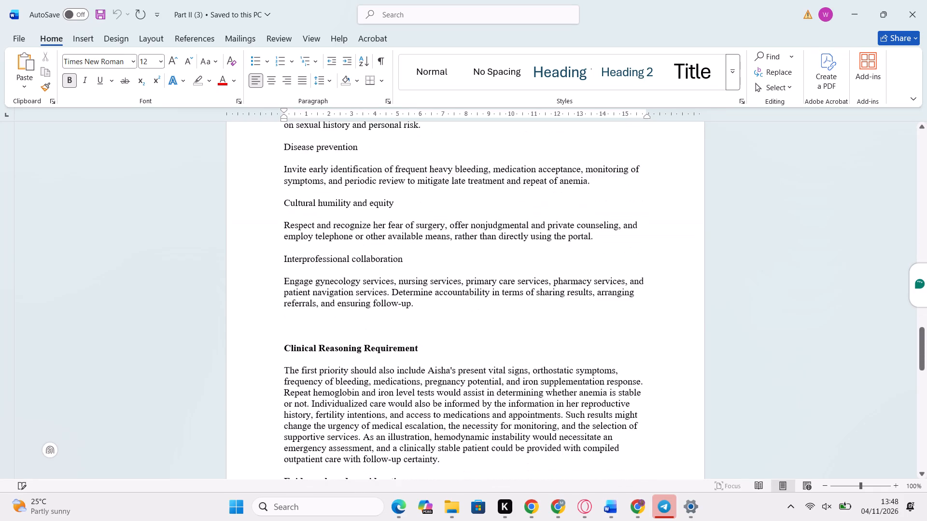
{"action": "scroll", "coordinate": [502, 354], "scroll_direction": "down", "scroll_amount": 16}
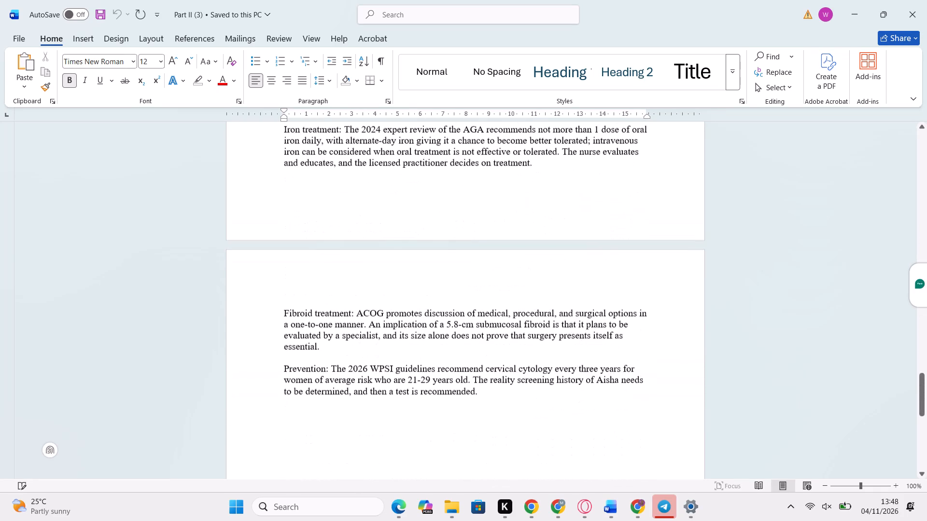
{"action": "scroll", "coordinate": [502, 354], "scroll_direction": "down", "scroll_amount": 2}
{"action": "scroll", "coordinate": [502, 354], "scroll_direction": "up", "scroll_amount": 20}
{"action": "scroll", "coordinate": [502, 354], "scroll_direction": "up", "scroll_amount": 14}
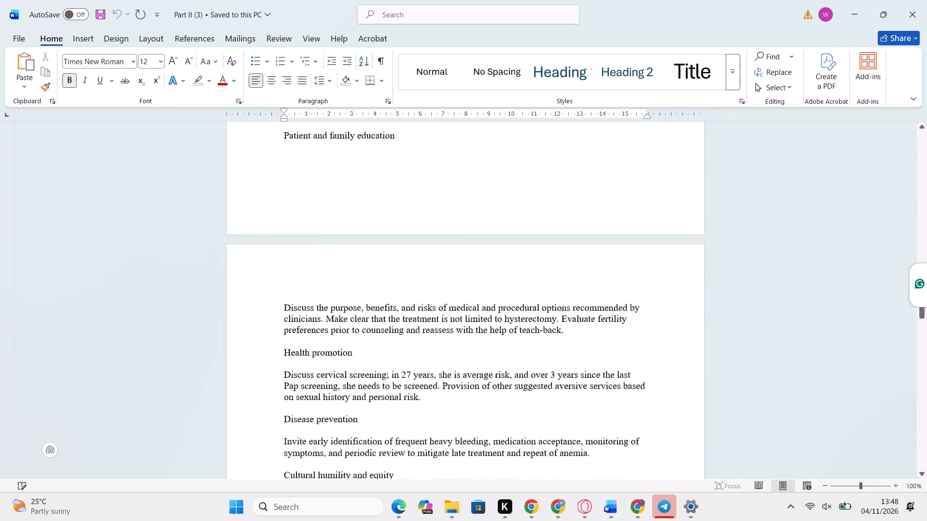
{"action": "scroll", "coordinate": [502, 354], "scroll_direction": "up", "scroll_amount": 19}
{"action": "scroll", "coordinate": [502, 354], "scroll_direction": "up", "scroll_amount": 12}
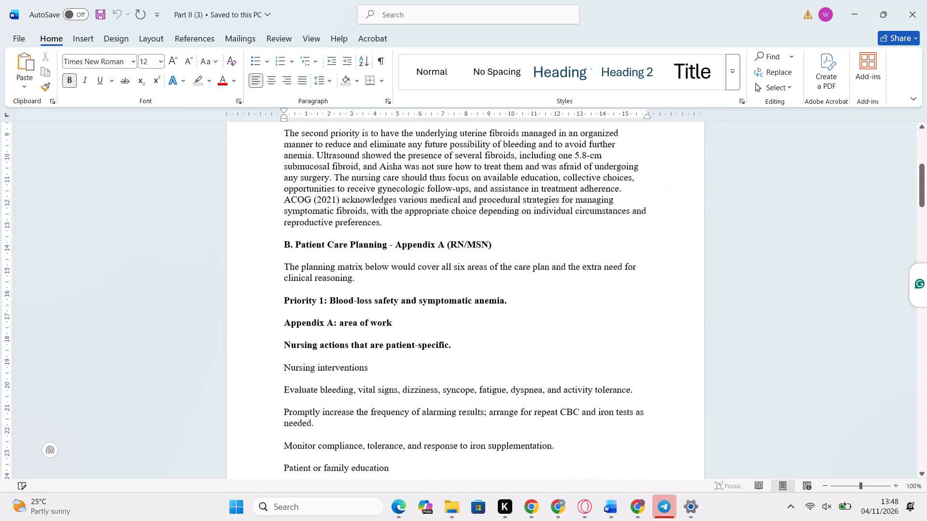
{"action": "scroll", "coordinate": [502, 354], "scroll_direction": "down", "scroll_amount": 4}
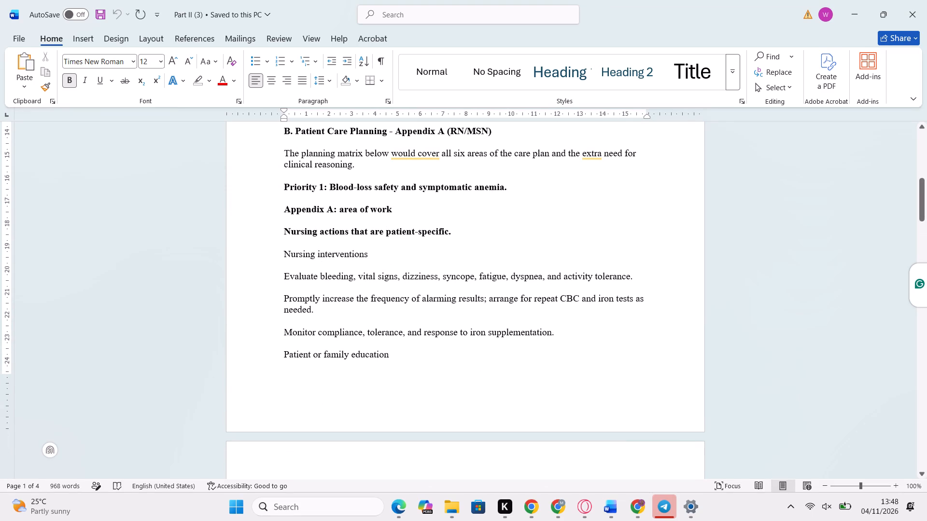
Convert the Priority 1 text from "Nursing interventions" through the "Liaise with the primary care team" paragraph into a two-column table, autofitted to contents.
{"action": "left_click", "coordinate": [74, 37]}
{"action": "left_click", "coordinate": [324, 208]}
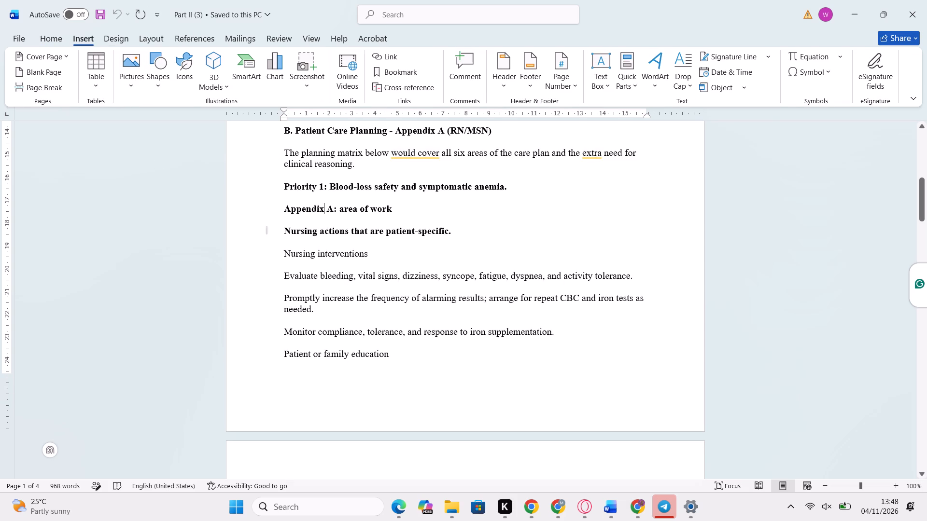
{"action": "left_click_drag", "start_coordinate": [283, 250], "coordinate": [344, 382]}
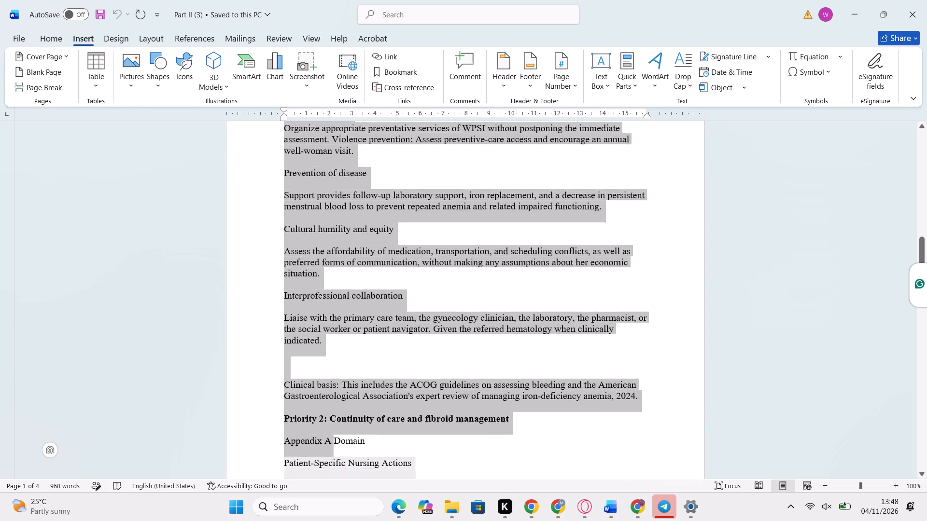
{"action": "left_click_drag", "start_coordinate": [344, 382], "coordinate": [341, 320]}
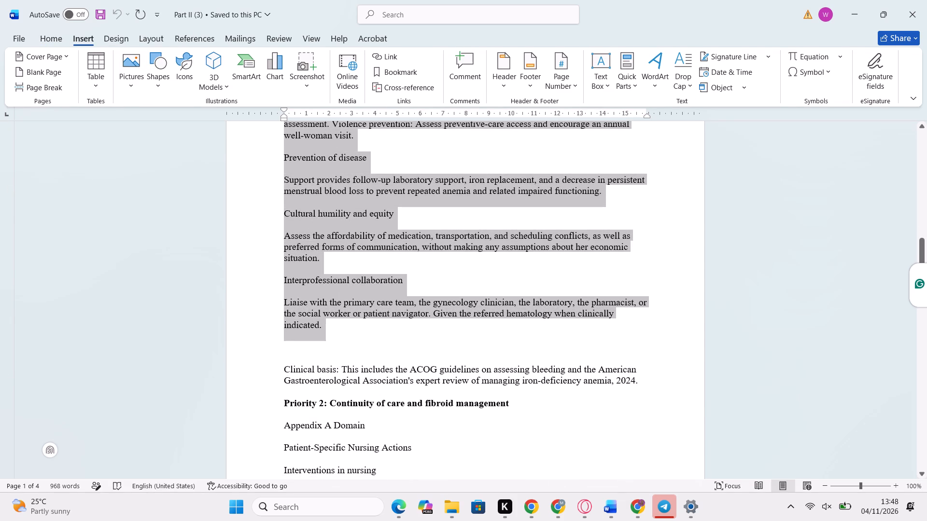
{"action": "left_click_drag", "start_coordinate": [341, 320], "coordinate": [342, 331]}
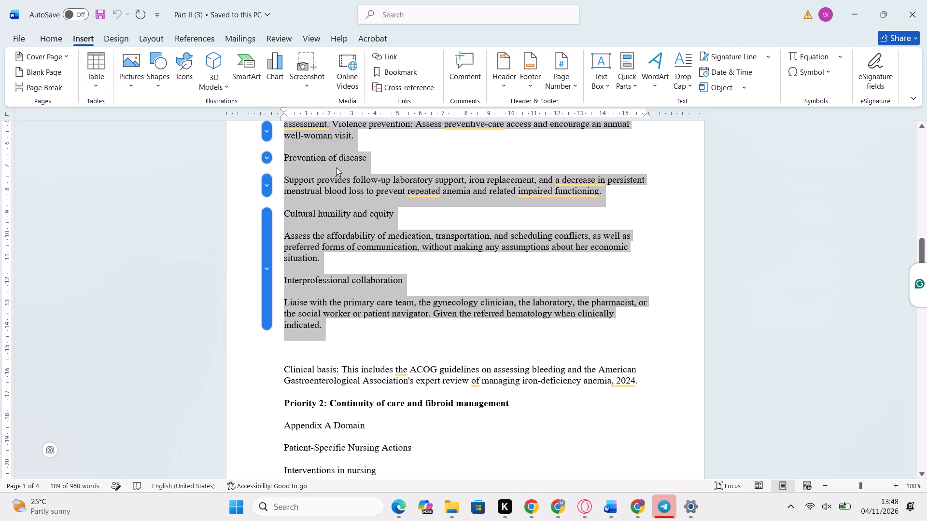
{"action": "left_click", "coordinate": [106, 36]}
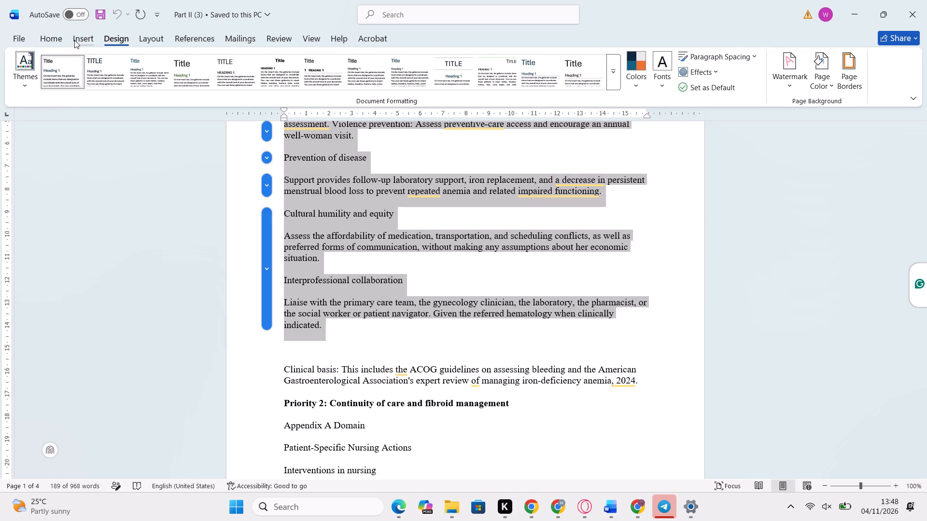
{"action": "left_click", "coordinate": [92, 36]}
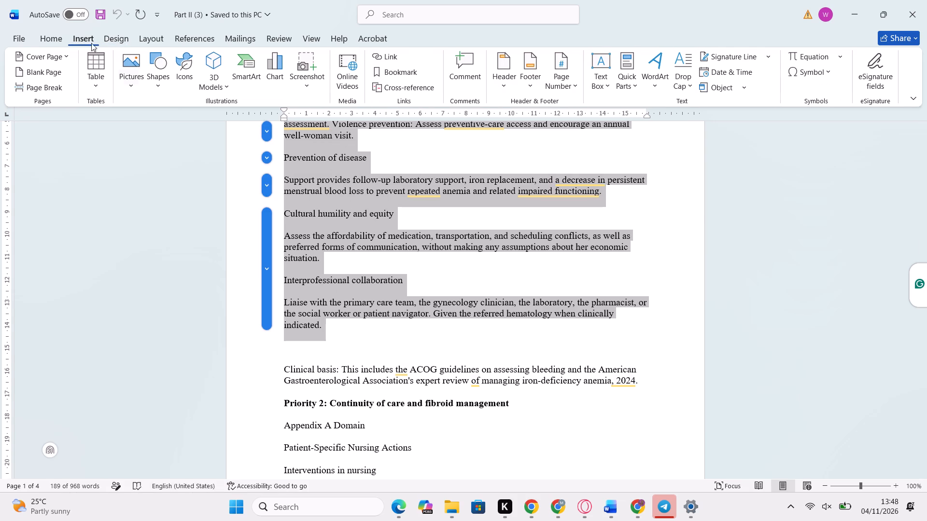
{"action": "right_click", "coordinate": [323, 169]}
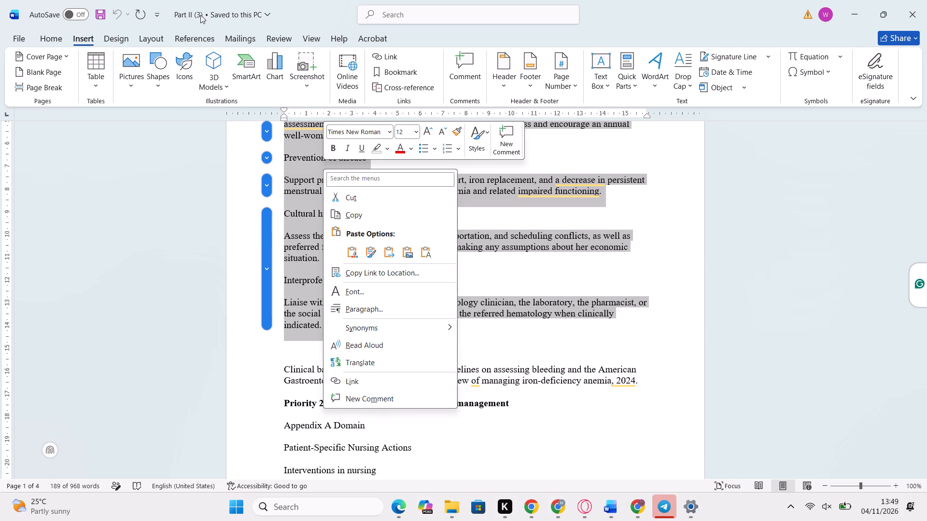
{"action": "left_click", "coordinate": [99, 86]}
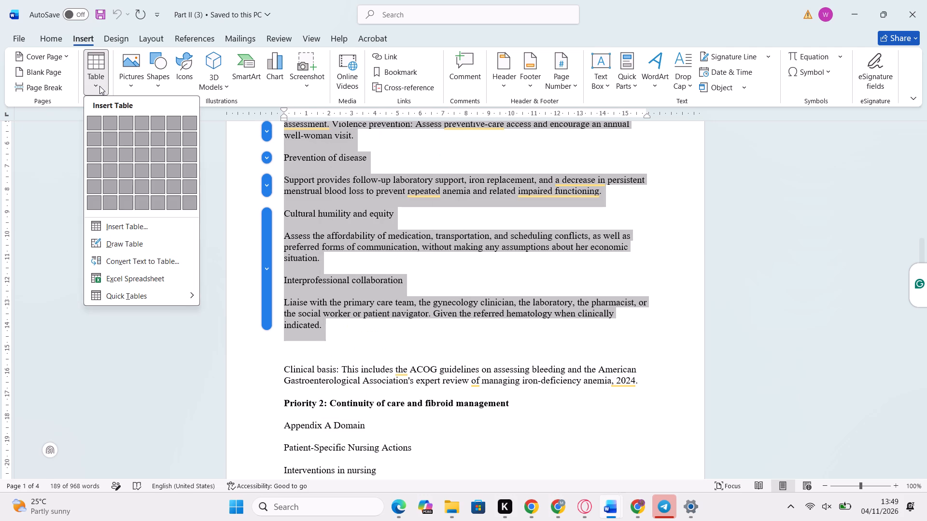
{"action": "left_click", "coordinate": [121, 261]}
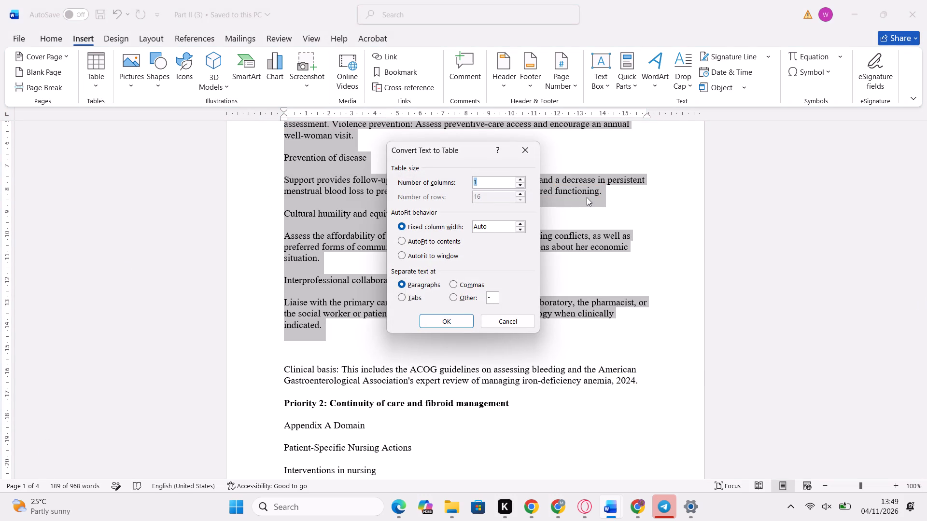
{"action": "key", "text": "2"}
{"action": "left_click", "coordinate": [489, 197]}
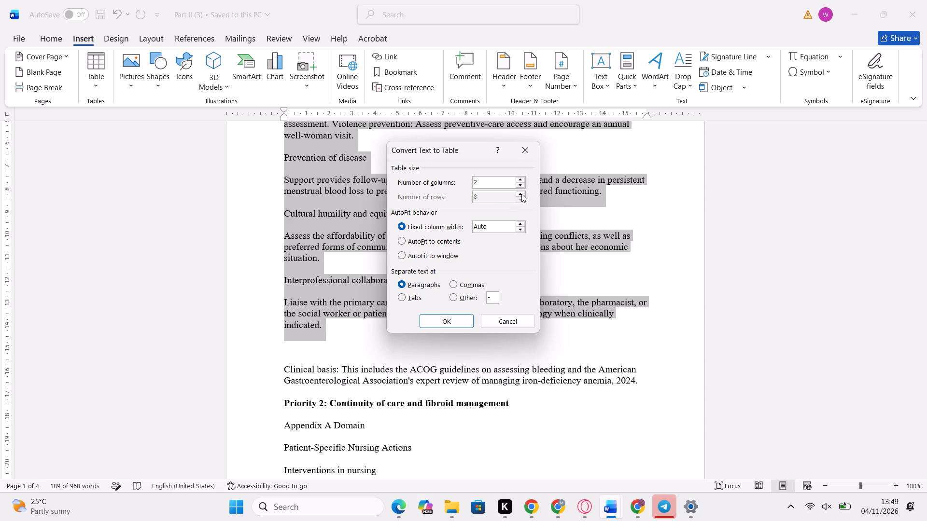
{"action": "left_click", "coordinate": [521, 194]}
{"action": "left_click", "coordinate": [403, 241]}
{"action": "left_click", "coordinate": [445, 319]}
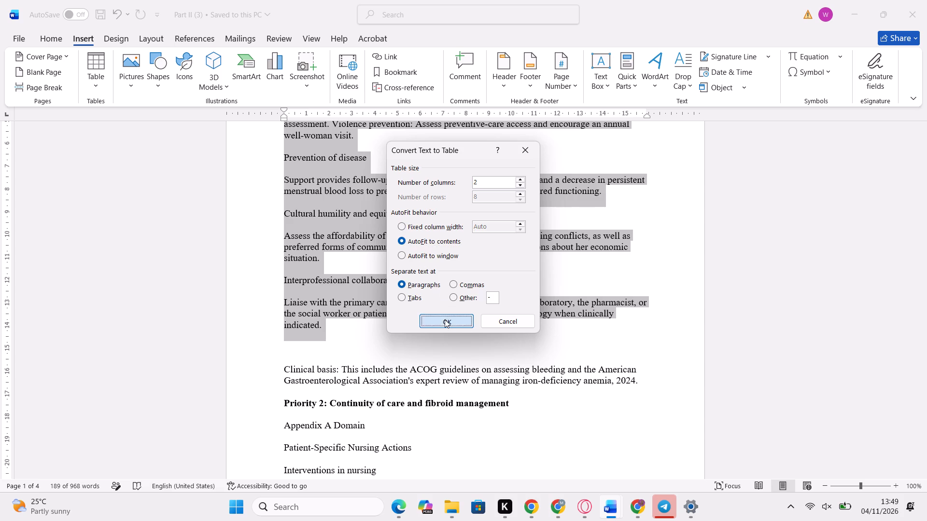
Review the converted Priority 1 table from the "Nursing interventions" row through the "Interprofessional collaboration" row, and deselect it.
{"action": "scroll", "coordinate": [445, 319], "scroll_direction": "up", "scroll_amount": 3}
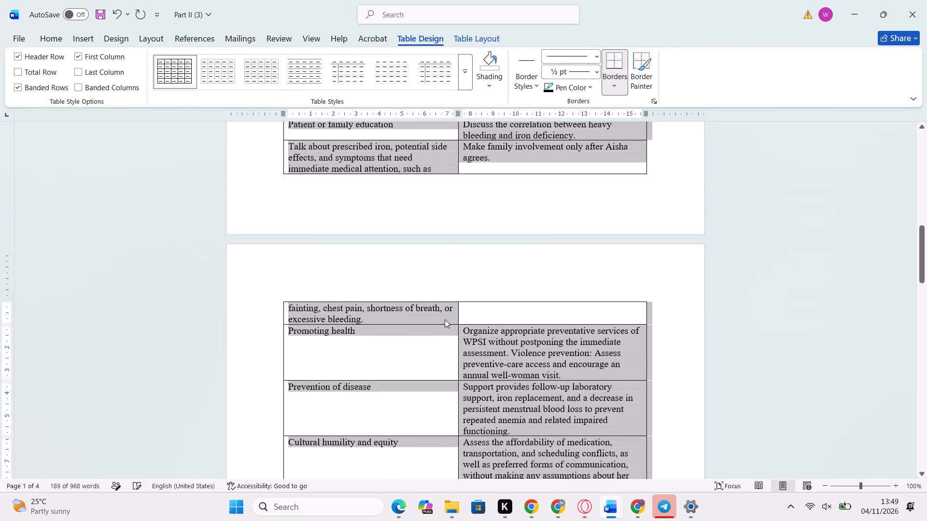
{"action": "scroll", "coordinate": [445, 319], "scroll_direction": "up", "scroll_amount": 2}
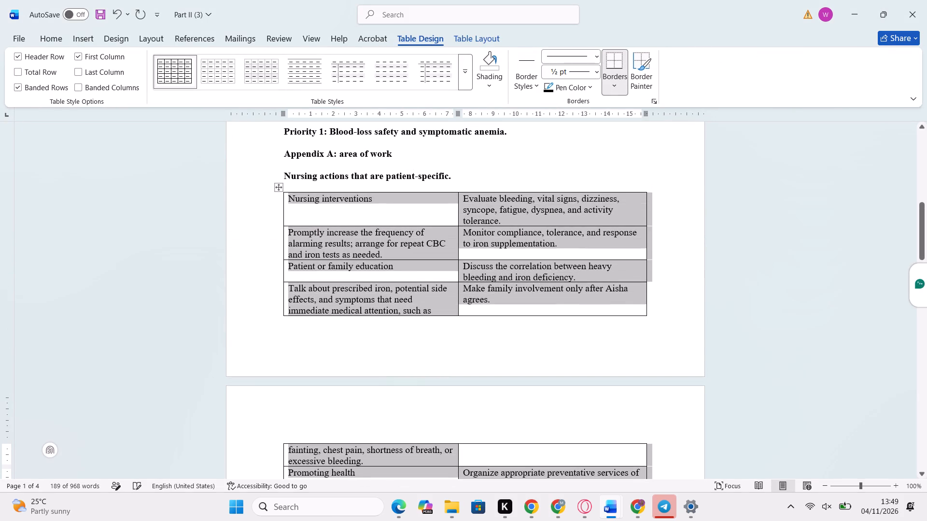
{"action": "scroll", "coordinate": [445, 319], "scroll_direction": "down", "scroll_amount": 1}
{"action": "scroll", "coordinate": [445, 319], "scroll_direction": "up", "scroll_amount": 1}
{"action": "scroll", "coordinate": [445, 319], "scroll_direction": "down", "scroll_amount": 1}
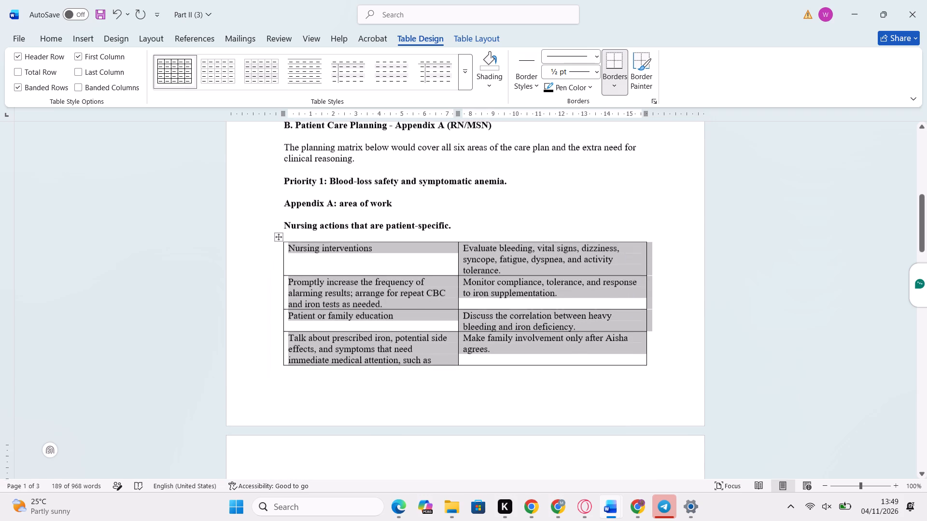
{"action": "scroll", "coordinate": [445, 319], "scroll_direction": "down", "scroll_amount": 1}
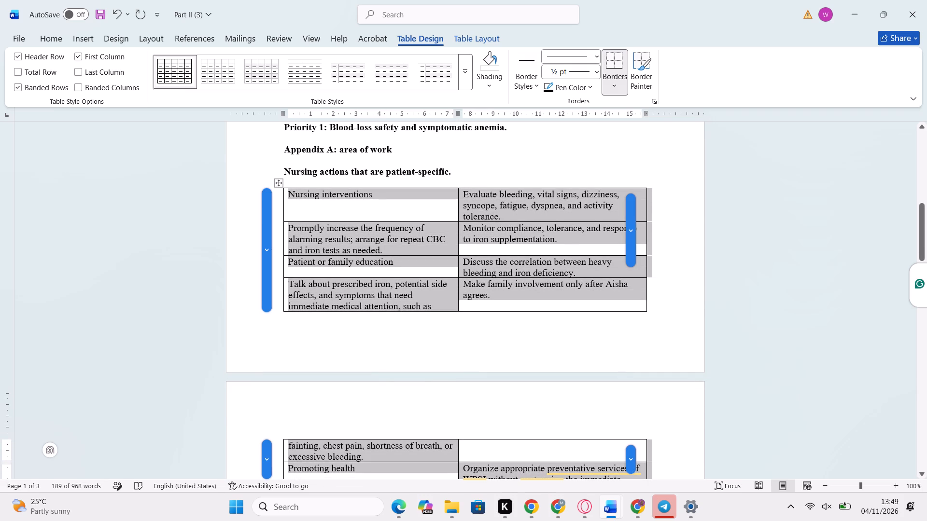
{"action": "scroll", "coordinate": [445, 319], "scroll_direction": "down", "scroll_amount": 3}
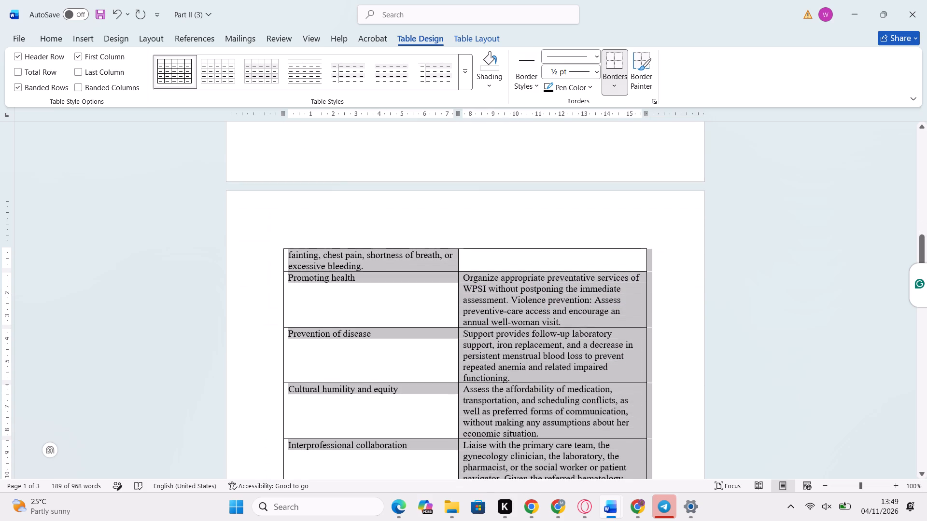
{"action": "scroll", "coordinate": [445, 319], "scroll_direction": "down", "scroll_amount": 2}
{"action": "scroll", "coordinate": [445, 319], "scroll_direction": "up", "scroll_amount": 1}
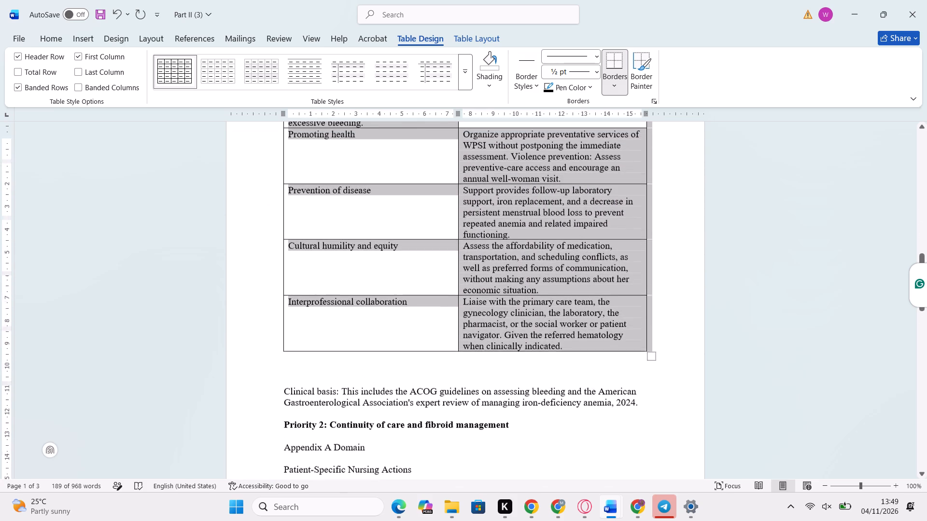
{"action": "scroll", "coordinate": [445, 319], "scroll_direction": "up", "scroll_amount": 1}
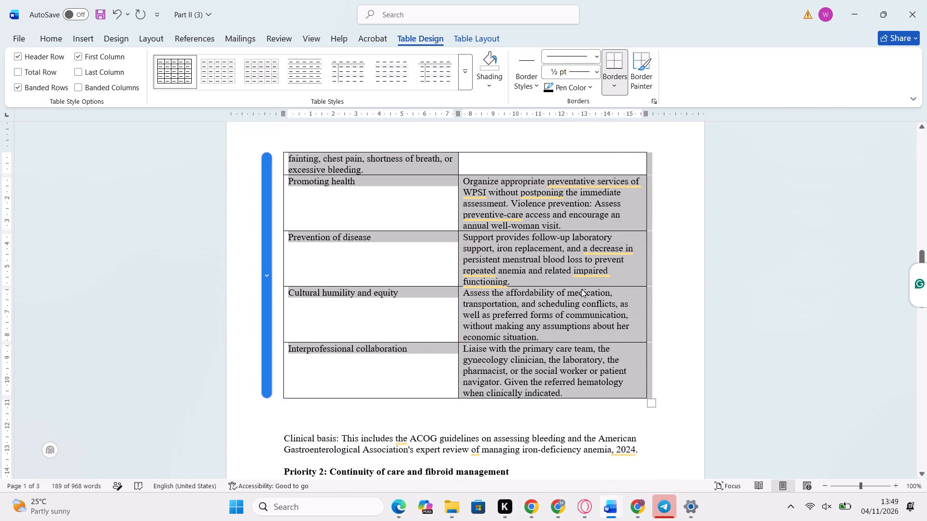
{"action": "left_click", "coordinate": [509, 290]}
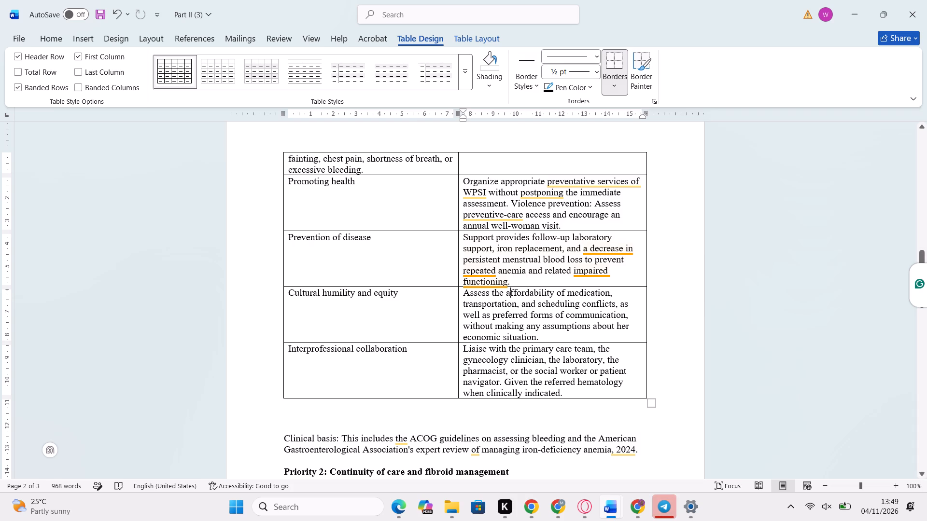
Shrink the maximized Part II (3) document window to uncover the other open document behind it.
{"action": "left_click", "coordinate": [886, 9]}
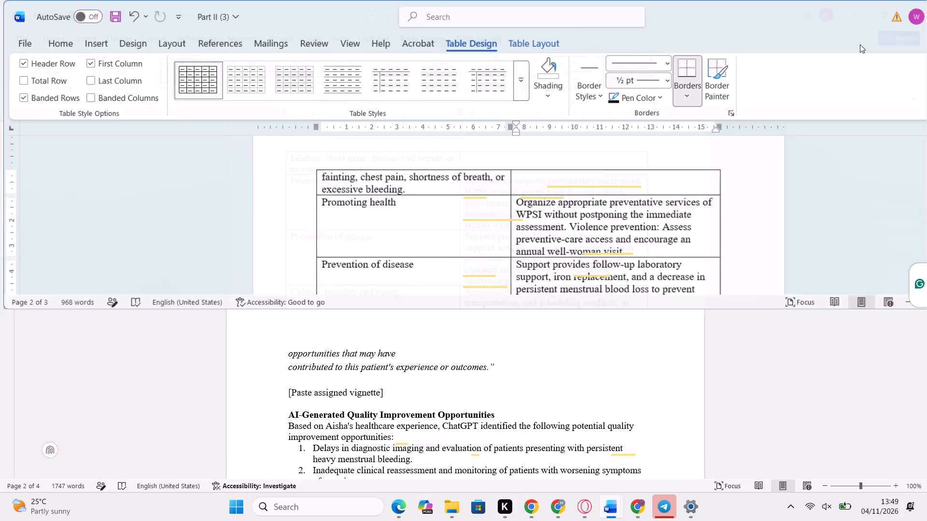
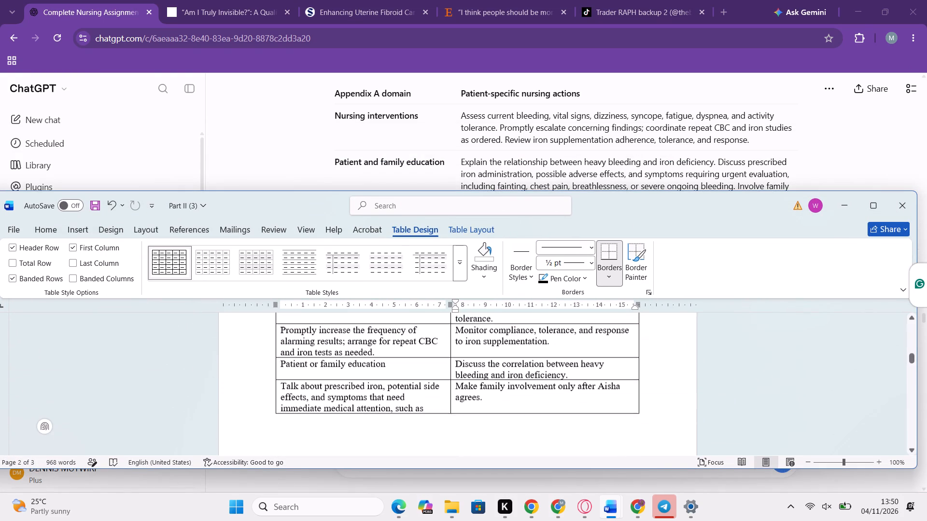
{"action": "scroll", "coordinate": [404, 399], "scroll_direction": "up", "scroll_amount": 3}
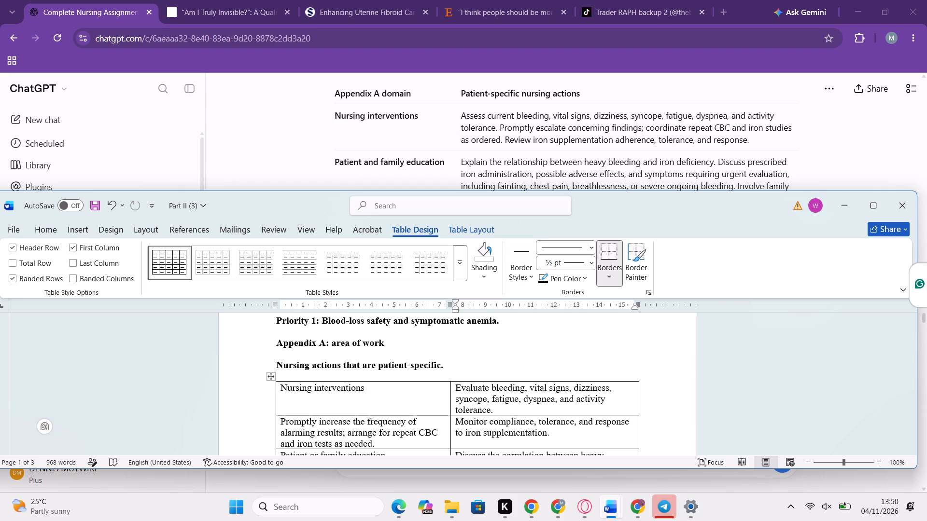
{"action": "scroll", "coordinate": [439, 413], "scroll_direction": "down", "scroll_amount": 1}
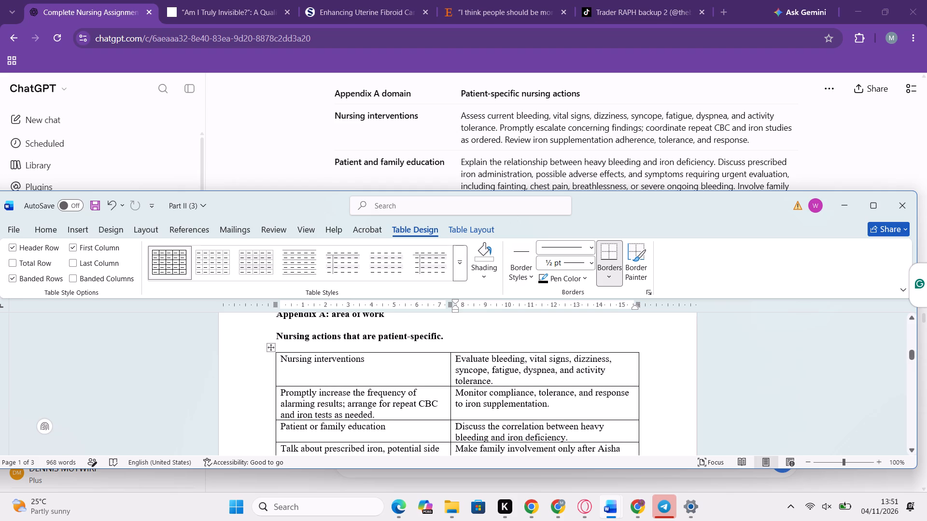
{"action": "scroll", "coordinate": [487, 427], "scroll_direction": "down", "scroll_amount": 1}
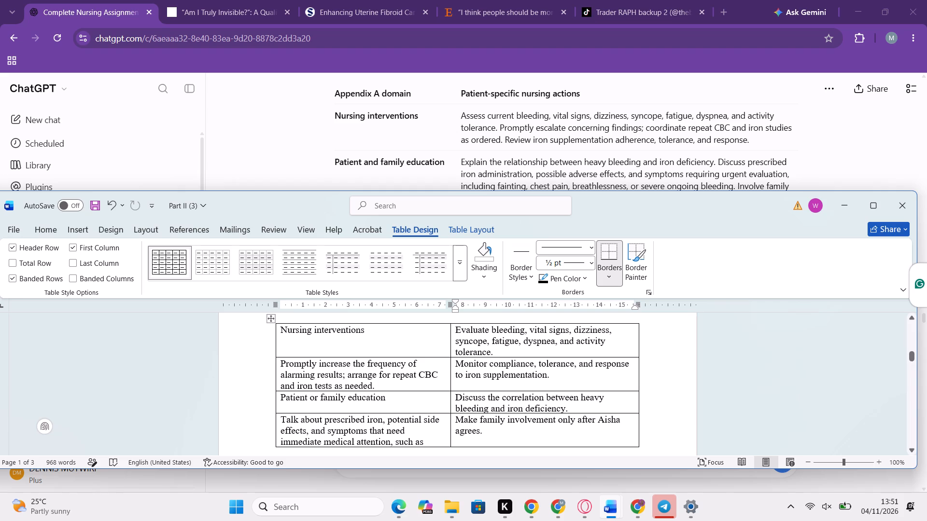
{"action": "left_click_drag", "start_coordinate": [378, 388], "coordinate": [290, 367]}
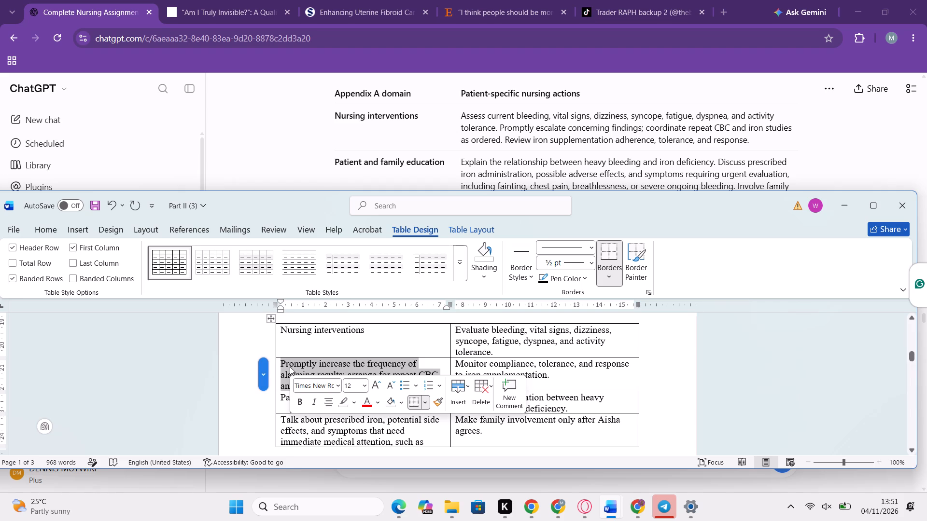
{"action": "key", "text": "ctrl+c"}
{"action": "left_click", "coordinate": [500, 347]}
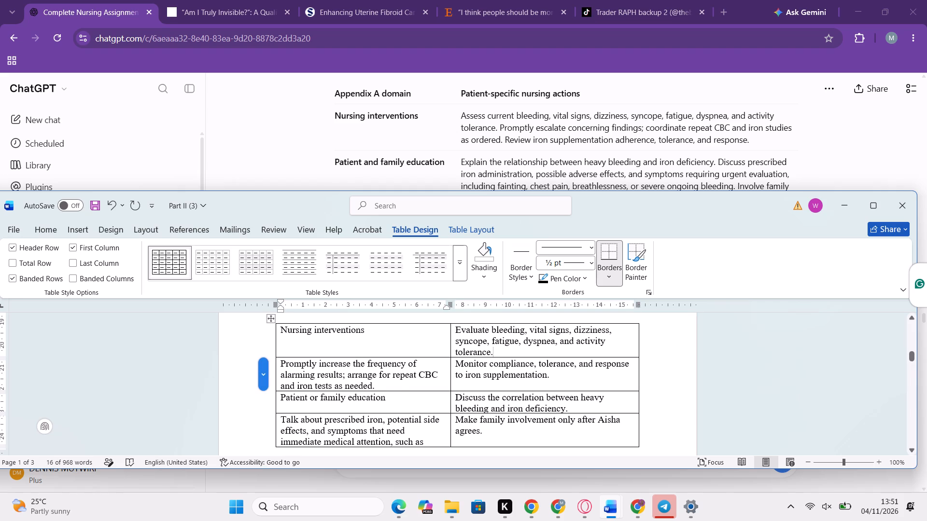
{"action": "key", "text": "space"}
{"action": "key", "text": "ctrl+v"}
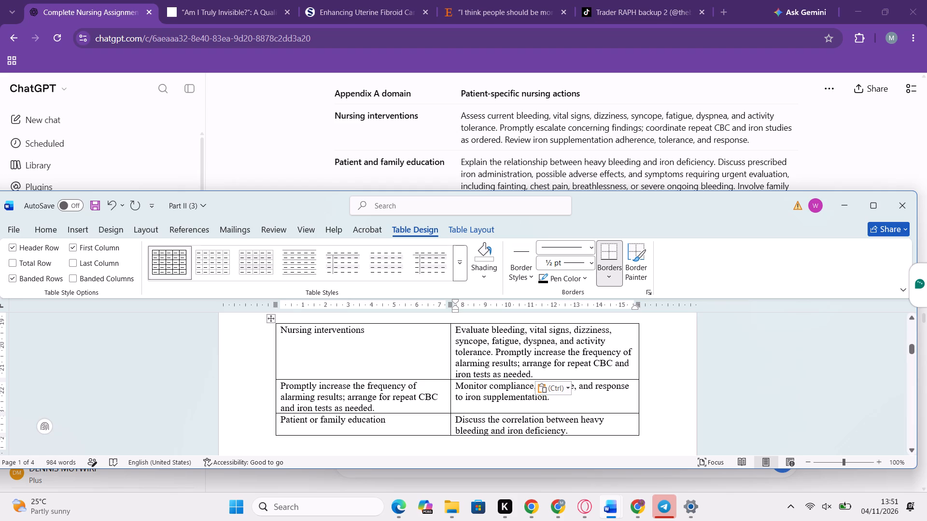
Append a copy of "Monitor compliance, tolerance, and response to iron supplementation." to the Nursing interventions actions cell, with a space before it.
{"action": "left_click_drag", "start_coordinate": [381, 406], "coordinate": [289, 390]}
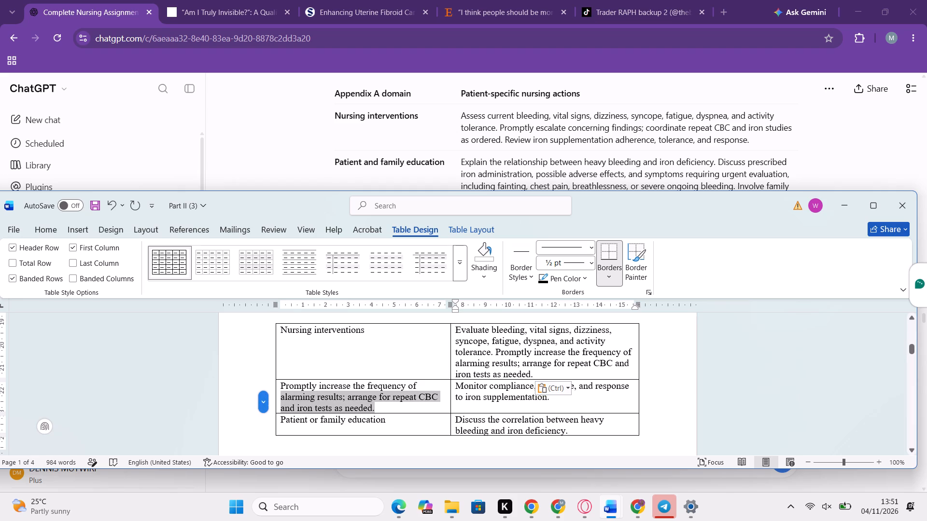
{"action": "left_click_drag", "start_coordinate": [289, 390], "coordinate": [285, 385]}
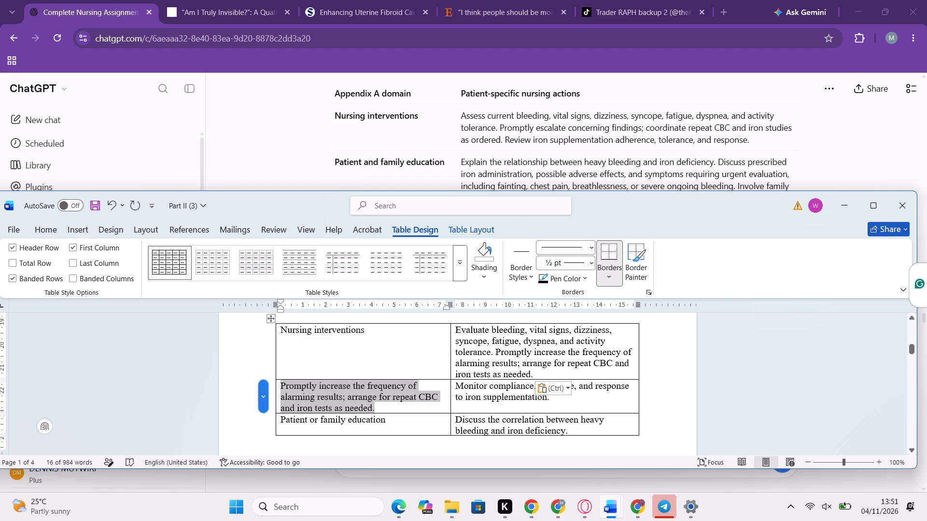
{"action": "left_click", "coordinate": [494, 403]}
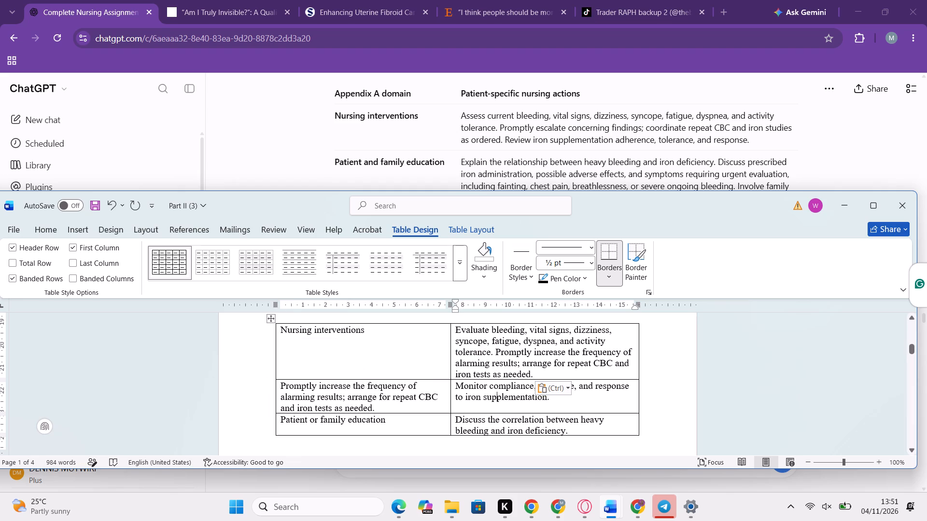
{"action": "left_click", "coordinate": [557, 404]}
{"action": "left_click_drag", "start_coordinate": [552, 402], "coordinate": [478, 392]}
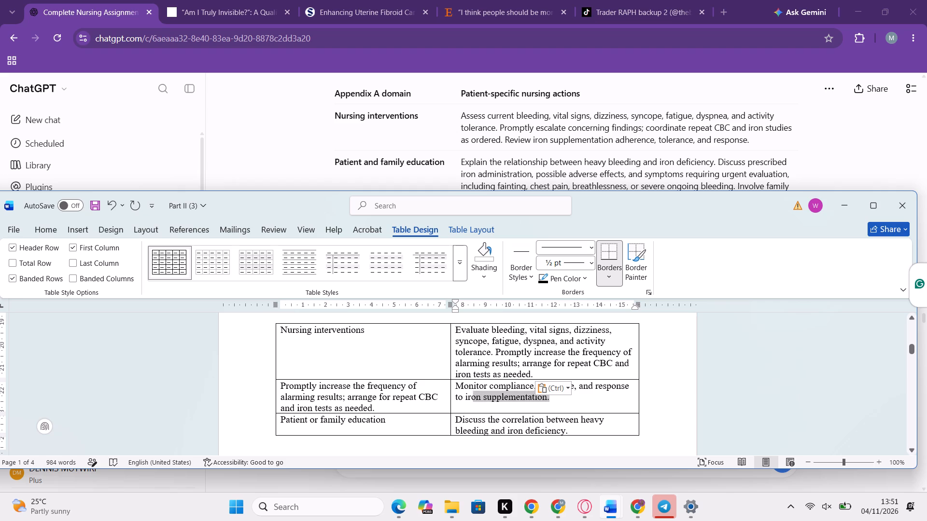
{"action": "left_click_drag", "start_coordinate": [478, 392], "coordinate": [464, 389]}
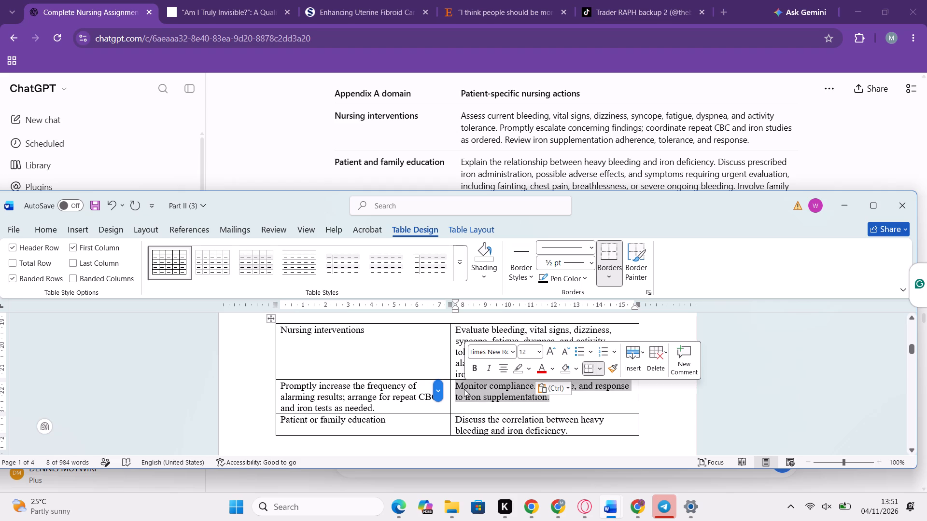
{"action": "key", "text": "ctrl+c"}
{"action": "left_click", "coordinate": [538, 373]}
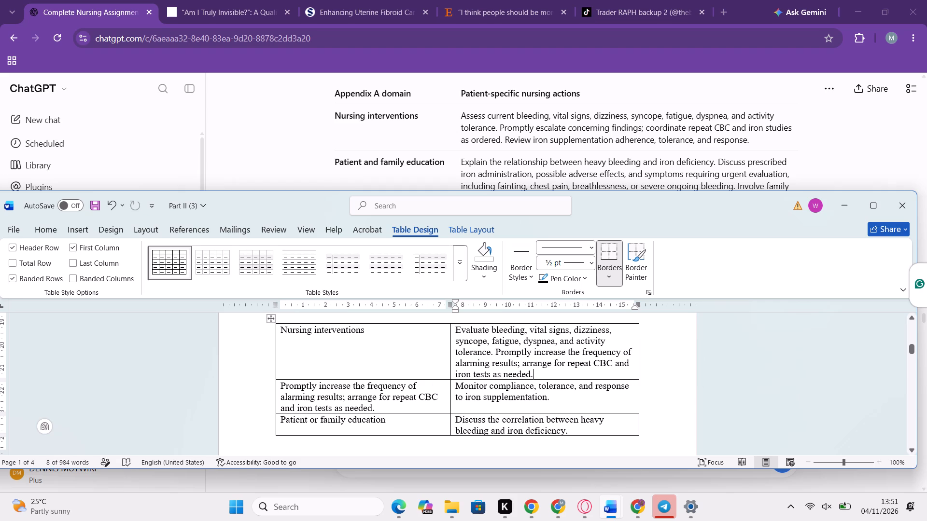
{"action": "key", "text": "ctrl+v"}
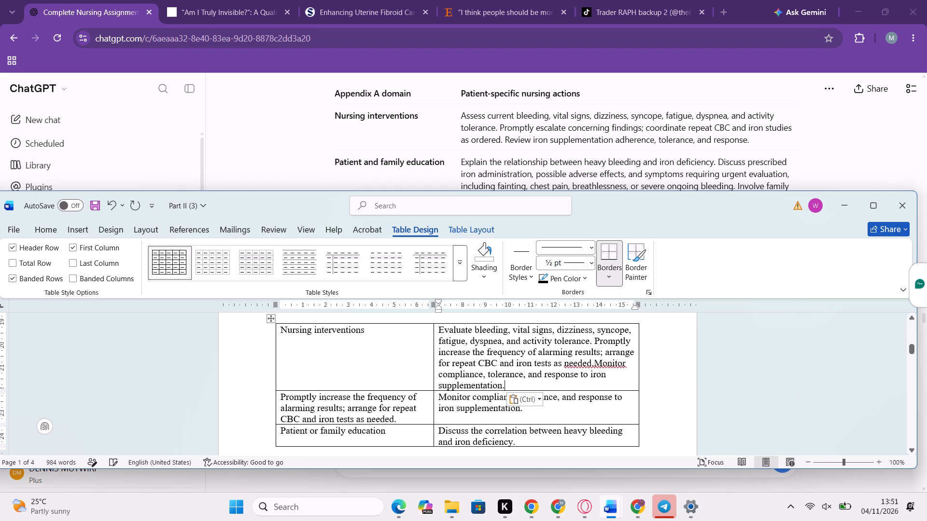
{"action": "left_click", "coordinate": [592, 363]}
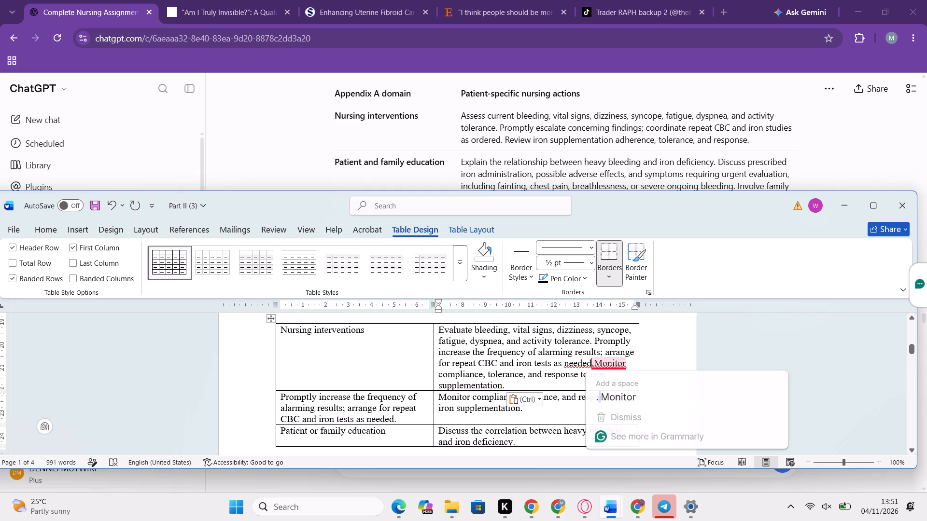
{"action": "key", "text": "Right"}
{"action": "key", "text": "space"}
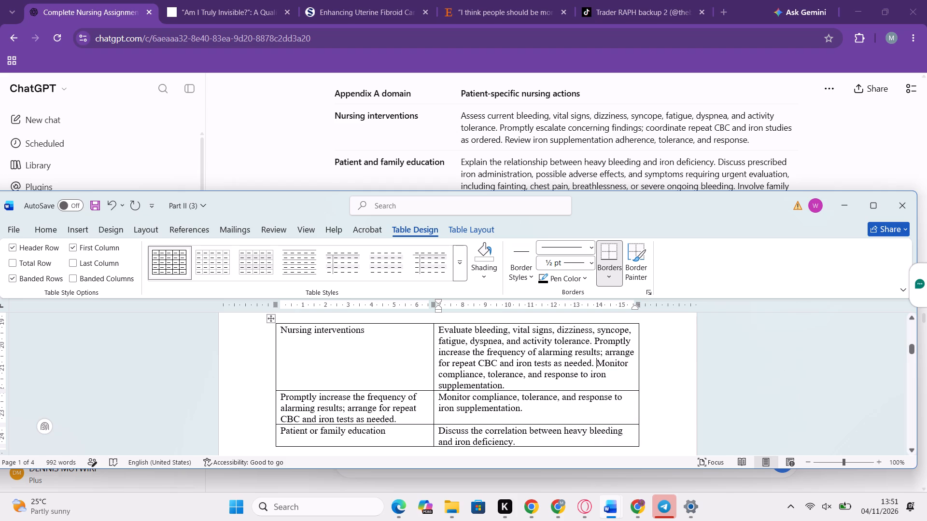
Delete the duplicated text from both cells of the row beneath Nursing interventions.
{"action": "left_click_drag", "start_coordinate": [406, 414], "coordinate": [288, 399]}
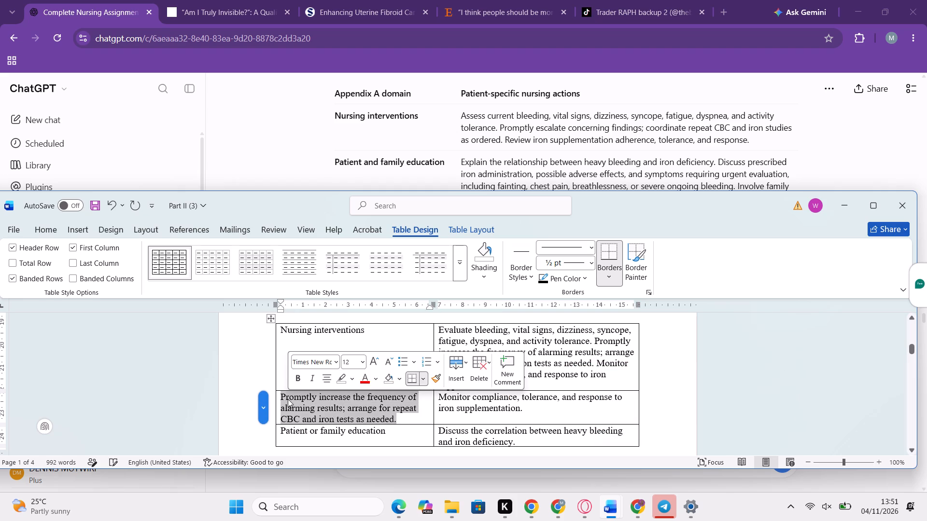
{"action": "key", "text": "BackSpace"}
{"action": "left_click_drag", "start_coordinate": [529, 402], "coordinate": [459, 399]}
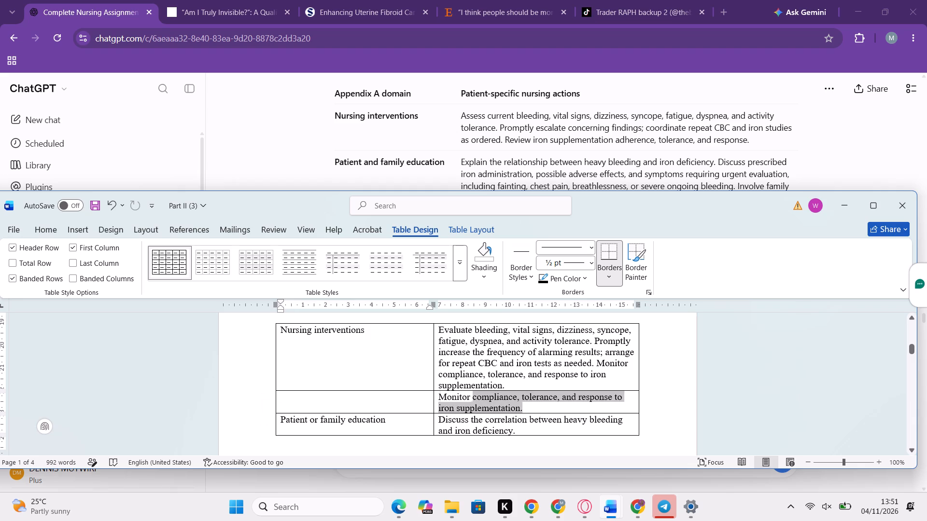
{"action": "left_click_drag", "start_coordinate": [459, 399], "coordinate": [447, 399]}
{"action": "key", "text": "BackSpace"}
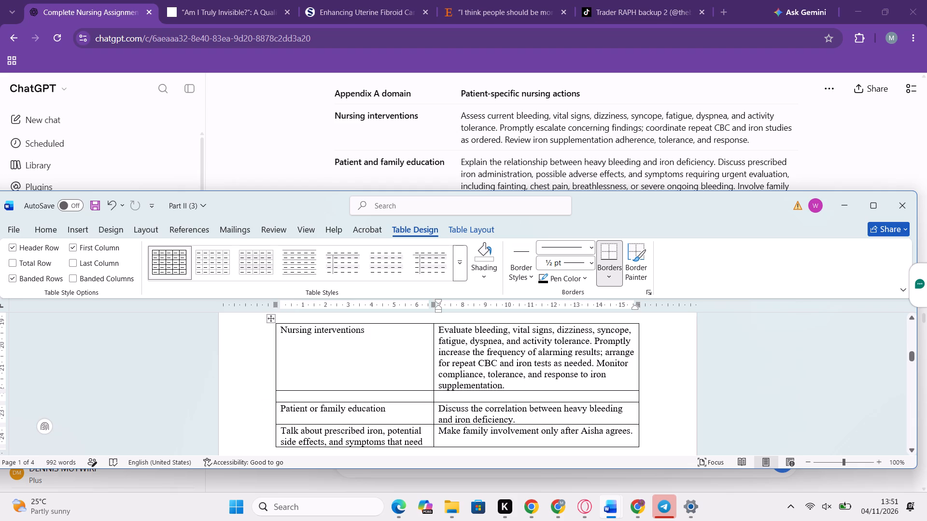
Move the Nursing interventions row's contents into the empty row beneath it, leaving the table's first row blank for headings.
{"action": "left_click_drag", "start_coordinate": [507, 383], "coordinate": [355, 352]}
{"action": "key", "text": "ctrl+c"}
{"action": "left_click_drag", "start_coordinate": [456, 394], "coordinate": [396, 391]}
{"action": "key", "text": "ctrl+v"}
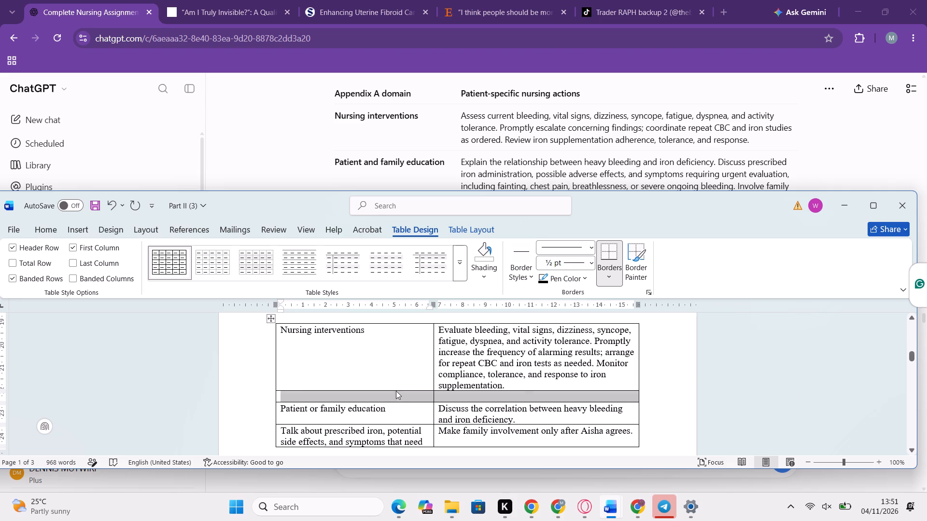
{"action": "left_click", "coordinate": [497, 382]}
{"action": "left_click_drag", "start_coordinate": [507, 383], "coordinate": [368, 362]}
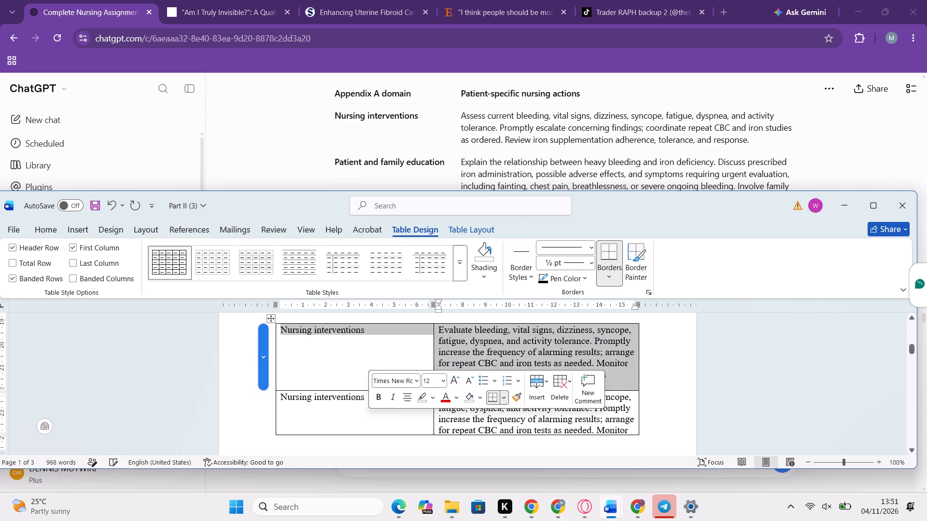
{"action": "right_click", "coordinate": [368, 362]}
{"action": "left_click", "coordinate": [414, 170]}
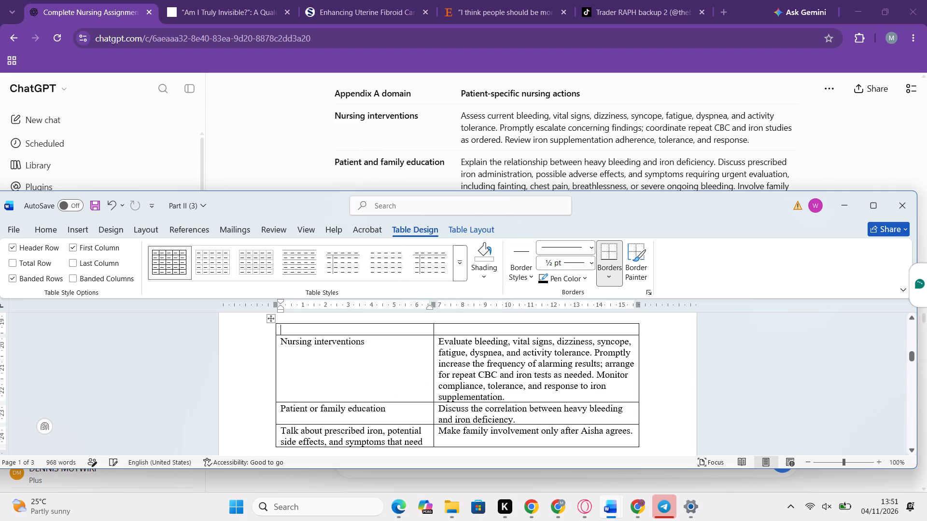
Enter the heading "Patient-specific Nursing Actions" in the second column of the table's blank first row.
{"action": "left_click", "coordinate": [458, 332]}
{"action": "type", "text": "Patient"}
{"action": "key", "text": "space"}
{"action": "key", "text": "BackSpace"}
{"action": "type", "text": "-specific"}
{"action": "key", "text": "space"}
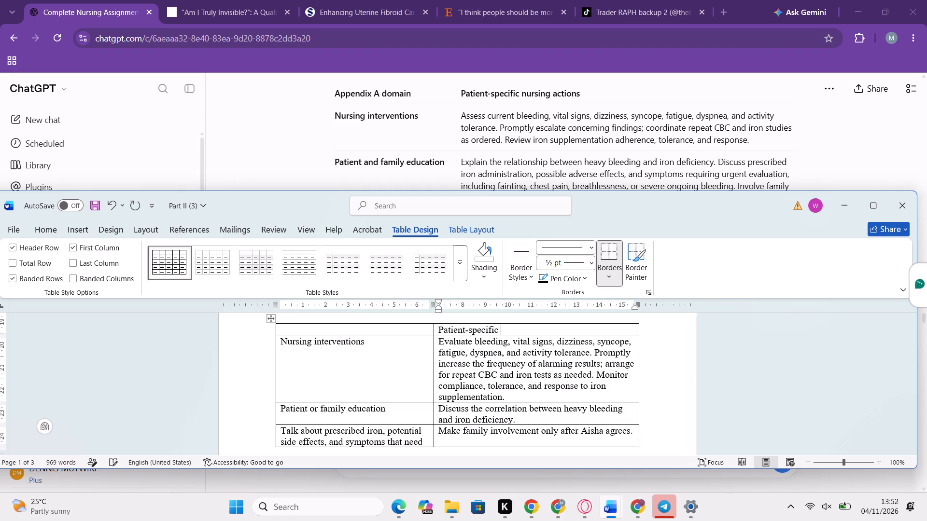
{"action": "type", "text": "Nursun a"}
{"action": "key", "text": "BackSpace"}
{"action": "key", "text": "BackSpace"}
{"action": "key", "text": "BackSpace"}
{"action": "key", "text": "BackSpace"}
{"action": "type", "text": "ing Action"}
{"action": "key", "text": "space"}
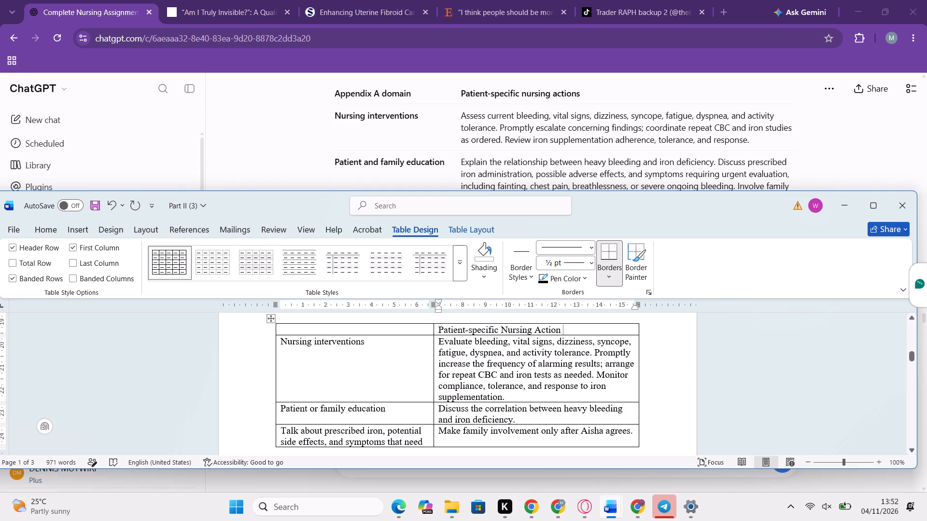
{"action": "key", "text": "BackSpace"}
{"action": "key", "text": "s"}
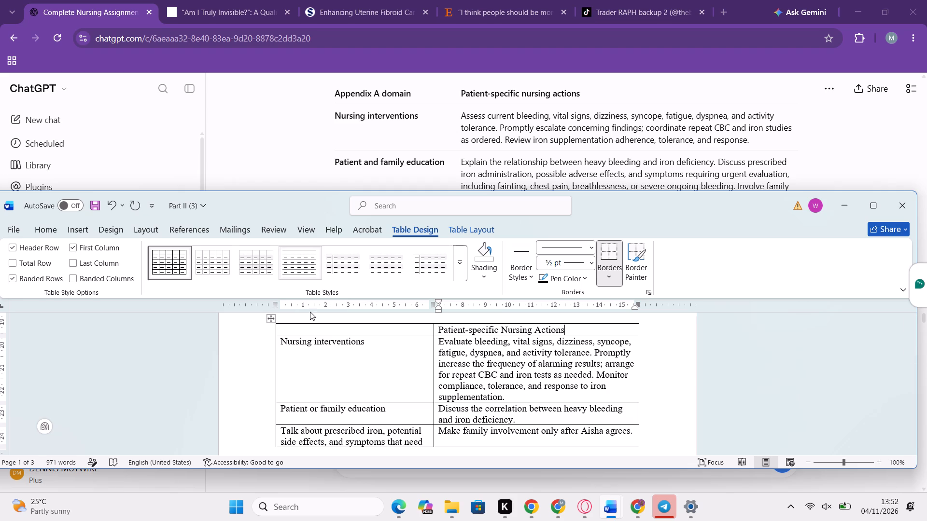
Enter the heading "Appendix A domain" in the first column of the table's top row.
{"action": "left_click", "coordinate": [334, 327]}
{"action": "type", "text": "Apen"}
{"action": "type", "text": "dix"}
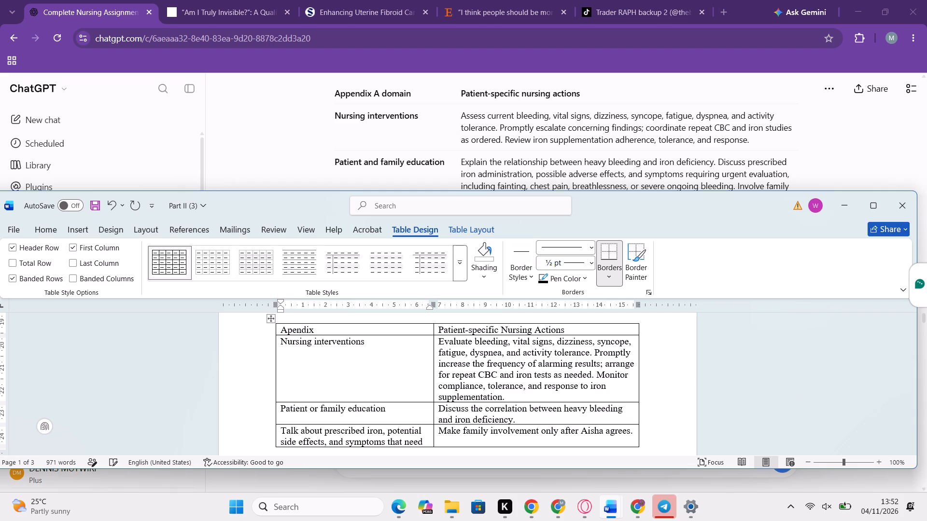
{"action": "key", "text": "BackSpace"}
{"action": "key", "text": "BackSpace"}
{"action": "key", "text": "BackSpace"}
{"action": "key", "text": "BackSpace"}
{"action": "key", "text": "BackSpace"}
{"action": "type", "text": "pen"}
{"action": "type", "text": "dix"}
{"action": "key", "text": "space"}
{"action": "type", "text": "A domain"}
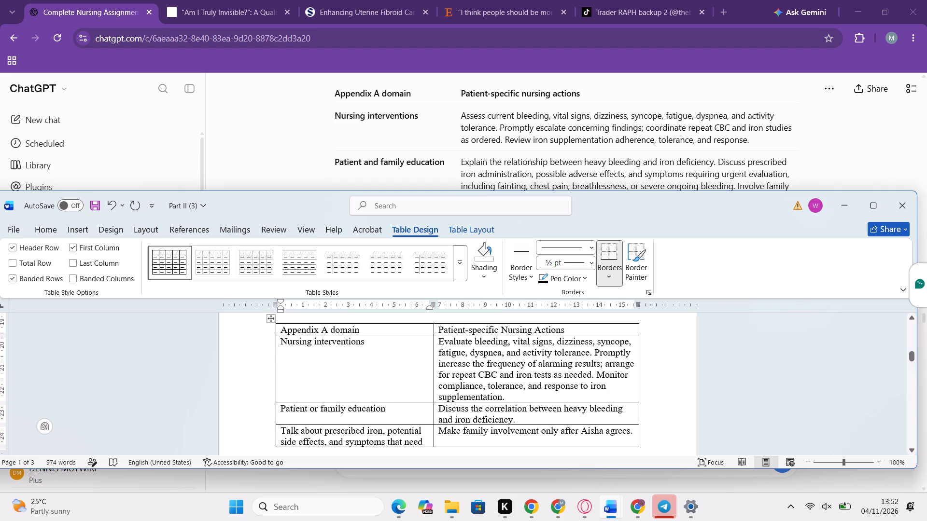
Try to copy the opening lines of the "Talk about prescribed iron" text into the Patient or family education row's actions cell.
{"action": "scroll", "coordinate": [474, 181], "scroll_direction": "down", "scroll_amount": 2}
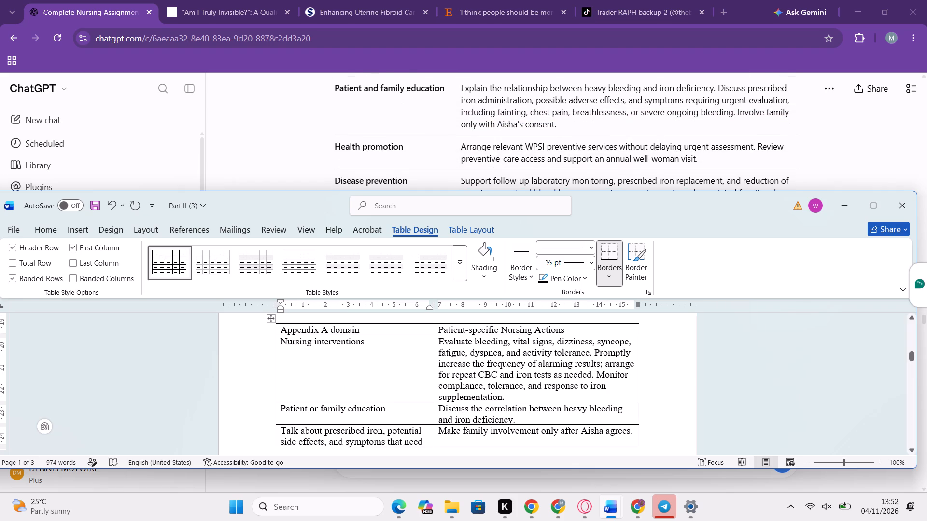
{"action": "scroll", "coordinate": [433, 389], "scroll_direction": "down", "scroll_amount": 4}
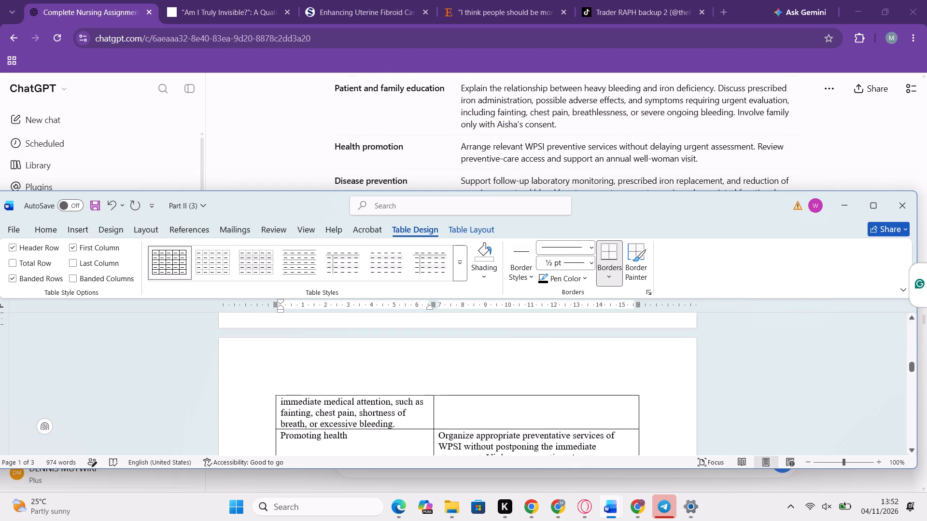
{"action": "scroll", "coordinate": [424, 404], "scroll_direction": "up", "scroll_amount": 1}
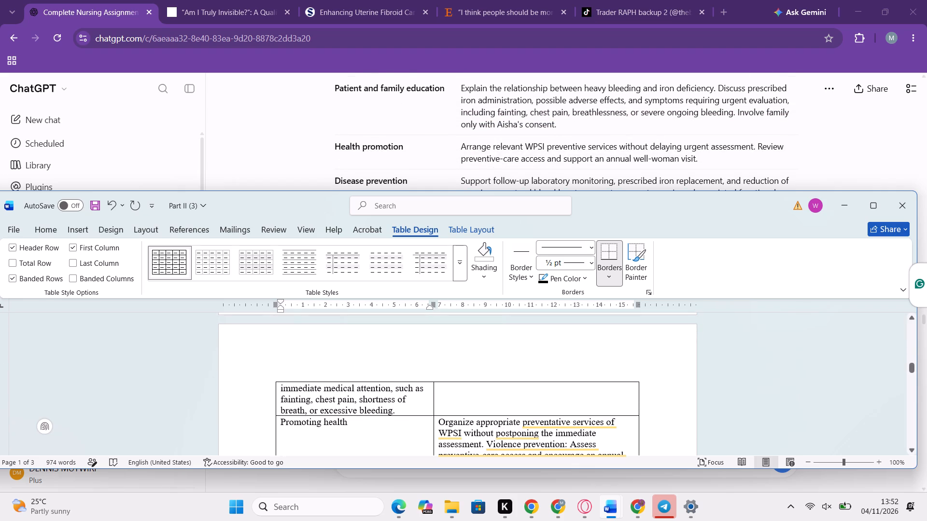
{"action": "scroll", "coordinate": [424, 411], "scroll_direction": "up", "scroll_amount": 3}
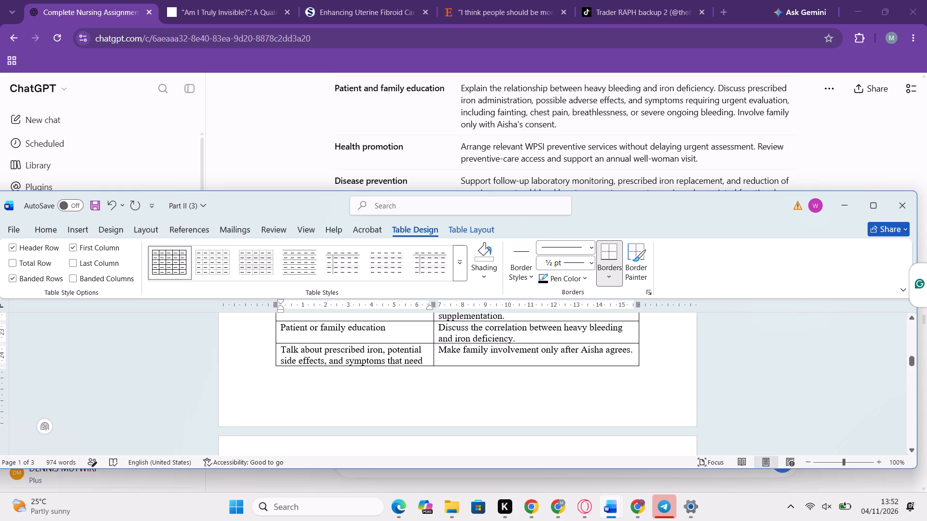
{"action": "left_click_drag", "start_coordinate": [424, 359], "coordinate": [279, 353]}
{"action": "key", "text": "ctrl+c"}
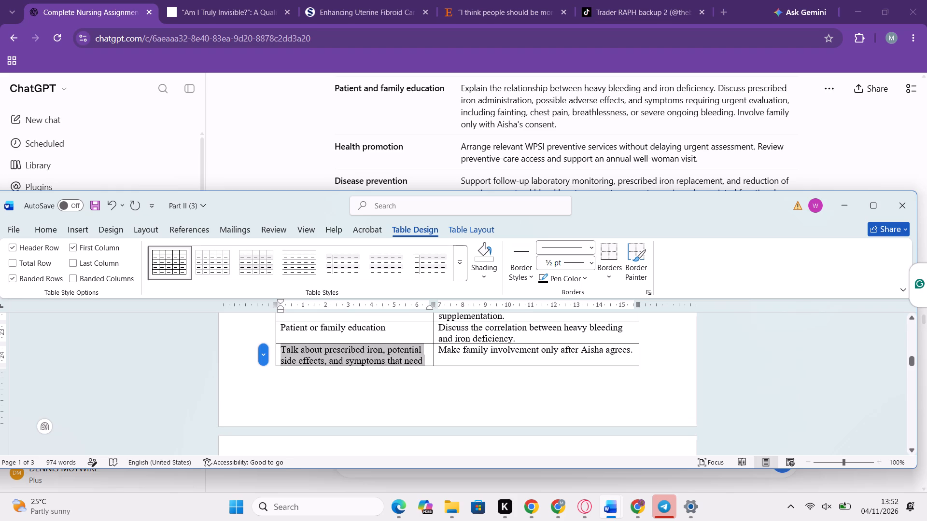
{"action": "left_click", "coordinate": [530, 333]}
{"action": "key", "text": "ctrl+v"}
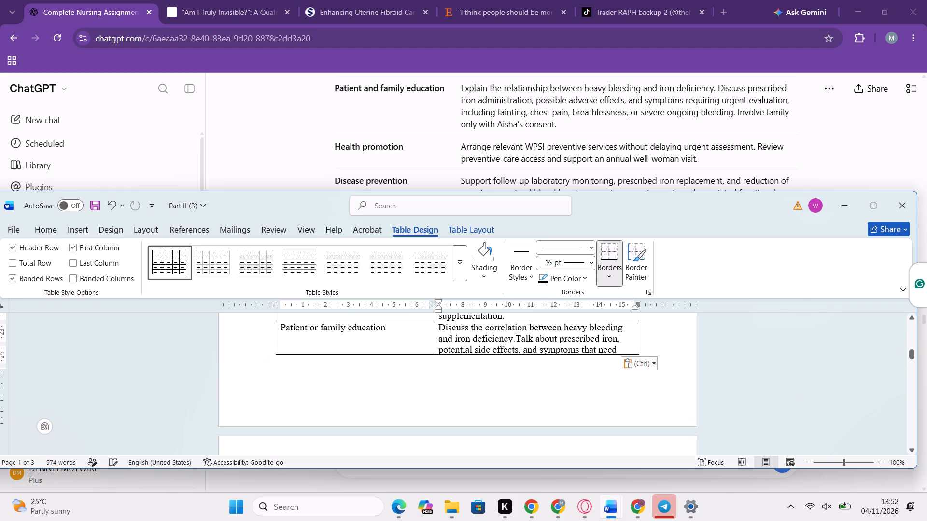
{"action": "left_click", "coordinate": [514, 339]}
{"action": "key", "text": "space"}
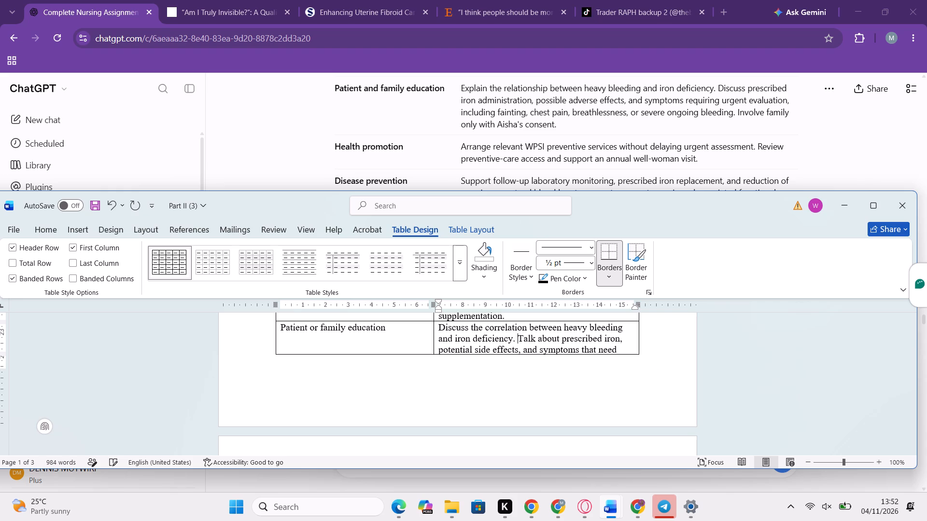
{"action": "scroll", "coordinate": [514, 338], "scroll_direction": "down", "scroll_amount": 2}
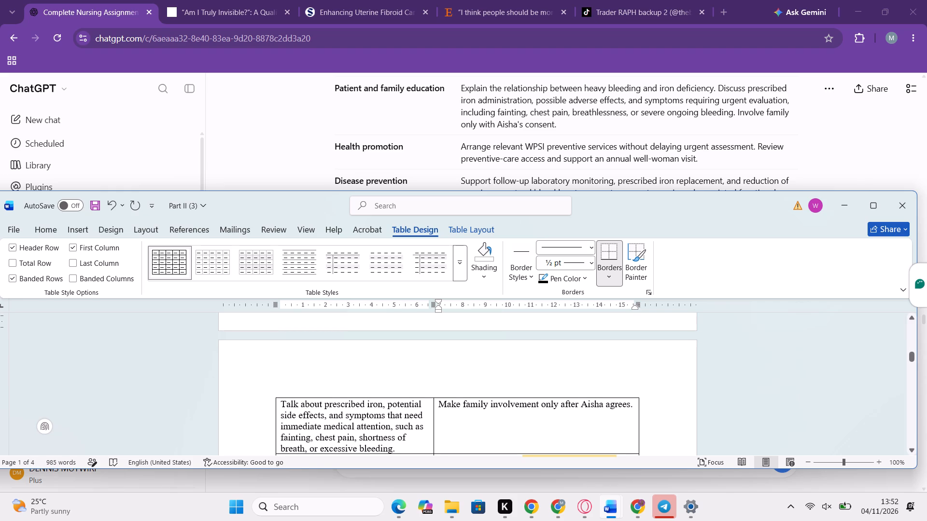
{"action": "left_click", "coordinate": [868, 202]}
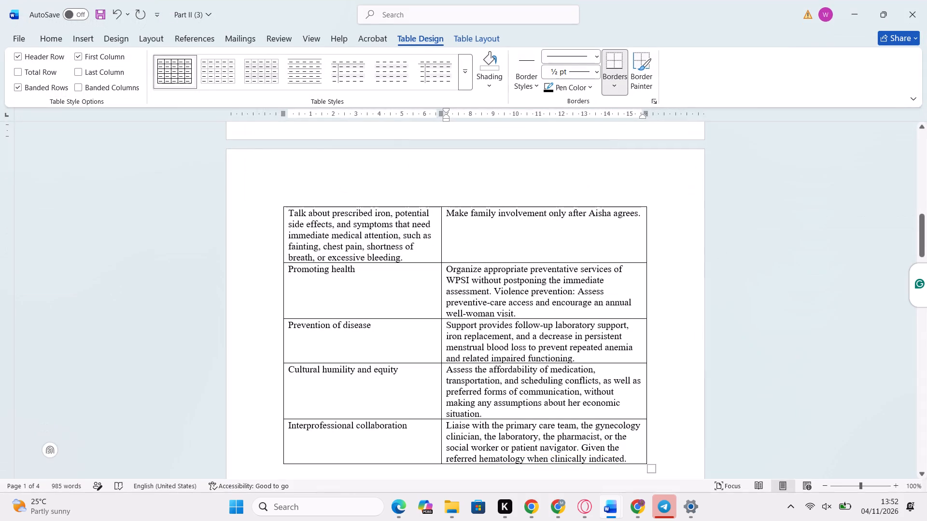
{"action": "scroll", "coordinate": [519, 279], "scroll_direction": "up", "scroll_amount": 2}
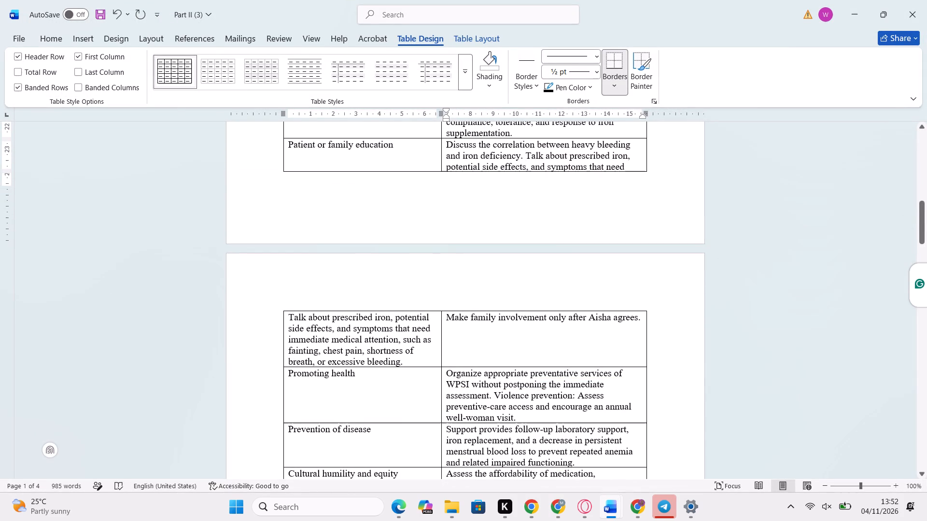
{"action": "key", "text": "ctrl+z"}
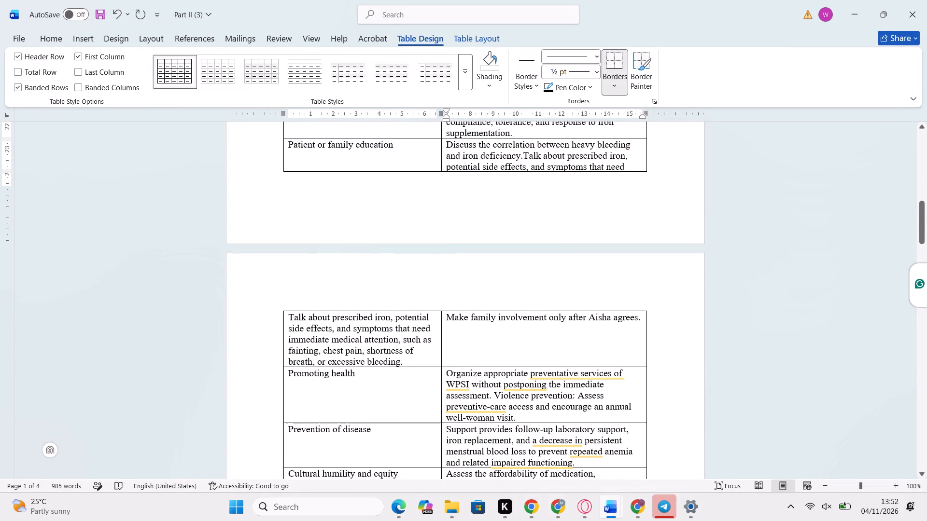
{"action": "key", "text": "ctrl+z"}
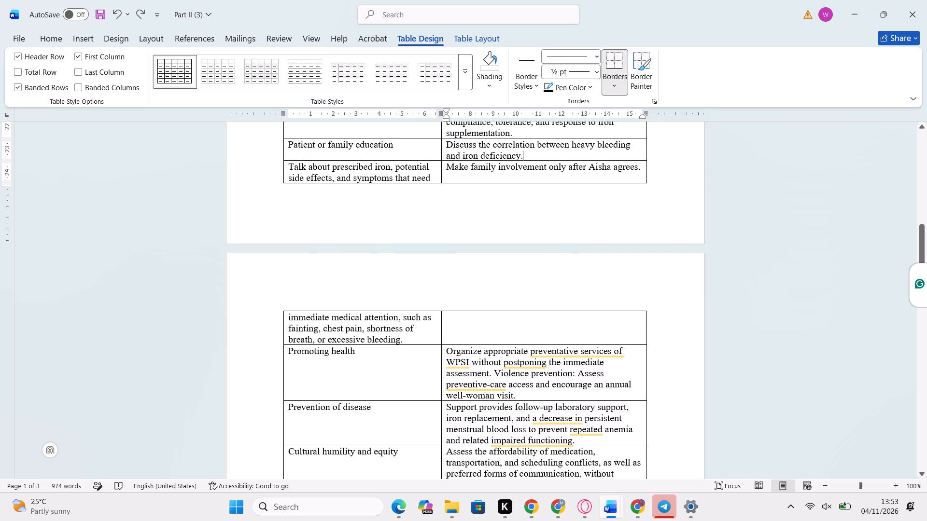
Move the whole "Talk about prescribed iron" passage from the first column to the end of the Patient or family education row's actions cell.
{"action": "left_click_drag", "start_coordinate": [406, 337], "coordinate": [292, 173]}
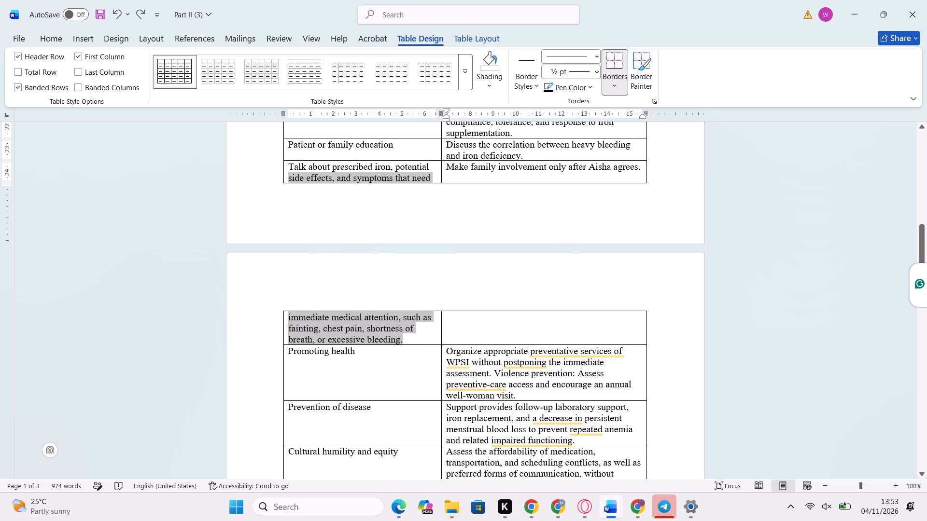
{"action": "left_click_drag", "start_coordinate": [292, 173], "coordinate": [290, 169]}
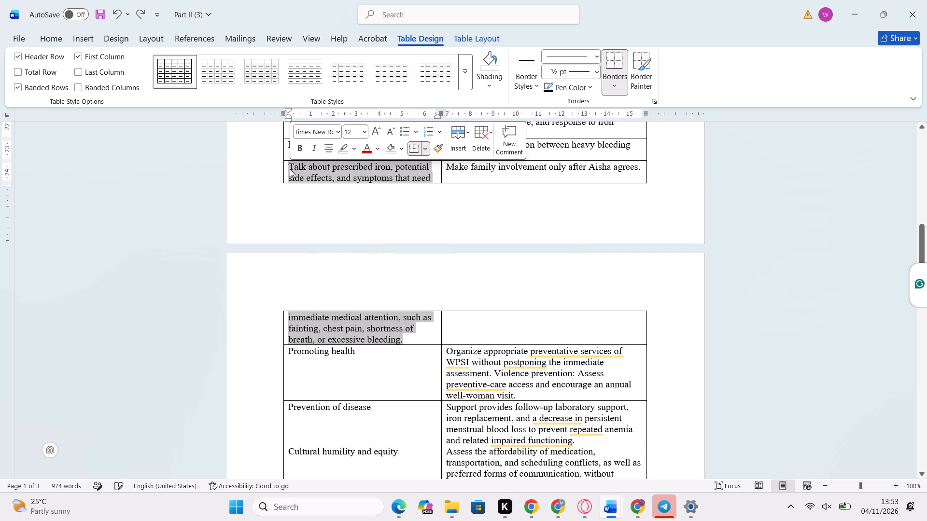
{"action": "right_click", "coordinate": [290, 169]}
{"action": "left_click", "coordinate": [339, 198]}
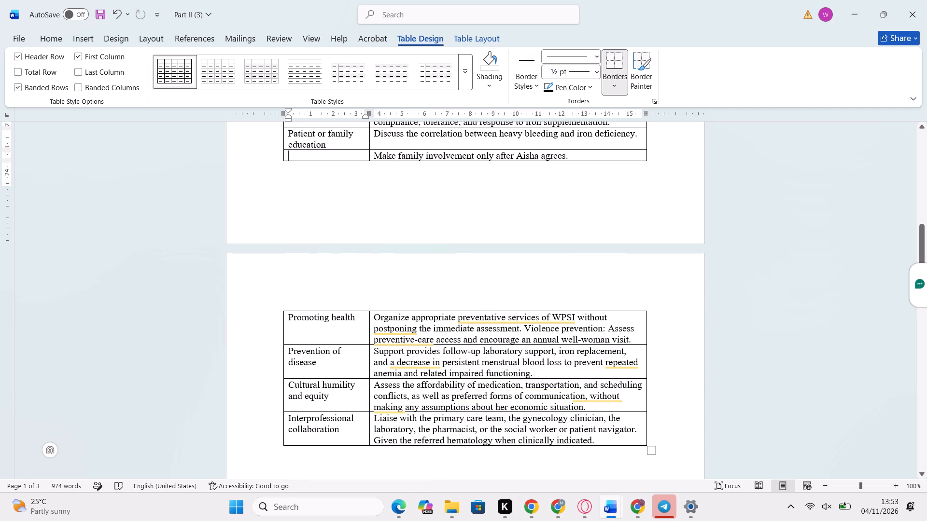
{"action": "left_click", "coordinate": [636, 135]}
{"action": "key", "text": "space"}
{"action": "key", "text": "ctrl+v"}
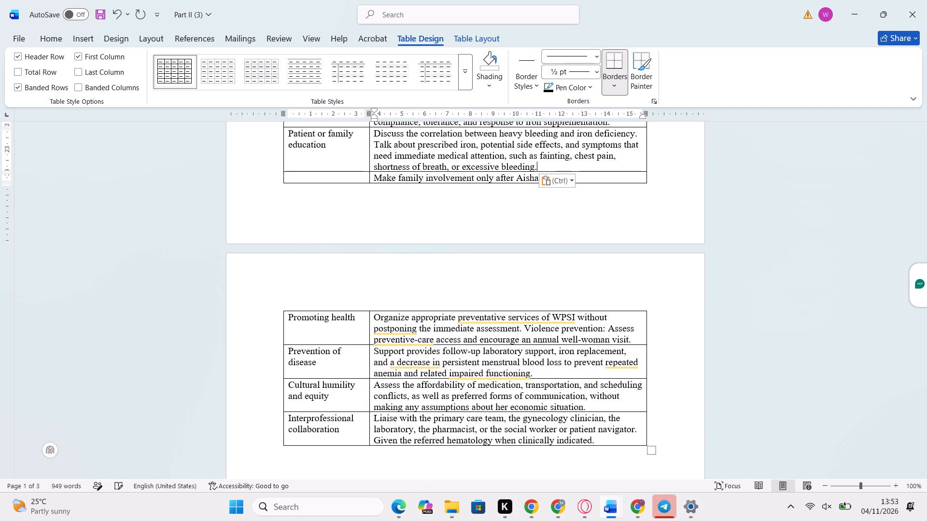
Move the sentence "Make family involvement only after Aisha agrees." from the row beneath to the end of the Patient or family education actions cell.
{"action": "key", "text": "space"}
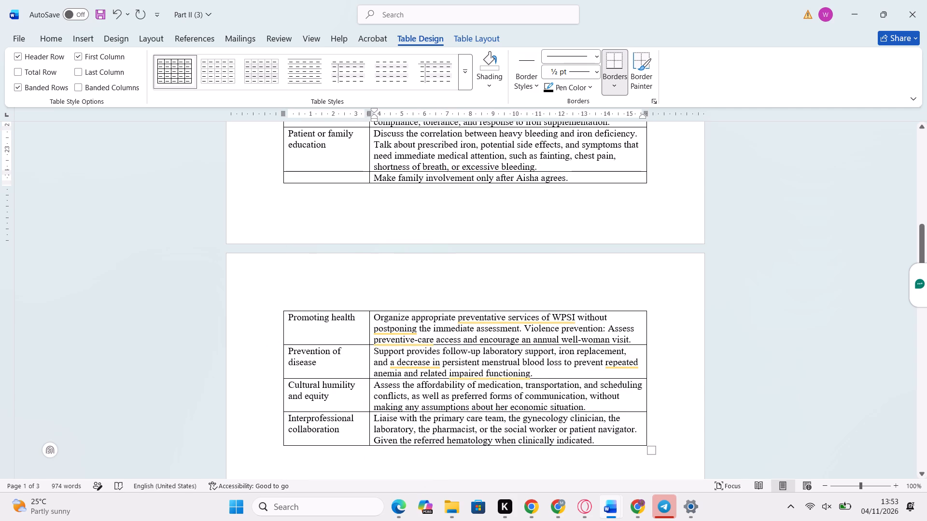
{"action": "left_click_drag", "start_coordinate": [576, 180], "coordinate": [391, 184]}
{"action": "key", "text": "ctrl+c"}
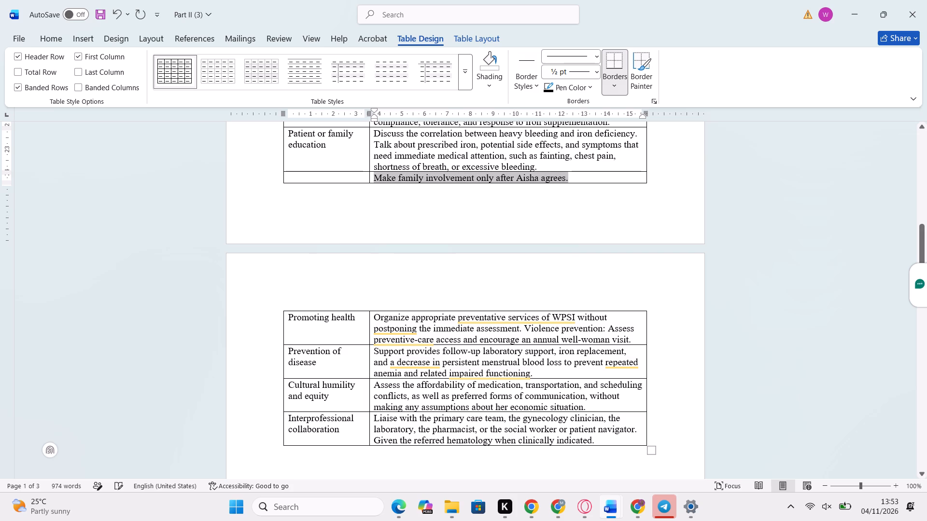
{"action": "key", "text": "BackSpace"}
{"action": "left_click", "coordinate": [543, 165]}
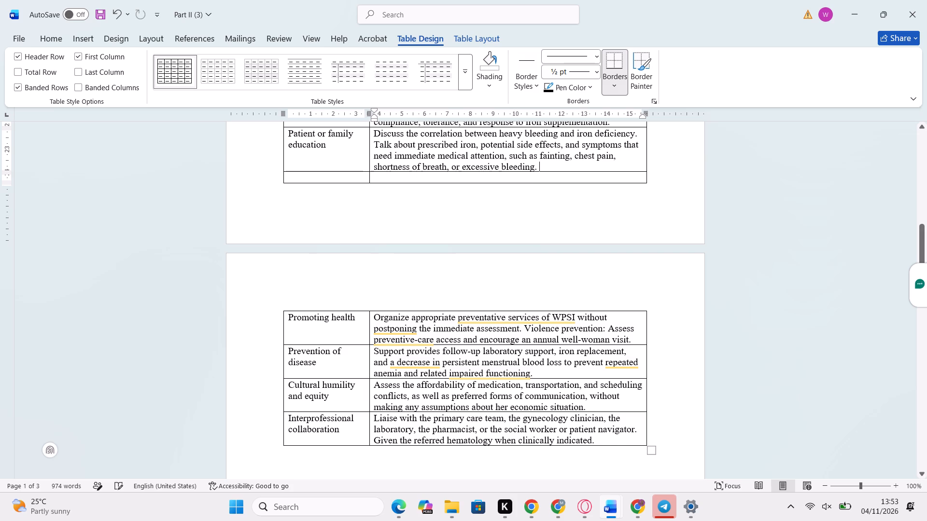
{"action": "key", "text": "ctrl+v"}
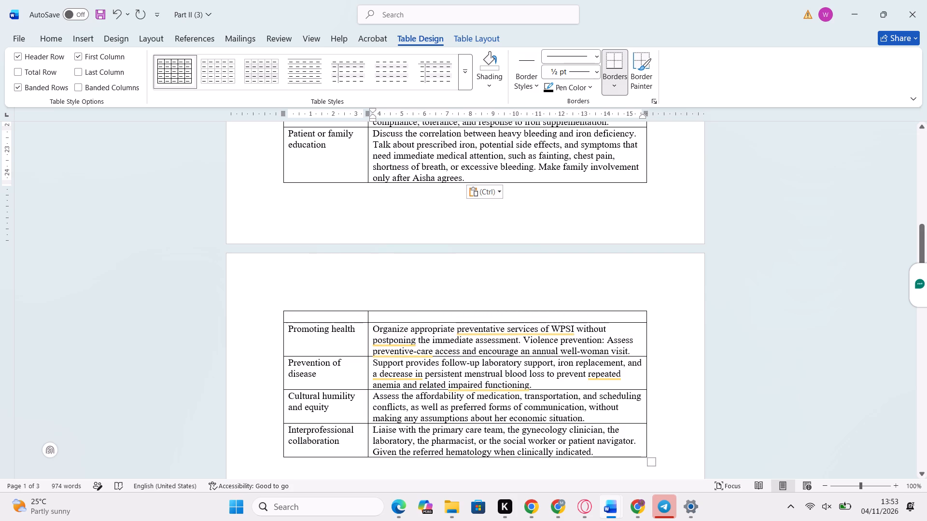
Relabel the table's "Prevention of disease" row as "Disease Prevention" and the "Promoting health" row as "Health Promotion".
{"action": "left_click", "coordinate": [883, 10]}
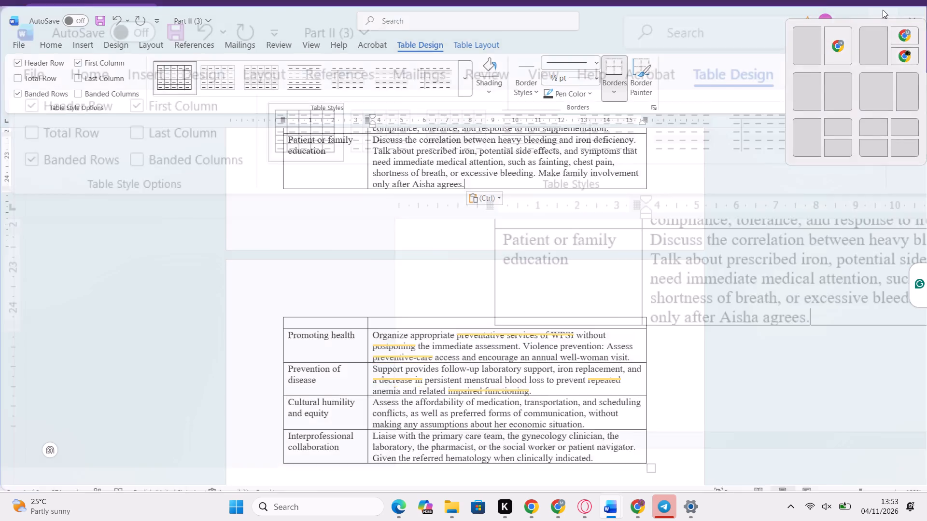
{"action": "scroll", "coordinate": [540, 165], "scroll_direction": "down", "scroll_amount": 1}
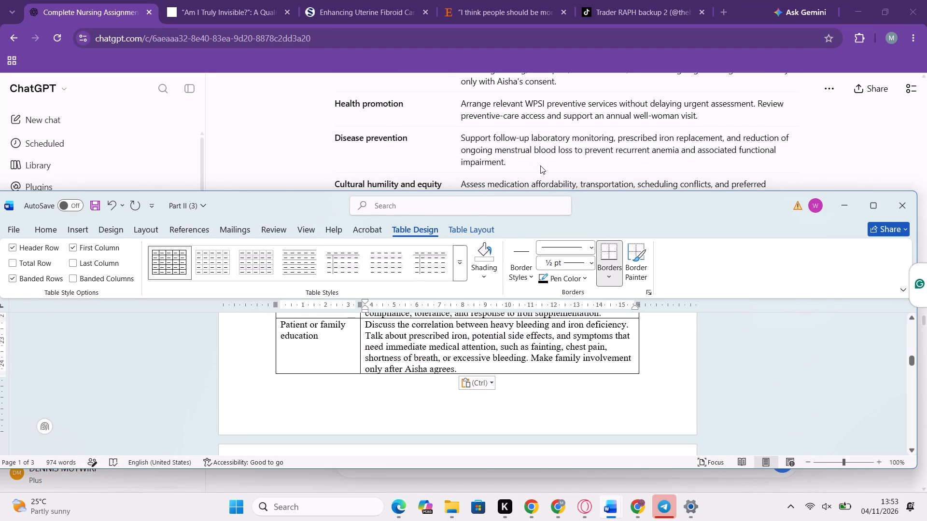
{"action": "scroll", "coordinate": [382, 436], "scroll_direction": "down", "scroll_amount": 2}
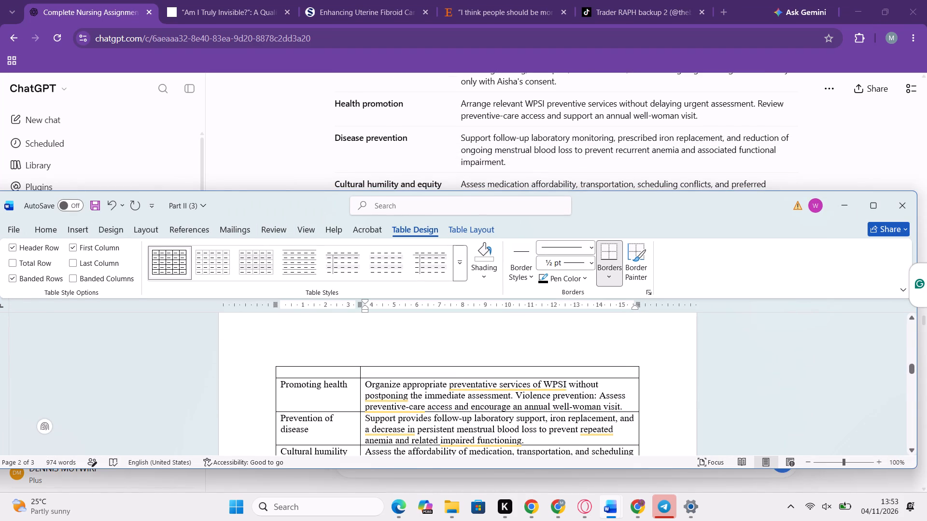
{"action": "left_click_drag", "start_coordinate": [318, 433], "coordinate": [286, 419]}
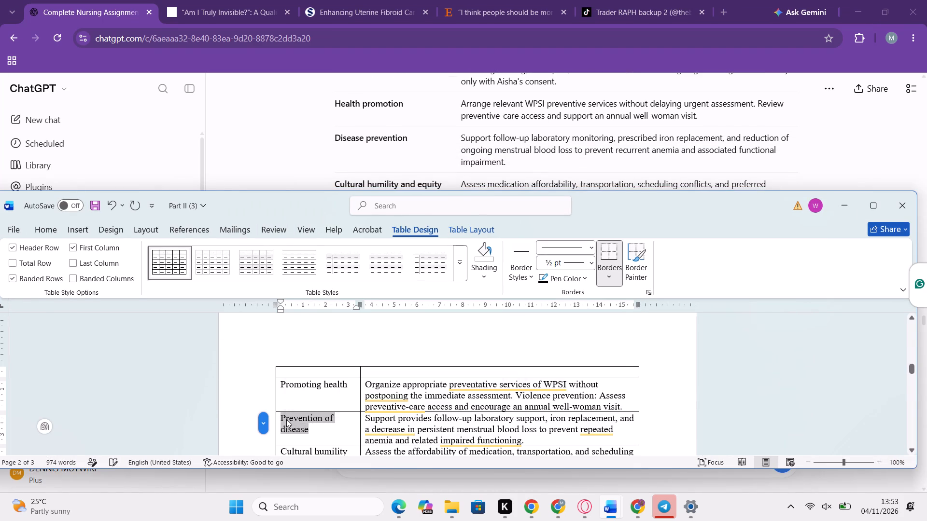
{"action": "type", "text": "Disease Prevention"}
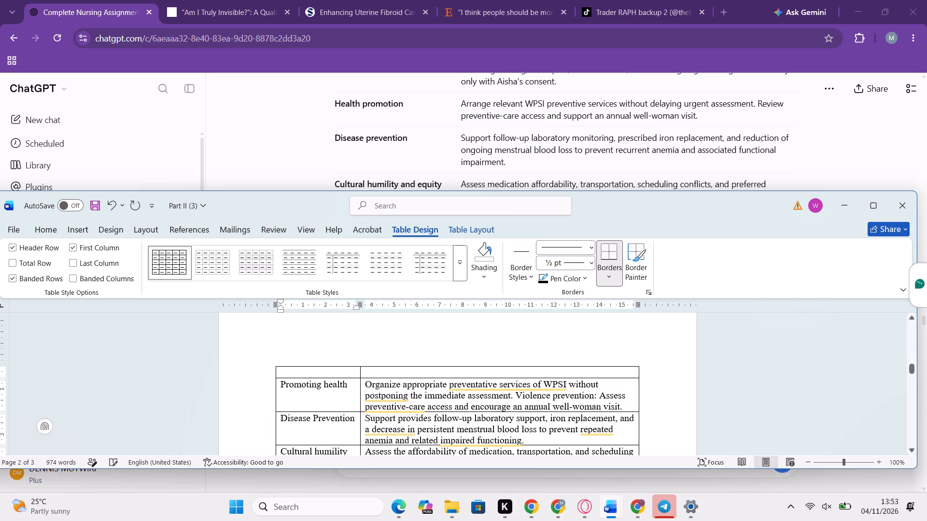
{"action": "left_click_drag", "start_coordinate": [351, 387], "coordinate": [281, 388]}
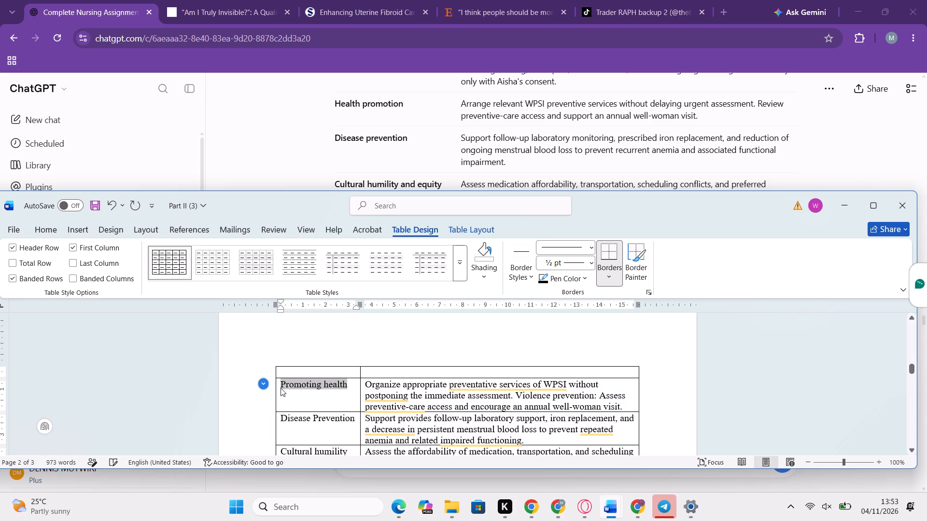
{"action": "type", "text": "Health Promotion"}
{"action": "key", "text": "space"}
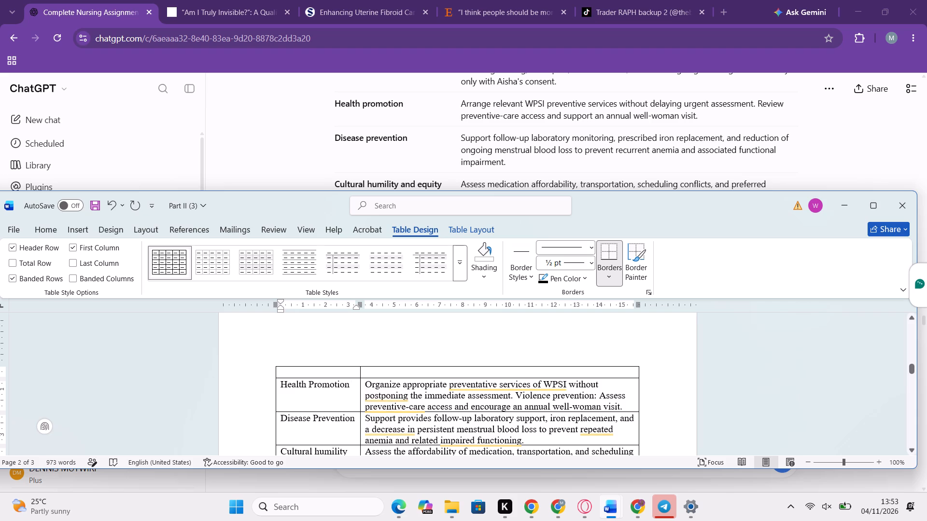
Remove the blank line between the Priority 1 table and the Clinical basis paragraph.
{"action": "scroll", "coordinate": [395, 169], "scroll_direction": "down", "scroll_amount": 1}
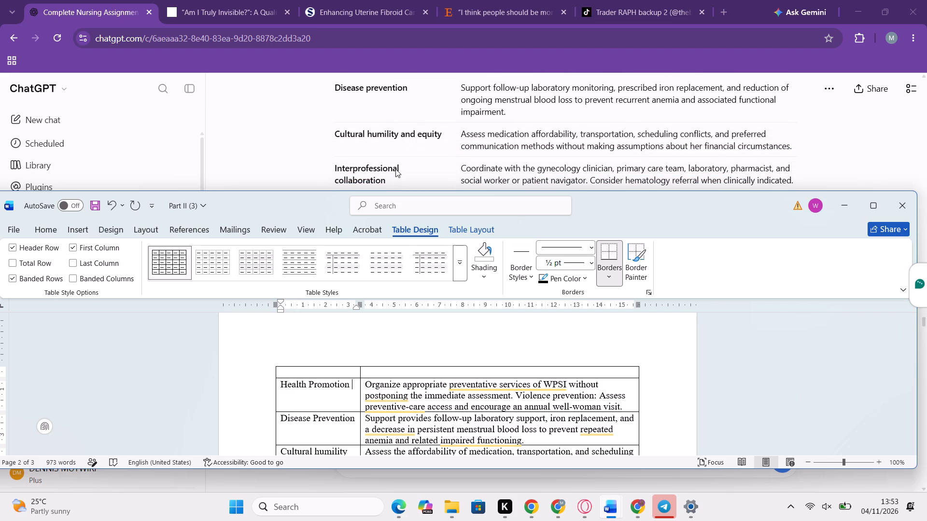
{"action": "scroll", "coordinate": [374, 395], "scroll_direction": "down", "scroll_amount": 2}
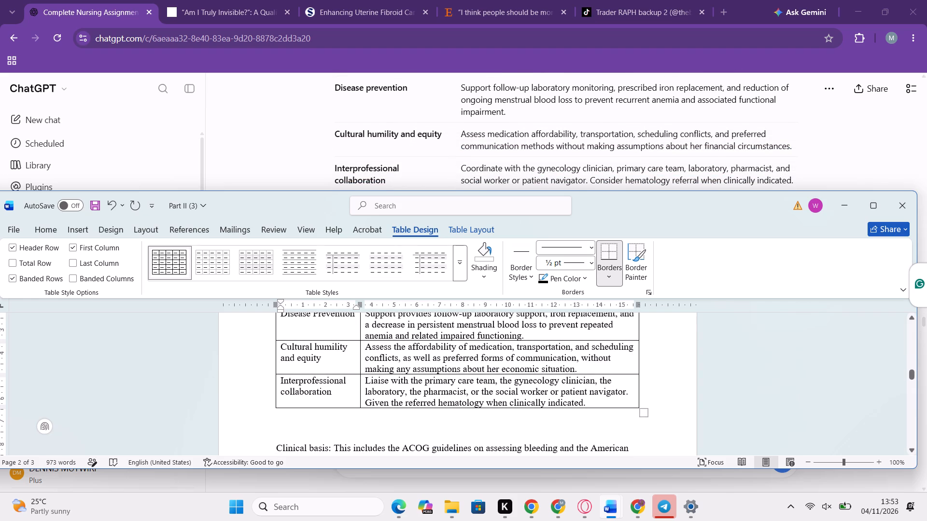
{"action": "scroll", "coordinate": [374, 395], "scroll_direction": "down", "scroll_amount": 1}
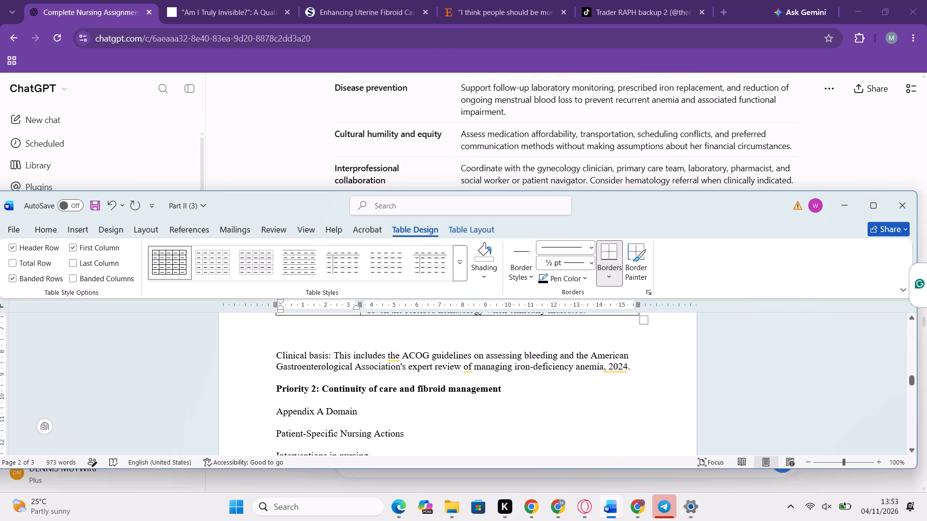
{"action": "scroll", "coordinate": [416, 142], "scroll_direction": "down", "scroll_amount": 2}
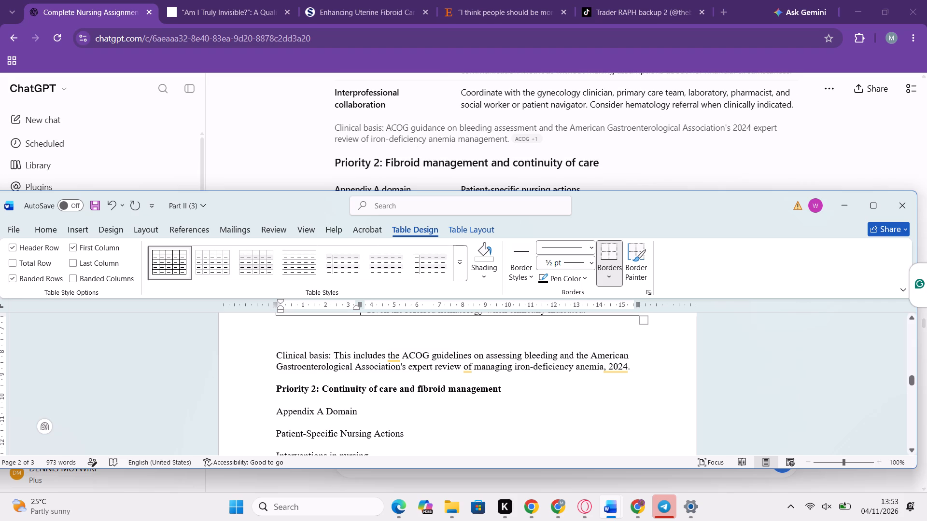
{"action": "left_click", "coordinate": [276, 357]}
{"action": "key", "text": "BackSpace"}
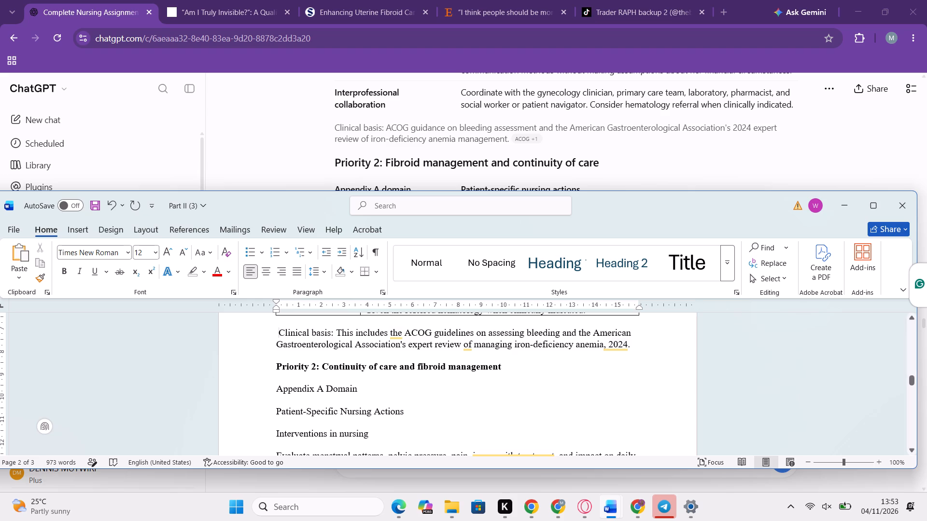
Convert the Priority 2 text from "Appendix A Domain" through the Interprofessional collaboration paragraph into a two-column table, separating text at paragraphs.
{"action": "left_click", "coordinate": [872, 205]}
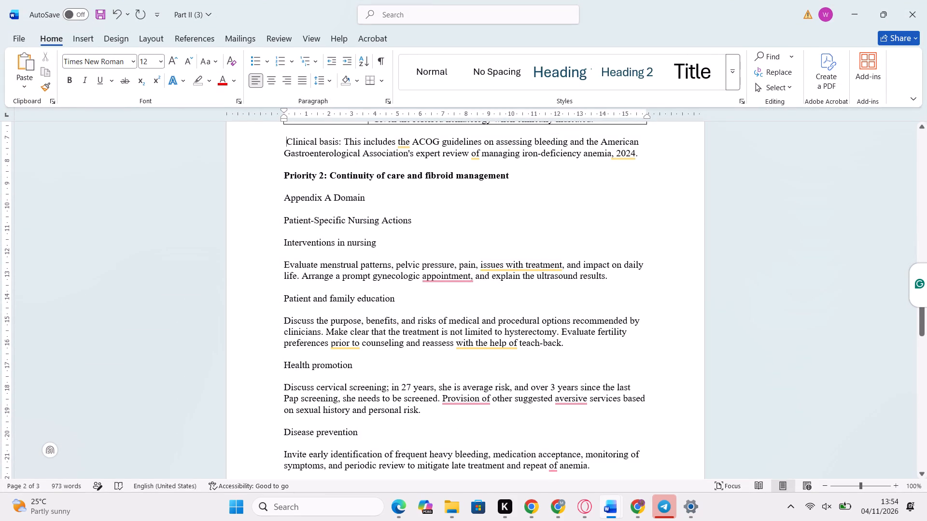
{"action": "scroll", "coordinate": [406, 265], "scroll_direction": "down", "scroll_amount": 1}
{"action": "scroll", "coordinate": [445, 309], "scroll_direction": "down", "scroll_amount": 1}
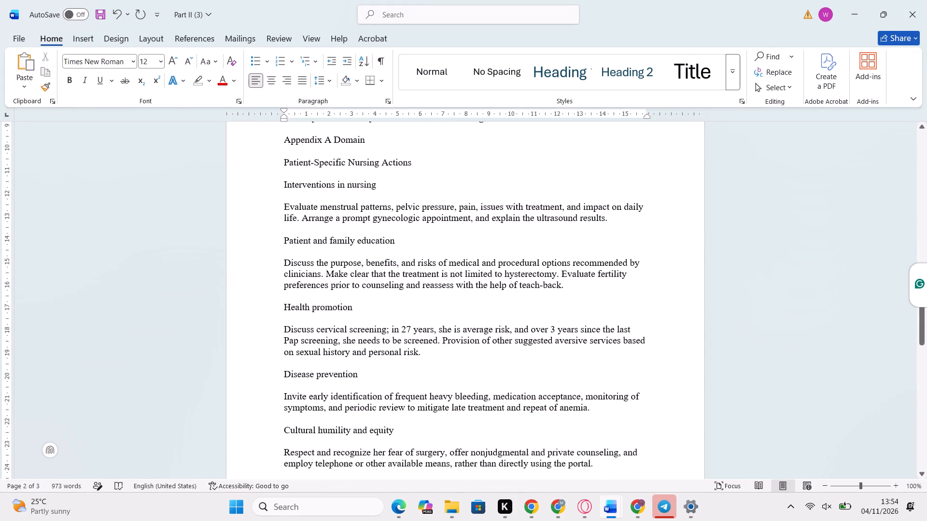
{"action": "scroll", "coordinate": [385, 311], "scroll_direction": "down", "scroll_amount": 9}
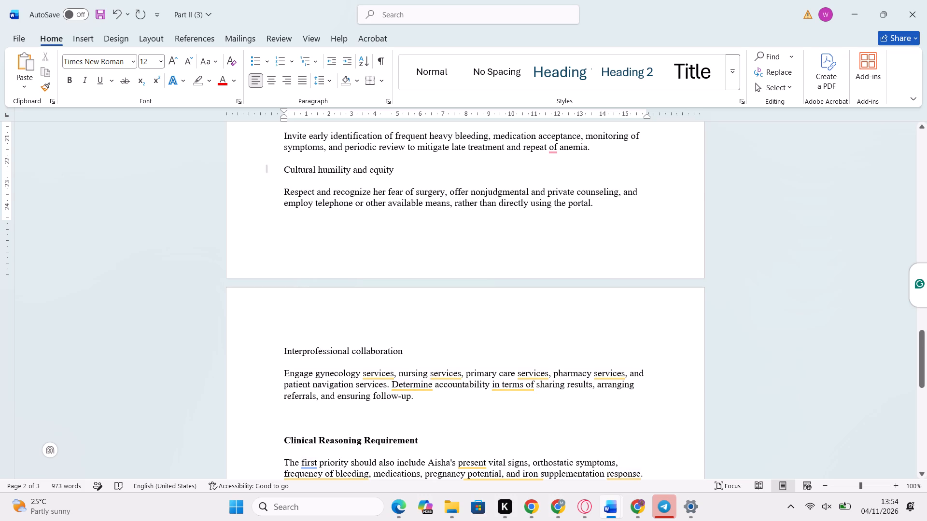
{"action": "left_click_drag", "start_coordinate": [423, 398], "coordinate": [294, 135]}
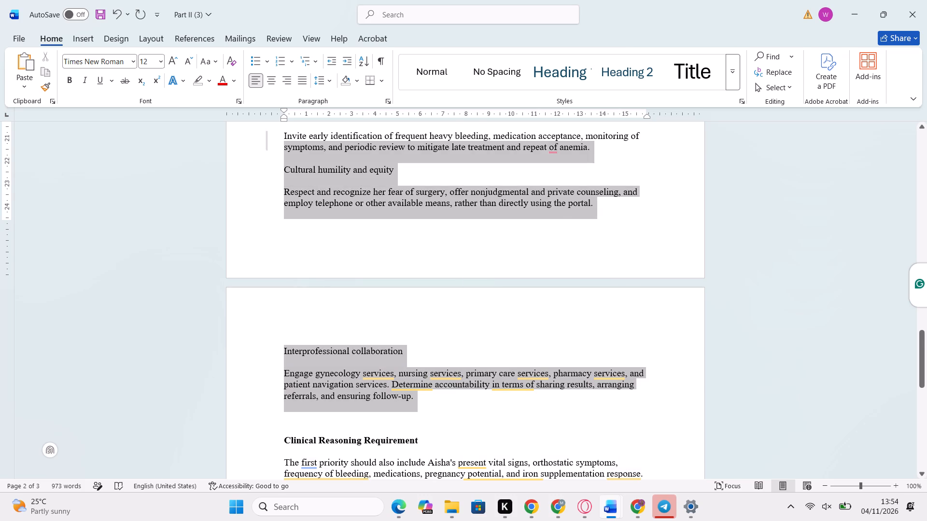
{"action": "left_click_drag", "start_coordinate": [294, 135], "coordinate": [287, 226]}
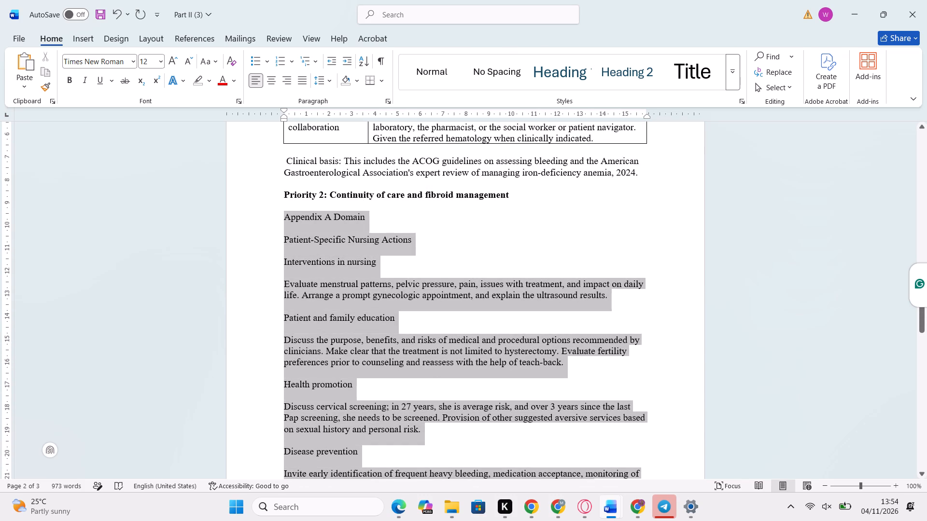
{"action": "left_click_drag", "start_coordinate": [287, 226], "coordinate": [286, 221]}
{"action": "left_click", "coordinate": [79, 41]}
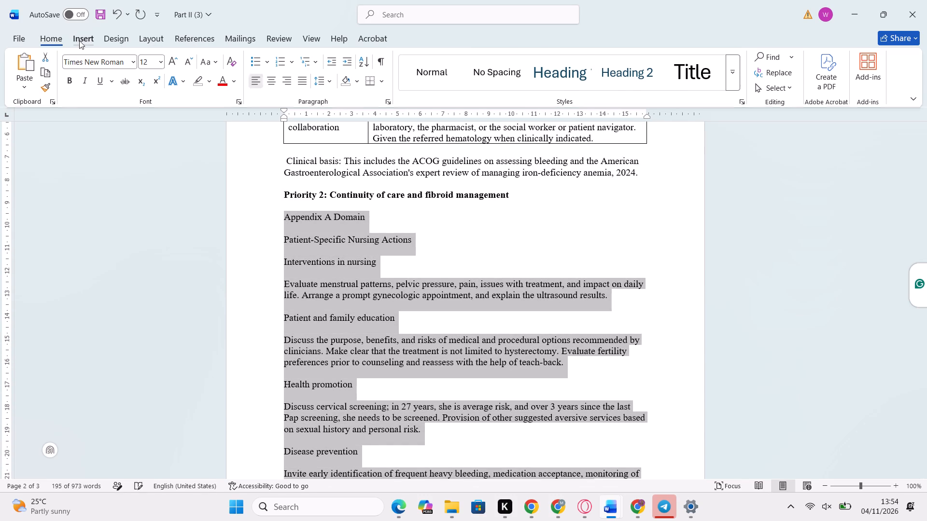
{"action": "left_click", "coordinate": [90, 63]}
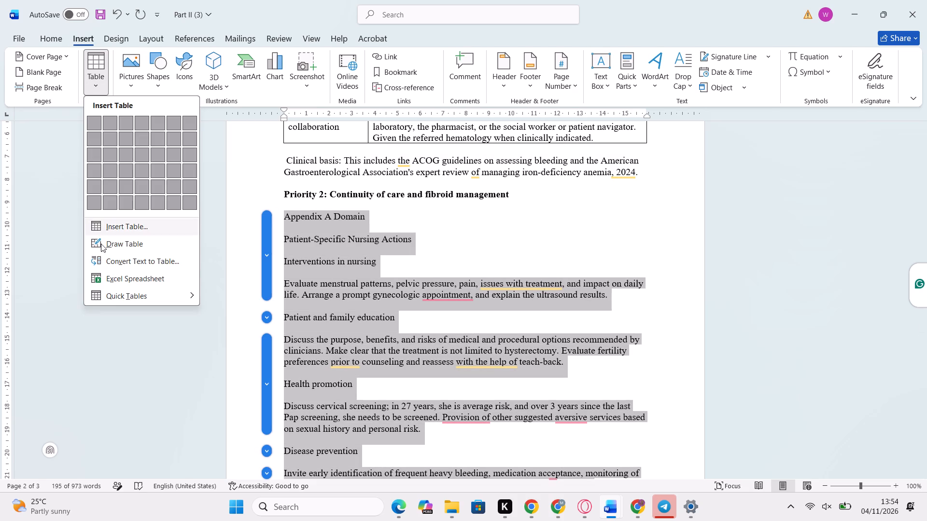
{"action": "left_click", "coordinate": [113, 264]}
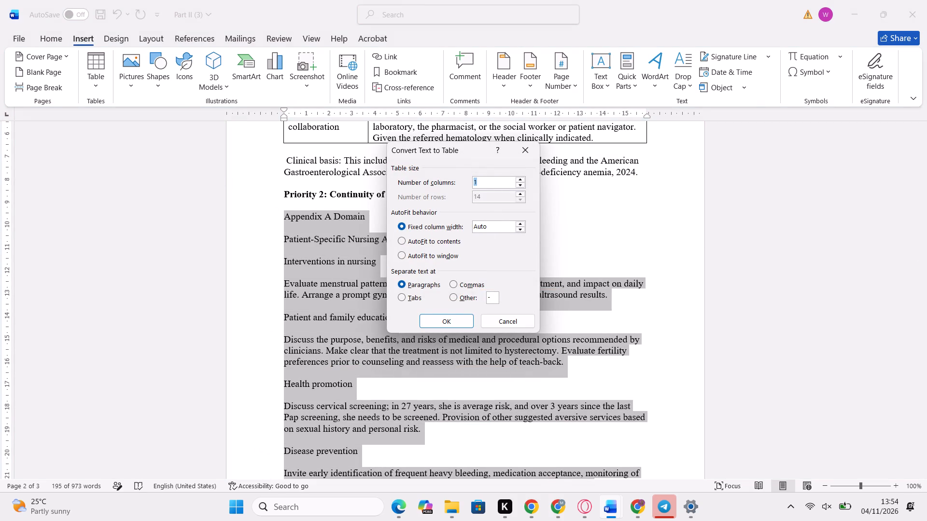
{"action": "key", "text": "2"}
{"action": "left_click", "coordinate": [436, 321]}
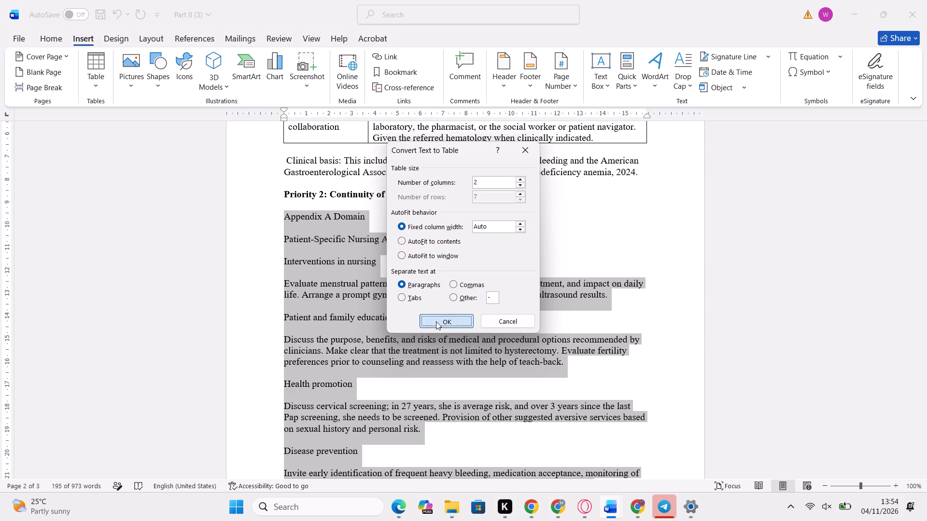
Review the converted Priority 2 table down to its last row and compare its layout with the Priority 1 table.
{"action": "scroll", "coordinate": [448, 350], "scroll_direction": "down", "scroll_amount": 2}
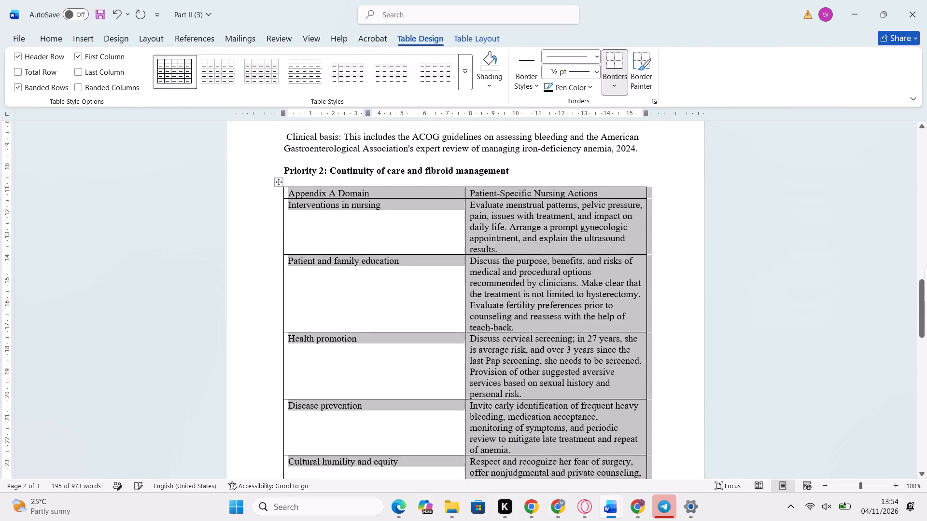
{"action": "scroll", "coordinate": [448, 350], "scroll_direction": "down", "scroll_amount": 8}
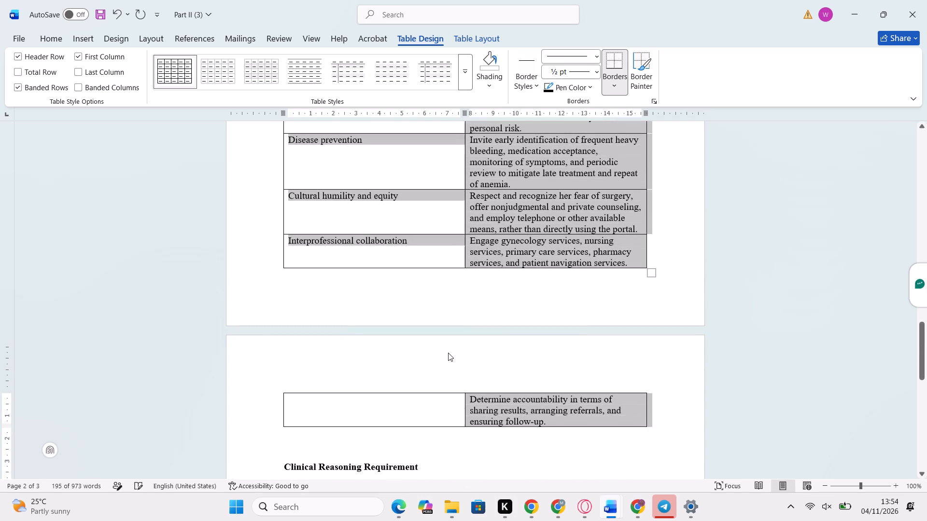
{"action": "scroll", "coordinate": [448, 353], "scroll_direction": "down", "scroll_amount": 1}
{"action": "left_click", "coordinate": [608, 278]}
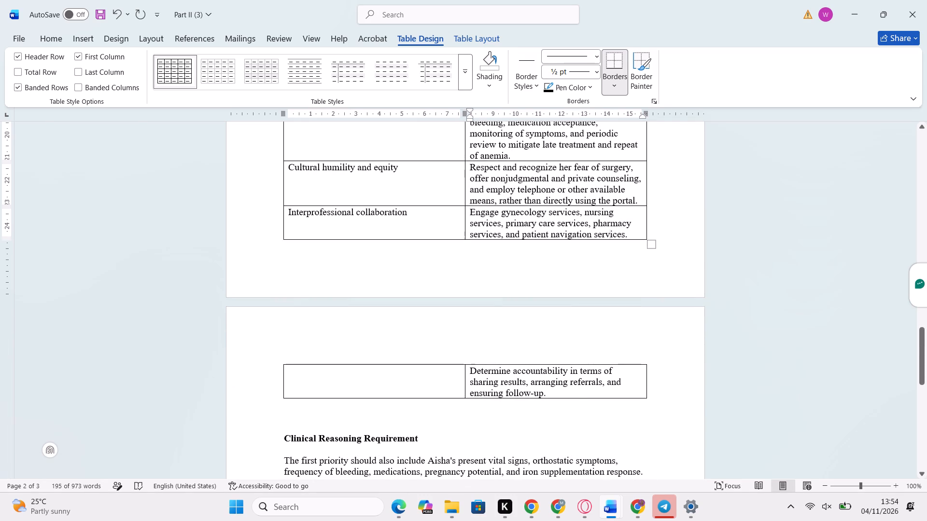
{"action": "scroll", "coordinate": [518, 327], "scroll_direction": "up", "scroll_amount": 14}
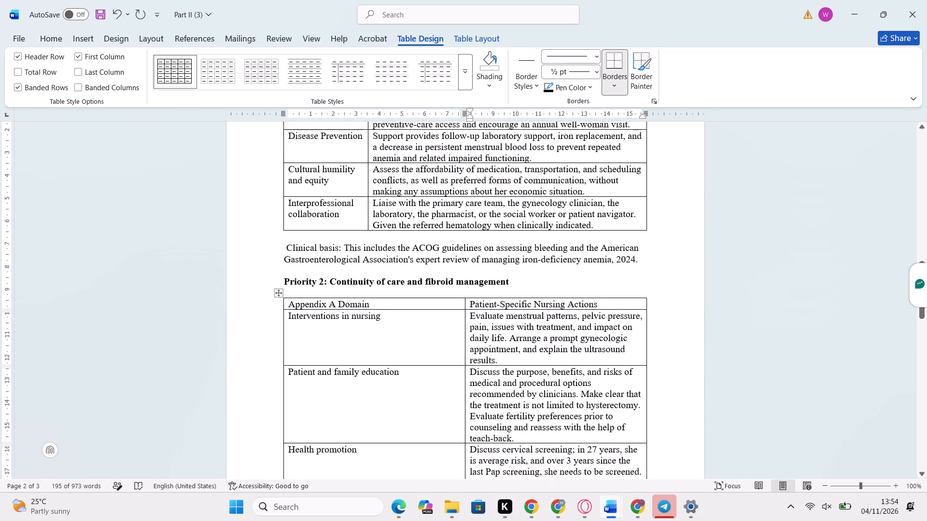
{"action": "scroll", "coordinate": [521, 328], "scroll_direction": "up", "scroll_amount": 3}
{"action": "scroll", "coordinate": [507, 327], "scroll_direction": "down", "scroll_amount": 15}
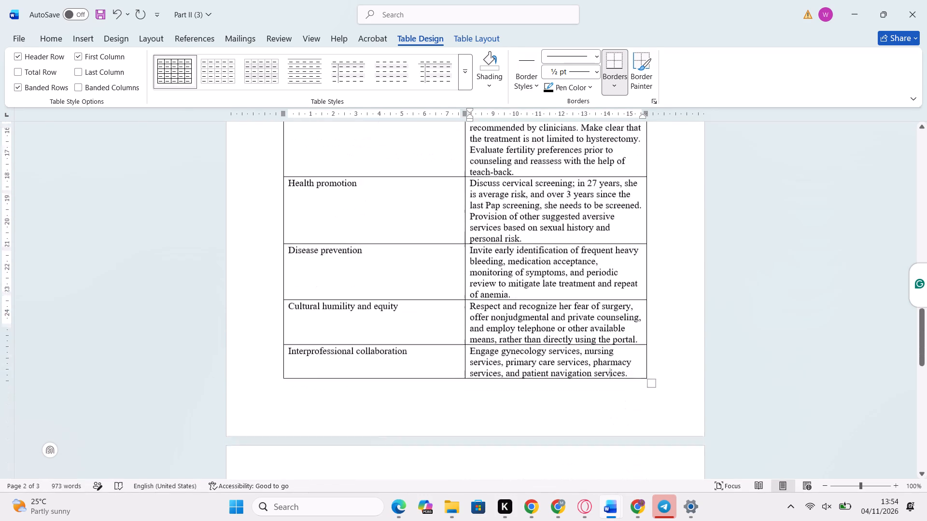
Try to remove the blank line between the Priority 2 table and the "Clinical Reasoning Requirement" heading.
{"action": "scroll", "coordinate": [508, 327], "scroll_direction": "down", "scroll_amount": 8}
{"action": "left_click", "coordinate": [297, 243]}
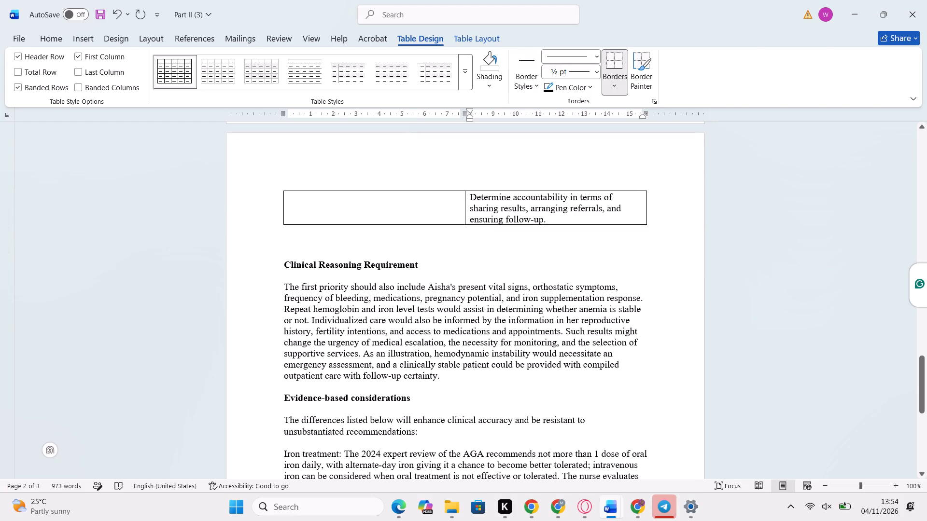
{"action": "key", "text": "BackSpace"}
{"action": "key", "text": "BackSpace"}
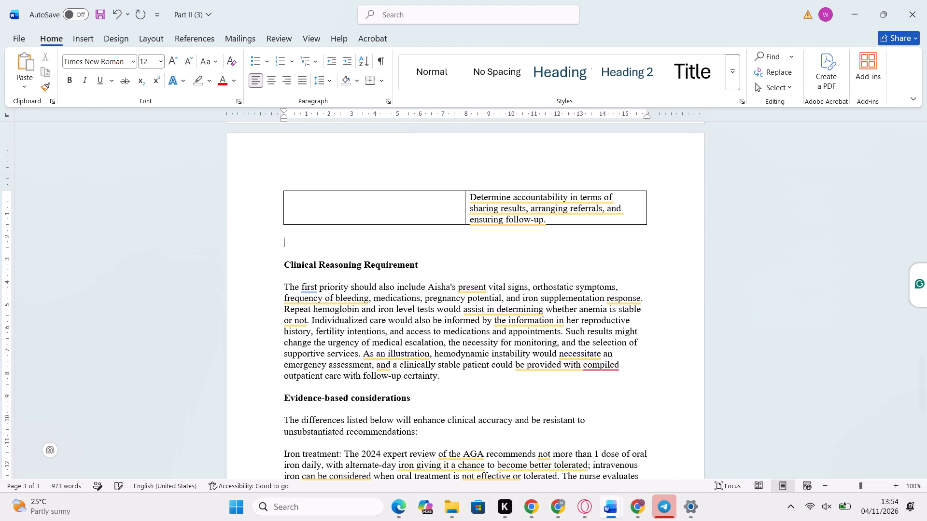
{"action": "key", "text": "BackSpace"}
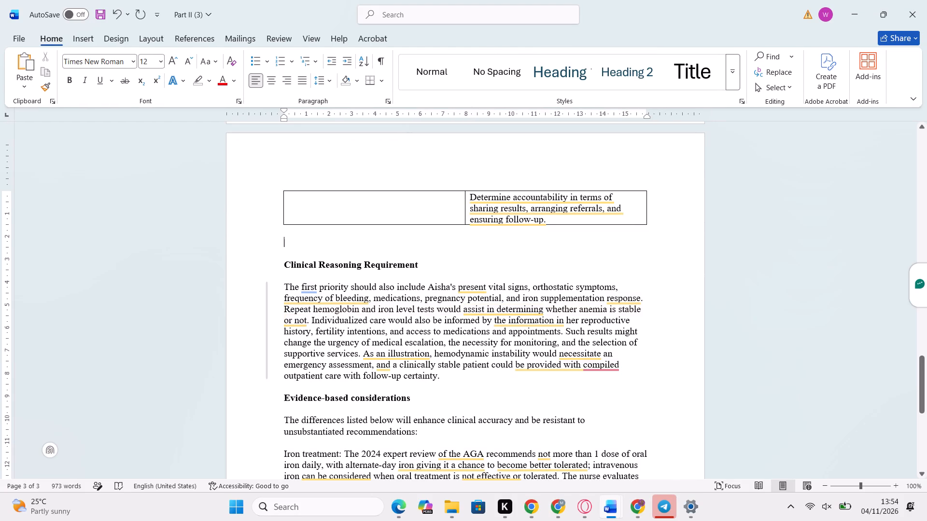
Center the "Clinical Reasoning Requirement" heading.
{"action": "left_click_drag", "start_coordinate": [419, 262], "coordinate": [281, 263]}
{"action": "key", "text": "ctrl+e"}
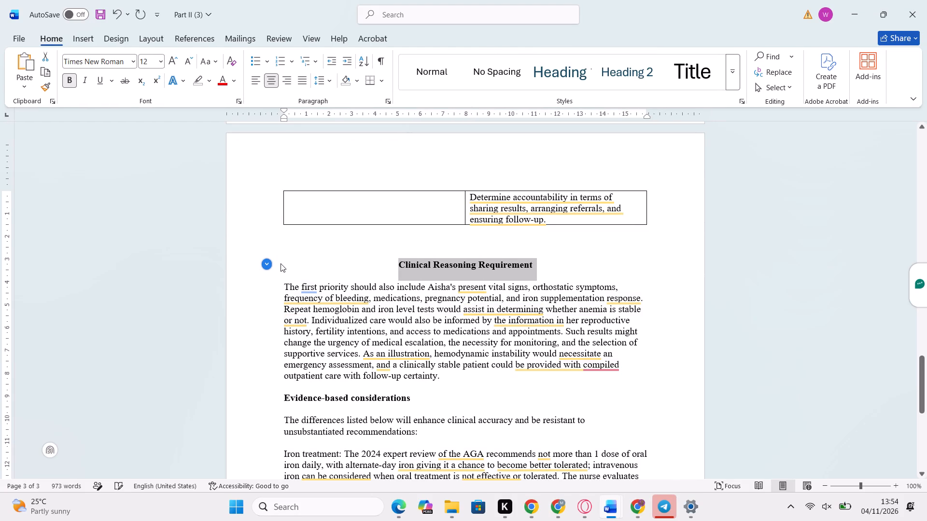
{"action": "left_click", "coordinate": [284, 290]}
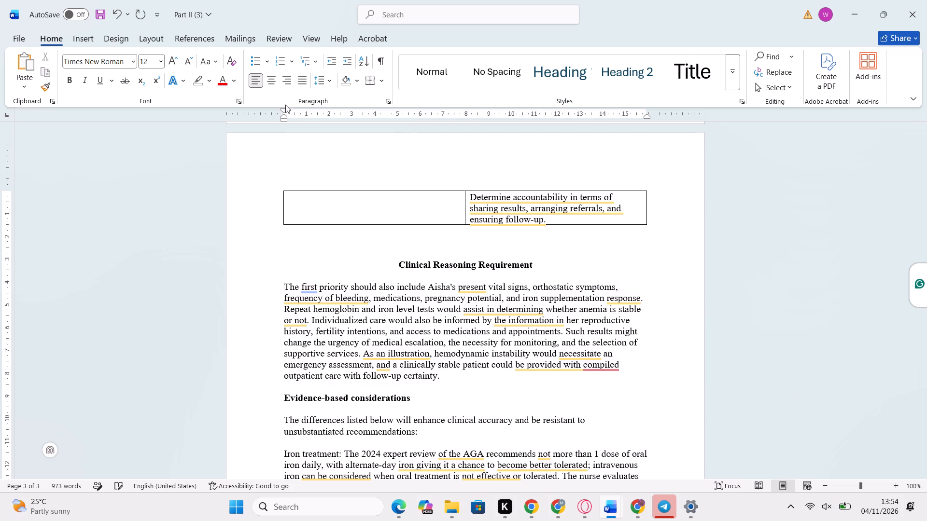
Indent the first line of the paragraph under "Clinical Reasoning Requirement" by about 1 cm.
{"action": "left_click_drag", "start_coordinate": [285, 110], "coordinate": [308, 111]}
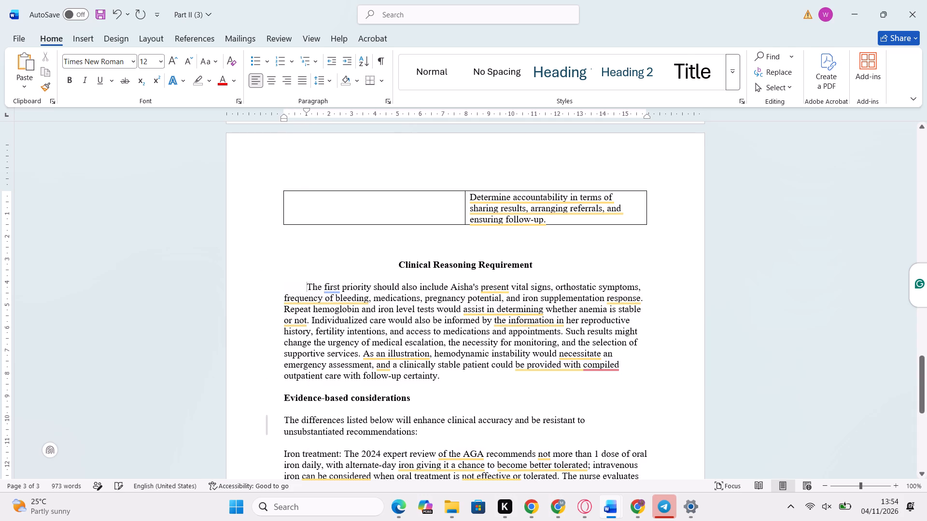
Format the Iron treatment, Fibroid treatment and Prevention paragraphs under "Evidence-based considerations" as a bulleted list.
{"action": "scroll", "coordinate": [305, 423], "scroll_direction": "down", "scroll_amount": 3}
{"action": "scroll", "coordinate": [305, 423], "scroll_direction": "up", "scroll_amount": 2}
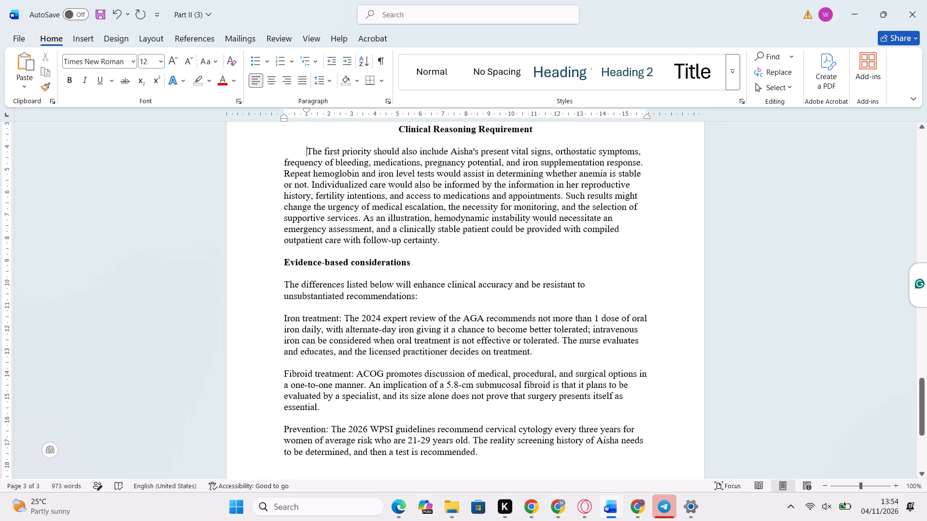
{"action": "scroll", "coordinate": [305, 423], "scroll_direction": "down", "scroll_amount": 1}
{"action": "left_click_drag", "start_coordinate": [478, 398], "coordinate": [442, 395]}
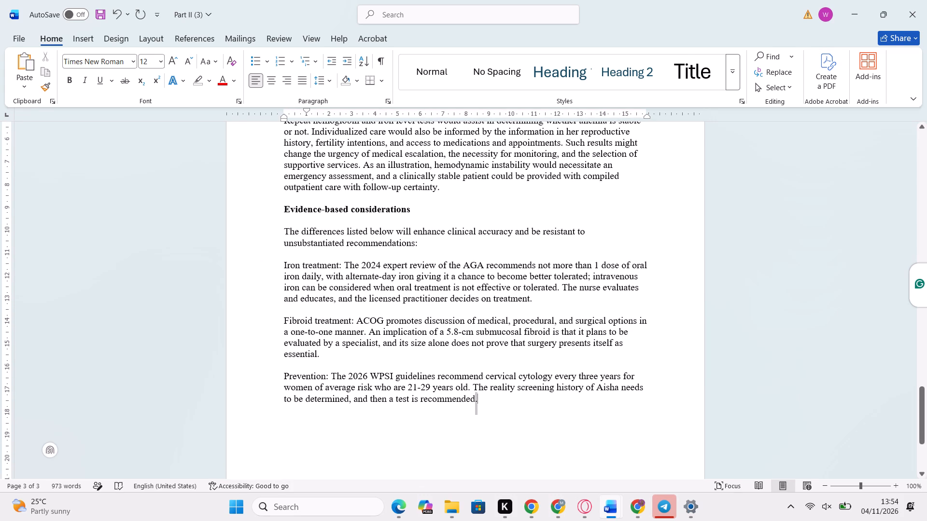
{"action": "left_click_drag", "start_coordinate": [442, 395], "coordinate": [286, 274]}
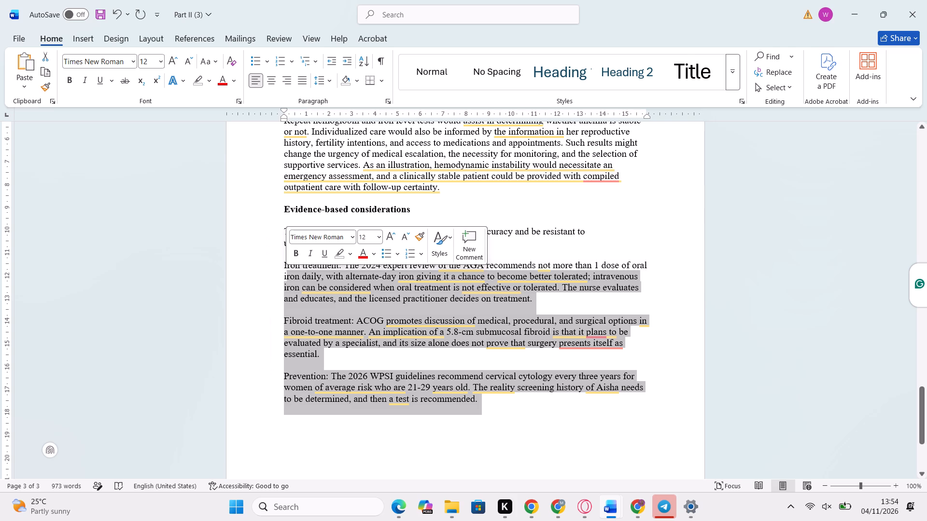
{"action": "left_click", "coordinate": [255, 61]}
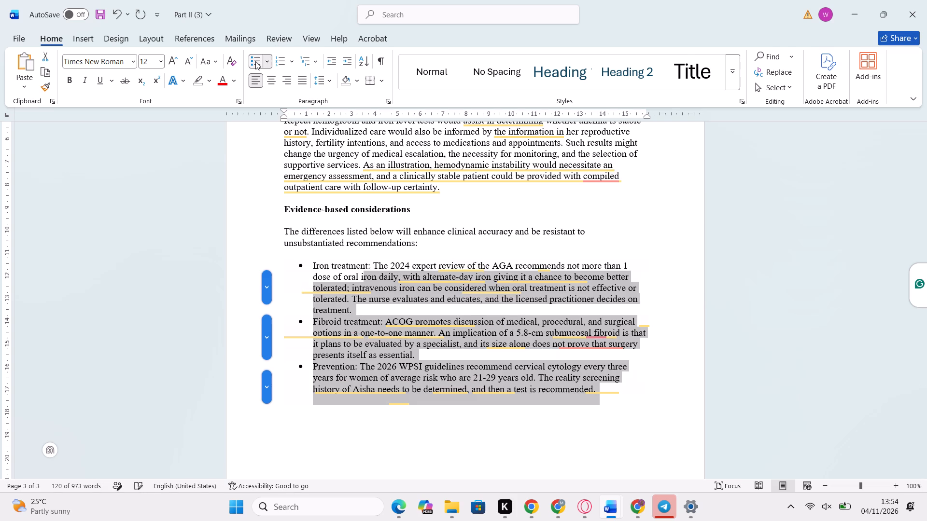
{"action": "left_click", "coordinate": [484, 233]}
Copy the entire contents of the Part II document.
{"action": "scroll", "coordinate": [546, 220], "scroll_direction": "up", "scroll_amount": 10}
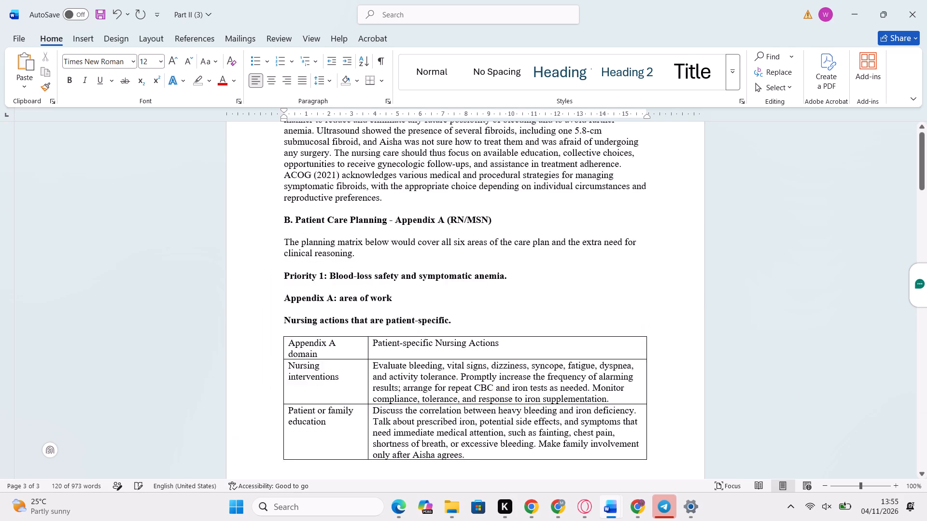
{"action": "key", "text": "ctrl+a"}
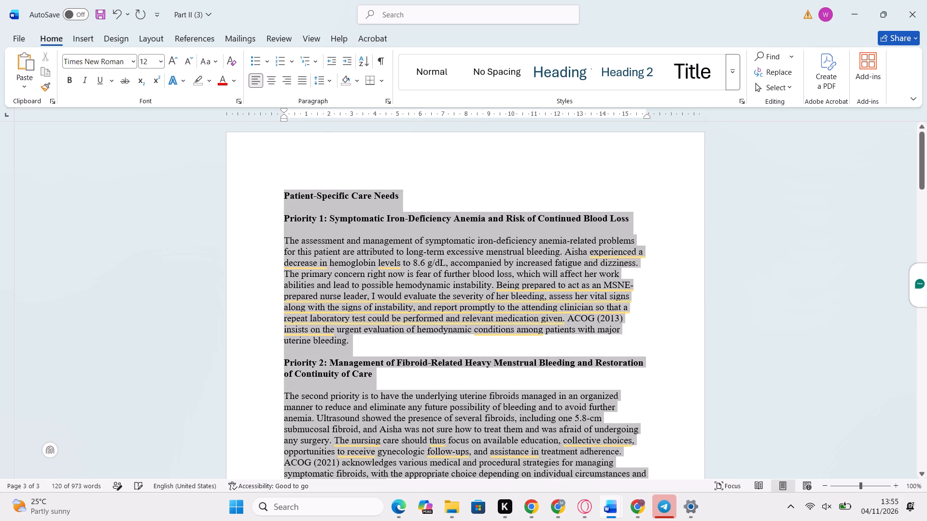
{"action": "key", "text": "ctrl+c"}
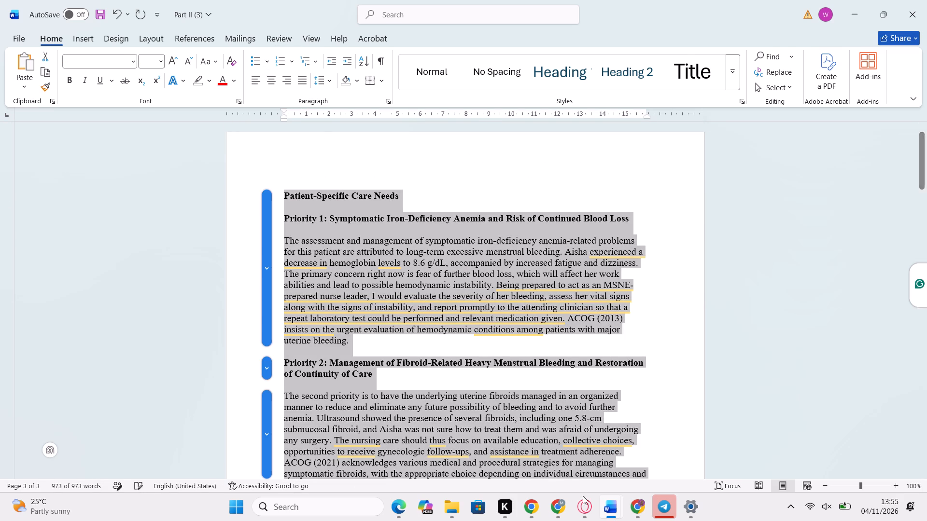
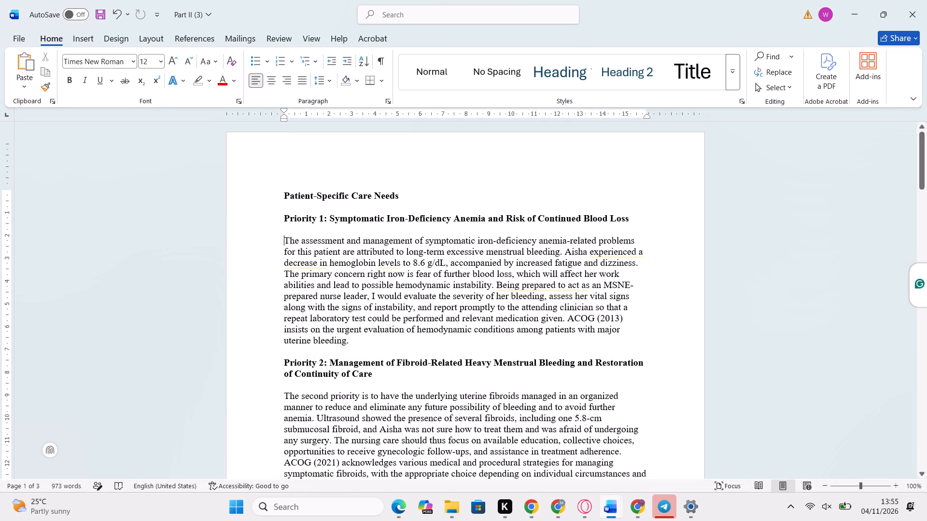
Give the body paragraphs under the first Priority 1 and Priority 2 headings a first-line indent of about 1 cm.
{"action": "left_click_drag", "start_coordinate": [283, 110], "coordinate": [301, 112]}
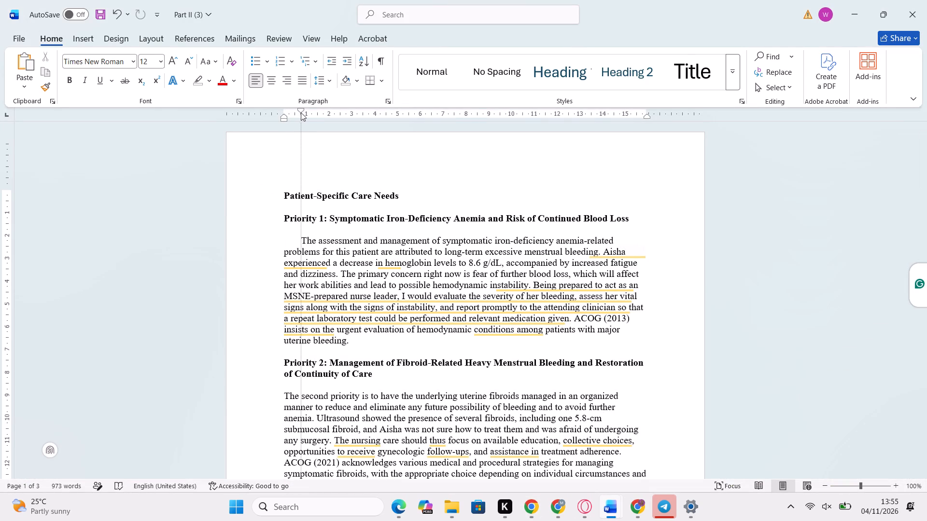
{"action": "left_click_drag", "start_coordinate": [301, 112], "coordinate": [307, 113]}
{"action": "left_click", "coordinate": [282, 397]}
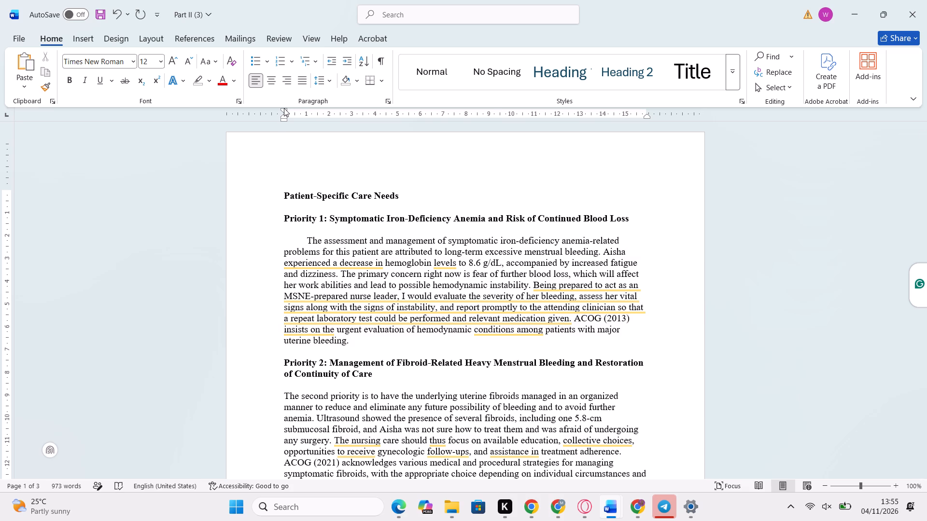
{"action": "left_click_drag", "start_coordinate": [284, 108], "coordinate": [308, 112]}
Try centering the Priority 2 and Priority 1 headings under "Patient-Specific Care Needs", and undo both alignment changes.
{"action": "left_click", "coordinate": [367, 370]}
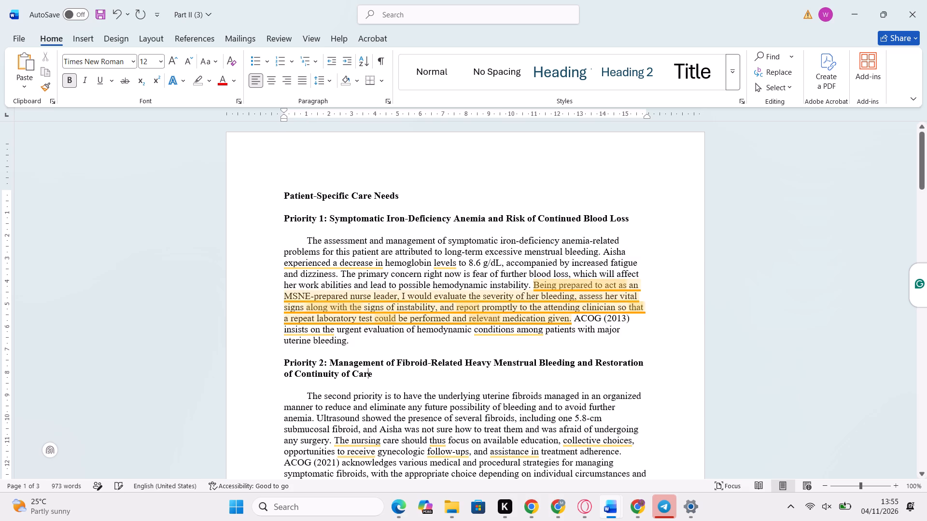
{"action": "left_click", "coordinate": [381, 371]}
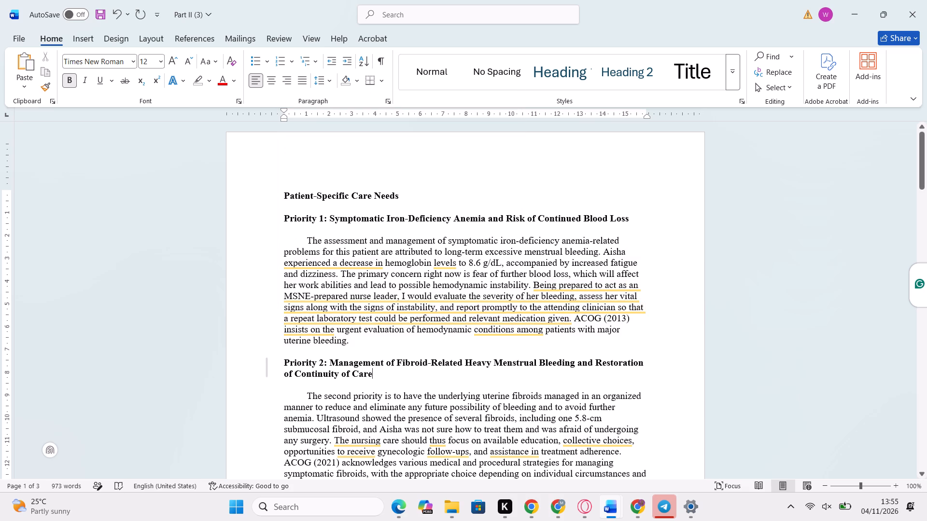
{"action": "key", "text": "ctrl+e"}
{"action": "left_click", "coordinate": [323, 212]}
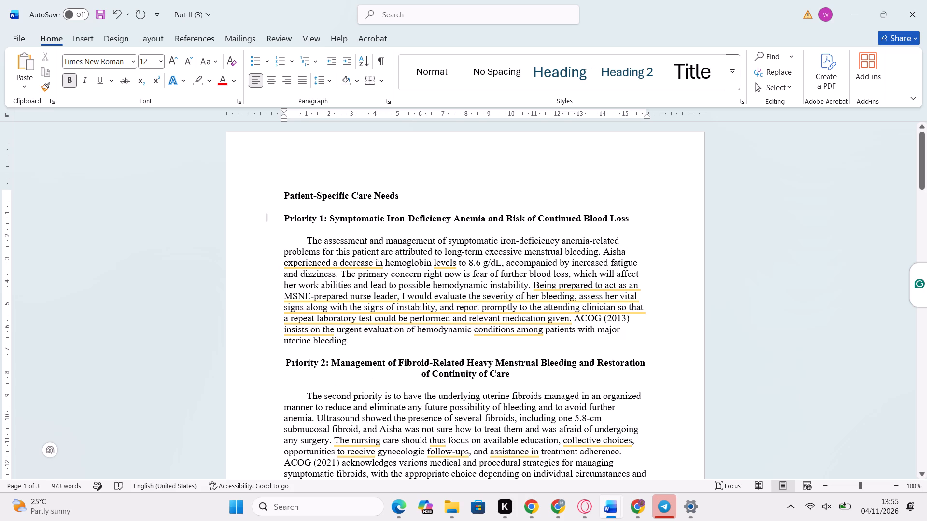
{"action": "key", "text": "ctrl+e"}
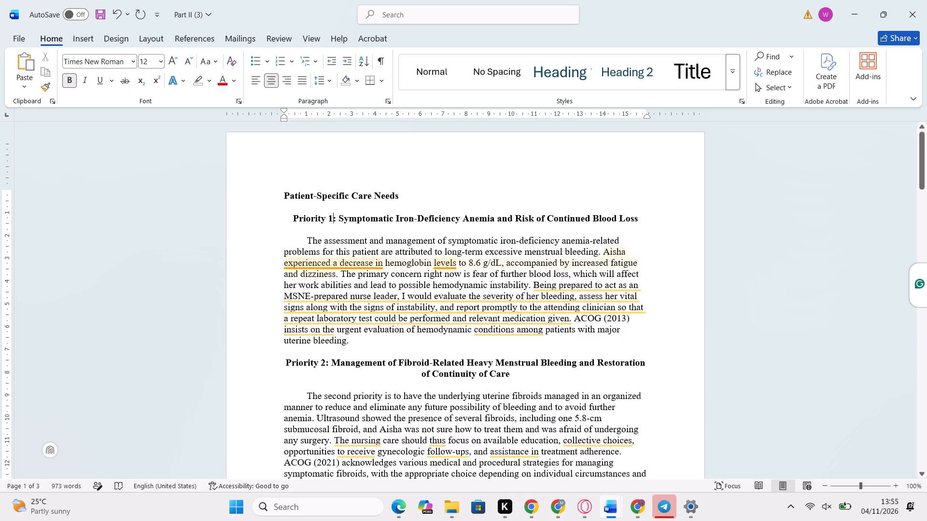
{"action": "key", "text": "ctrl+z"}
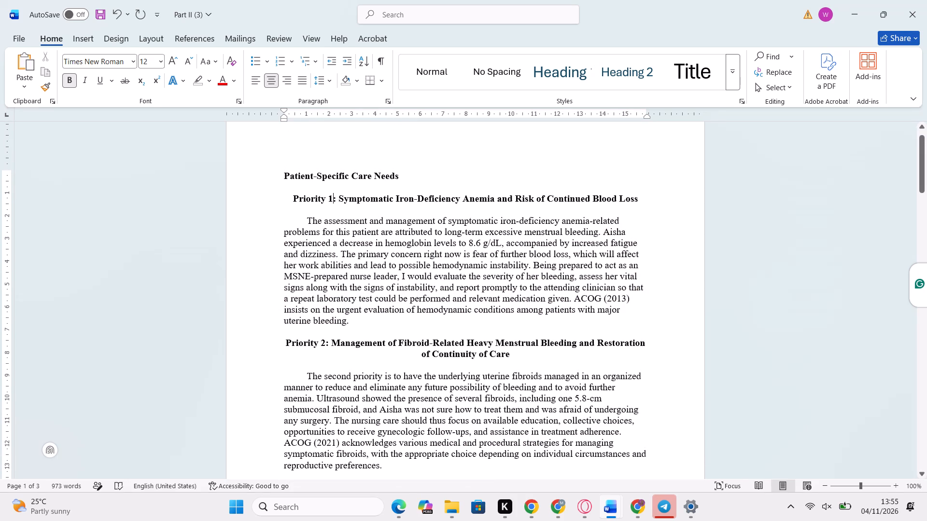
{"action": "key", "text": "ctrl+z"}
Center the "Patient-Specific Care Needs" and "B. Patient Care Planning - Appendix A (RN/MSN)" headings.
{"action": "left_click", "coordinate": [281, 179]}
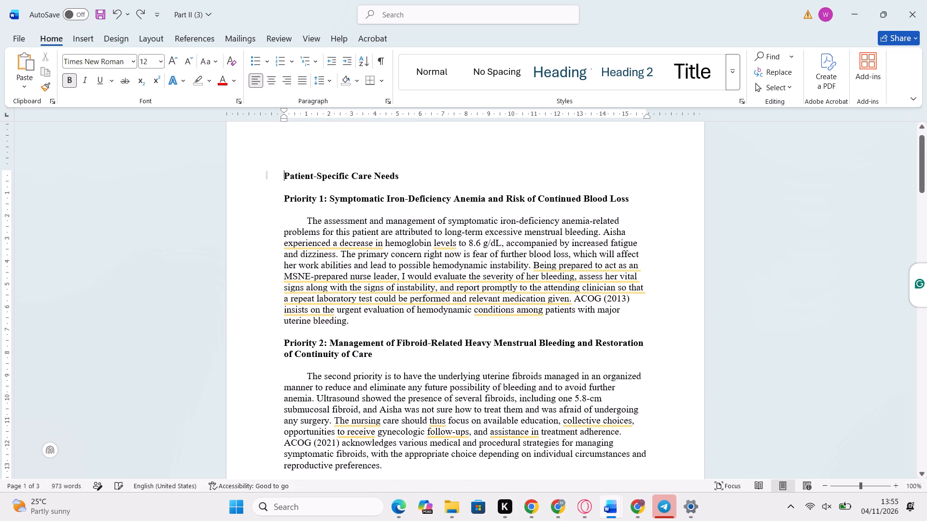
{"action": "key", "text": "ctrl+e"}
{"action": "scroll", "coordinate": [281, 177], "scroll_direction": "down", "scroll_amount": 3}
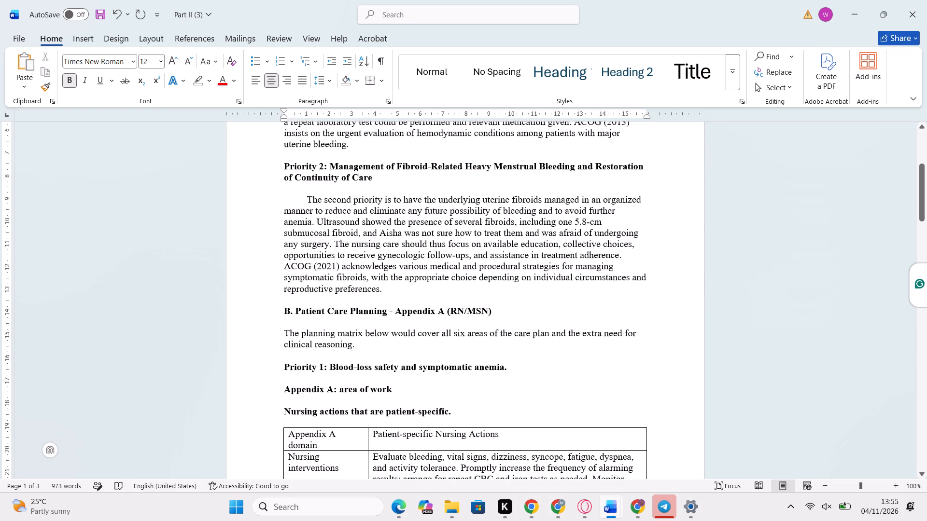
{"action": "left_click", "coordinate": [285, 311]}
{"action": "key", "text": "ctrl+e"}
Check the headings and text through the Priority 2 care-planning table for remaining formatting needs.
{"action": "scroll", "coordinate": [285, 311], "scroll_direction": "down", "scroll_amount": 8}
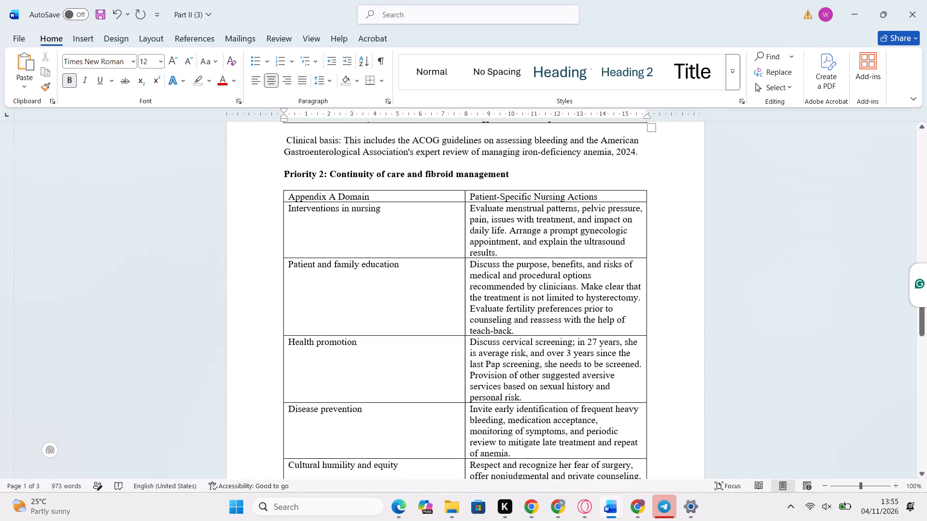
Center the "Evidence-based considerations" heading below the Clinical Reasoning Requirement paragraph.
{"action": "scroll", "coordinate": [285, 311], "scroll_direction": "up", "scroll_amount": 1}
{"action": "scroll", "coordinate": [285, 311], "scroll_direction": "down", "scroll_amount": 6}
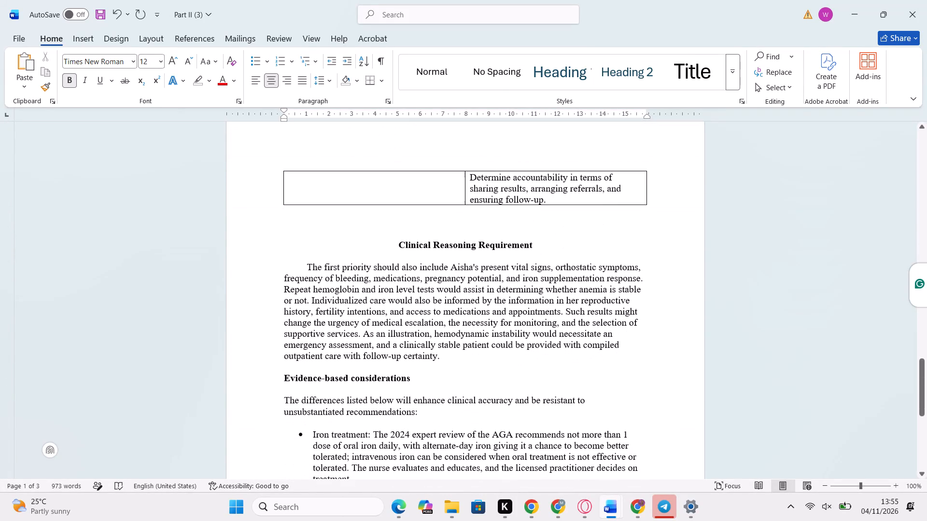
{"action": "left_click", "coordinate": [281, 386]}
{"action": "key", "text": "ctrl+e"}
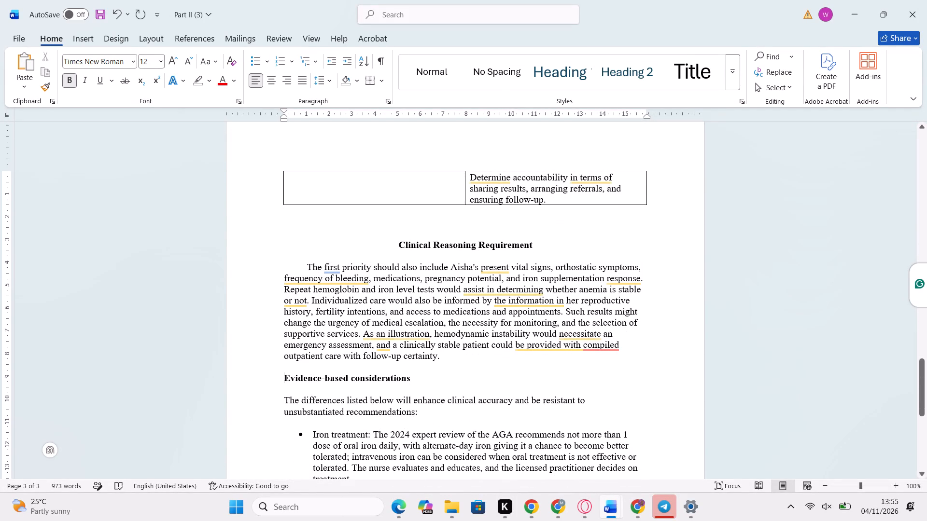
Letter the two centered headings by prefixing "Clinical Reasoning Requirement" with "C. " and "Evidence-based considerations" with "D. ".
{"action": "left_click_drag", "start_coordinate": [402, 237], "coordinate": [397, 240]}
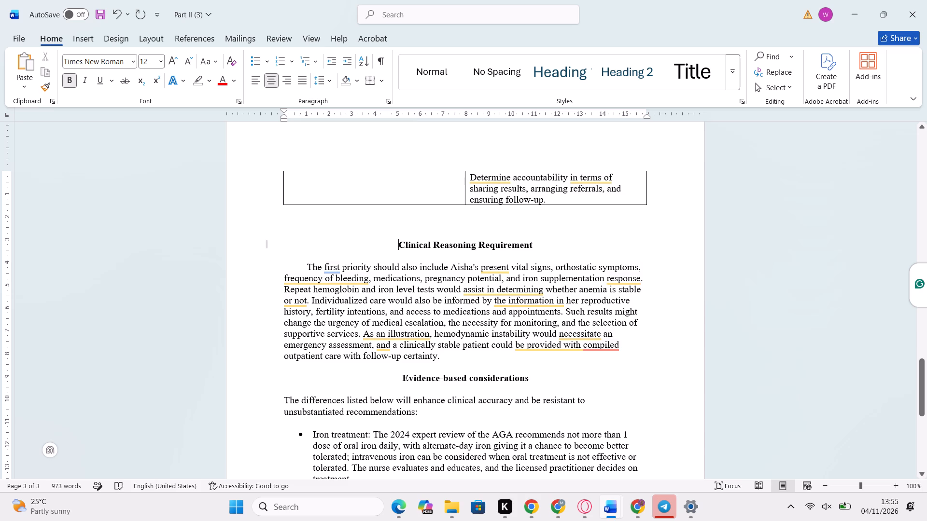
{"action": "key", "text": "shift+c"}
{"action": "key", "text": "period"}
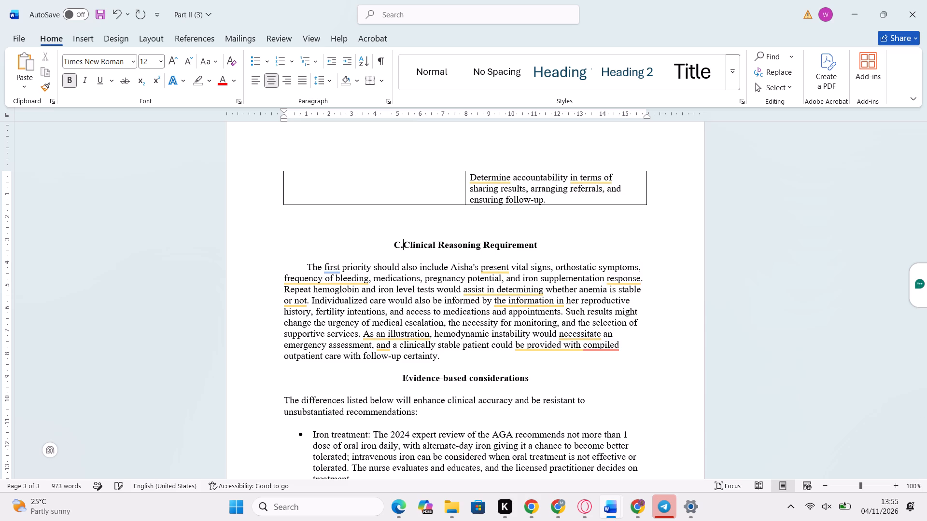
{"action": "key", "text": "space"}
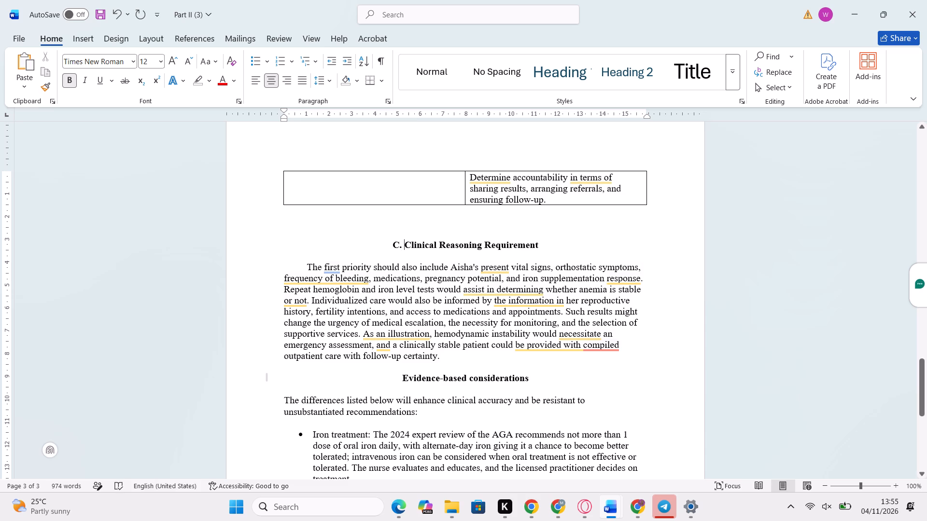
{"action": "left_click", "coordinate": [394, 376]}
{"action": "type", "text": "D."}
{"action": "key", "text": "space"}
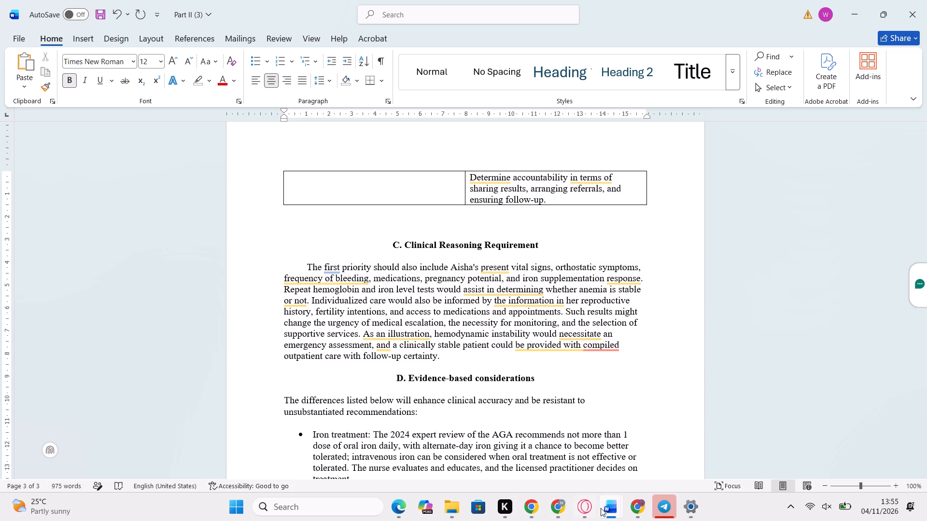
Look through the other open documents, examining the article evidence table in Document5 and the care-needs text in Part II (2).
{"action": "left_click", "coordinate": [614, 512]}
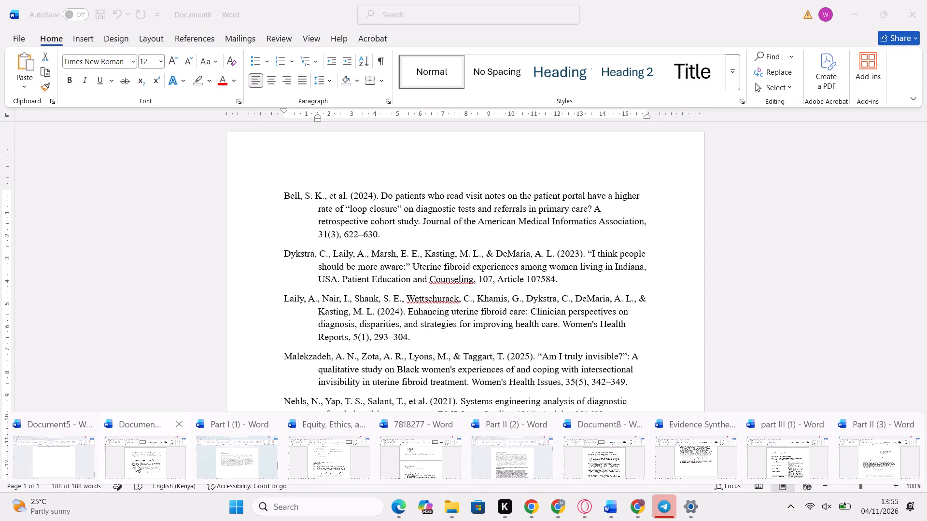
{"action": "left_click", "coordinate": [69, 458]}
{"action": "scroll", "coordinate": [502, 233], "scroll_direction": "up", "scroll_amount": 20}
{"action": "scroll", "coordinate": [502, 233], "scroll_direction": "up", "scroll_amount": 5}
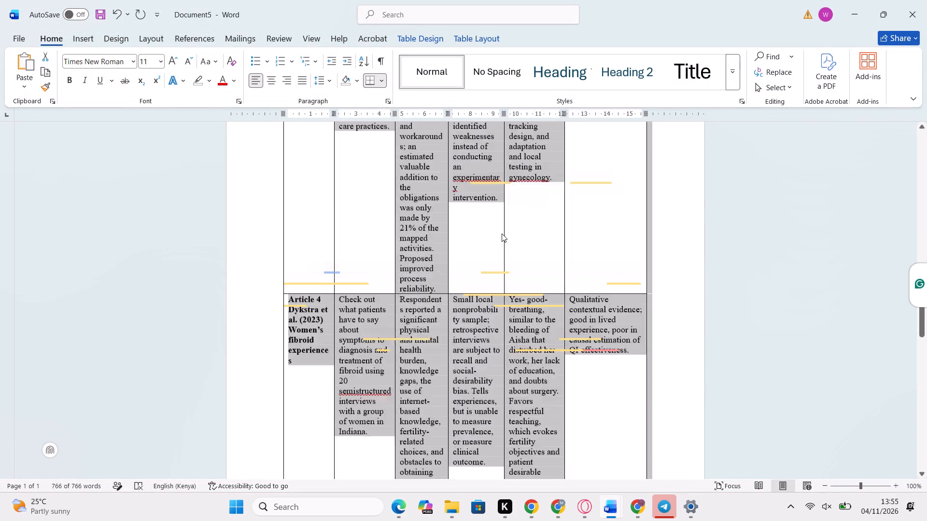
{"action": "scroll", "coordinate": [502, 233], "scroll_direction": "up", "scroll_amount": 19}
{"action": "scroll", "coordinate": [502, 233], "scroll_direction": "down", "scroll_amount": 9}
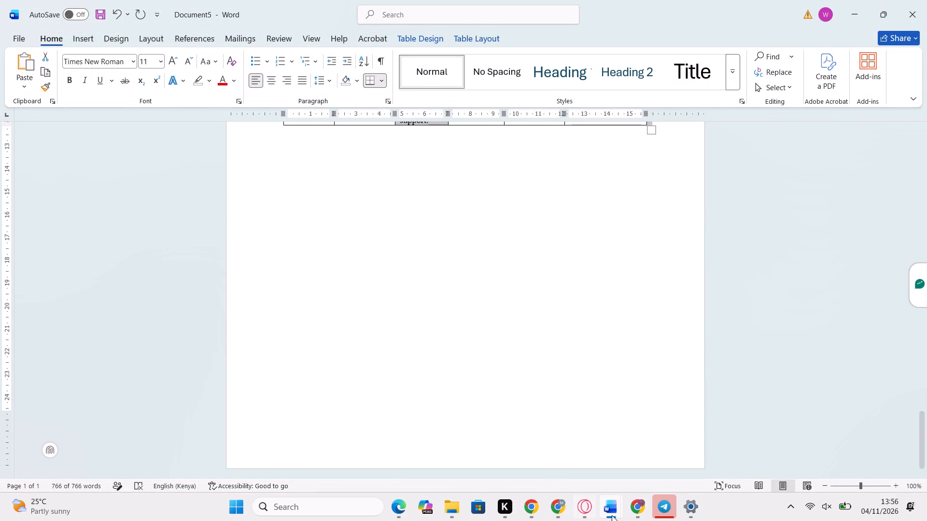
{"action": "left_click", "coordinate": [612, 515]}
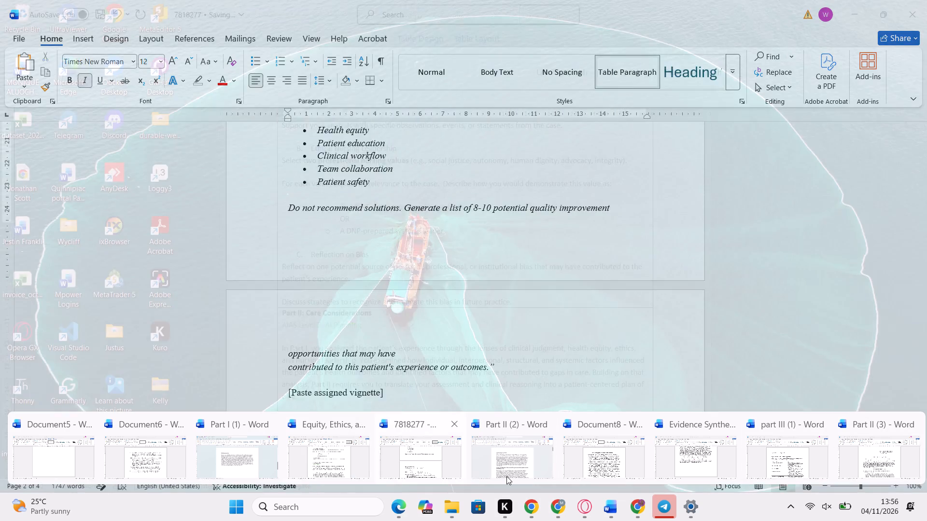
{"action": "left_click", "coordinate": [506, 476]}
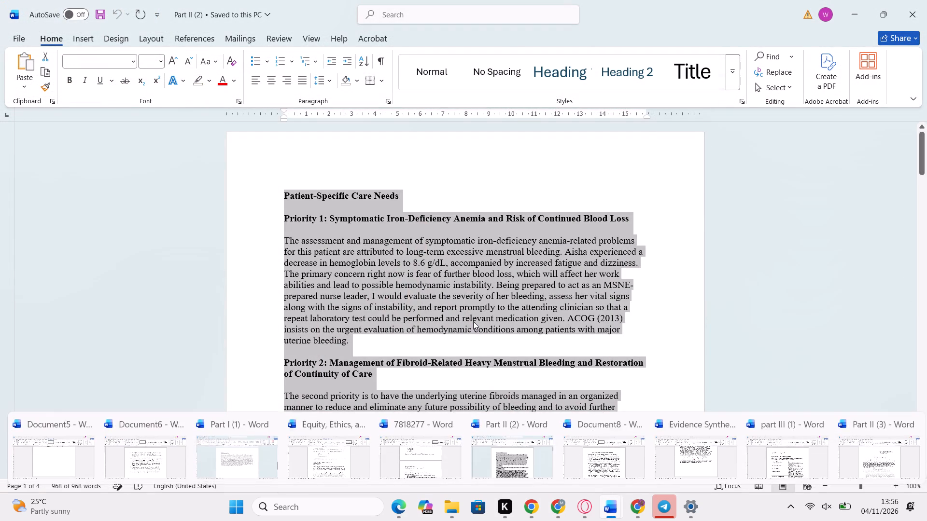
{"action": "scroll", "coordinate": [473, 321], "scroll_direction": "down", "scroll_amount": 13}
{"action": "scroll", "coordinate": [473, 321], "scroll_direction": "up", "scroll_amount": 4}
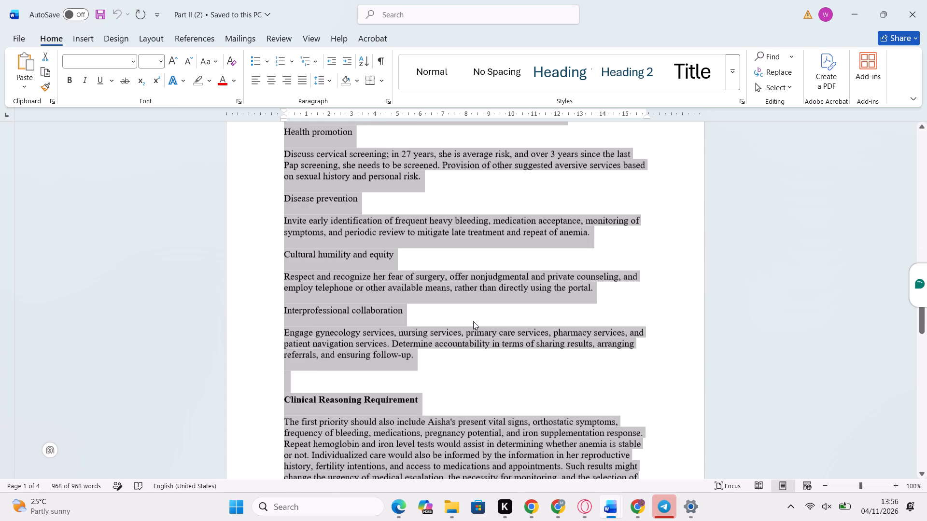
Switch to the Part II (3) document, look back through it to the "Patient-Specific Care Needs" heading, and select its entire content.
{"action": "left_click", "coordinate": [602, 502]}
{"action": "left_click", "coordinate": [867, 464]}
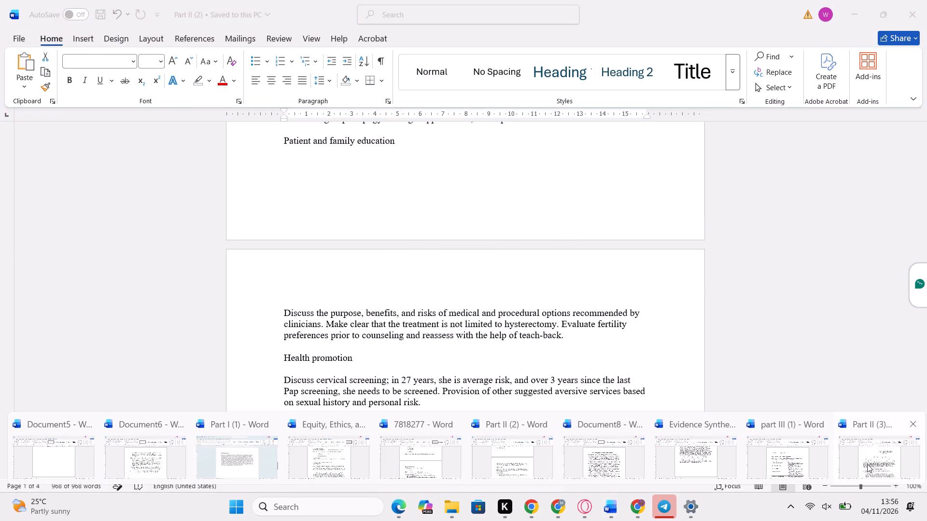
{"action": "scroll", "coordinate": [539, 314], "scroll_direction": "down", "scroll_amount": 5}
{"action": "scroll", "coordinate": [539, 314], "scroll_direction": "up", "scroll_amount": 5}
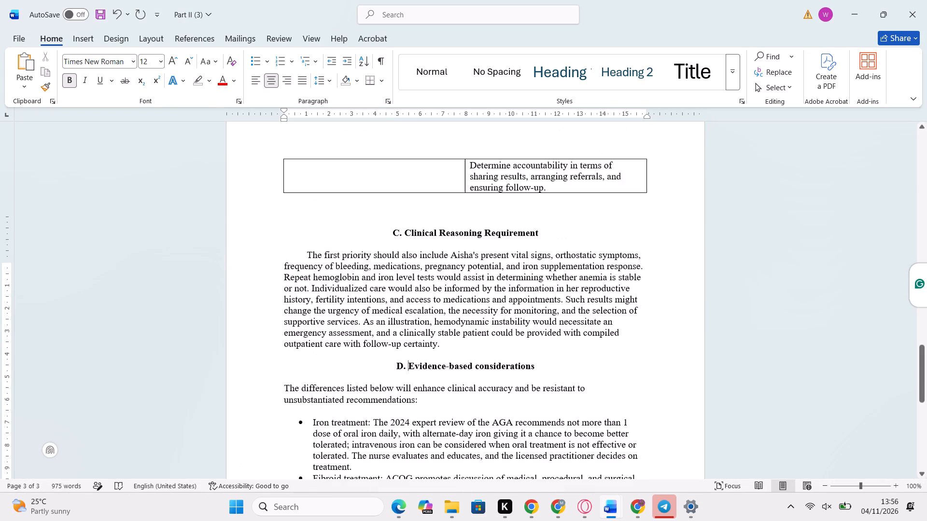
{"action": "scroll", "coordinate": [539, 314], "scroll_direction": "up", "scroll_amount": 9}
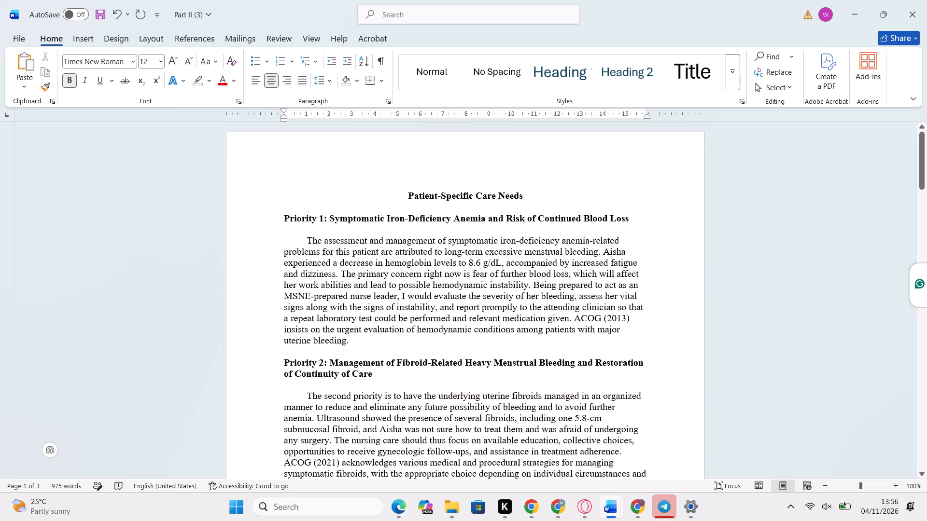
{"action": "key", "text": "ctrl+a"}
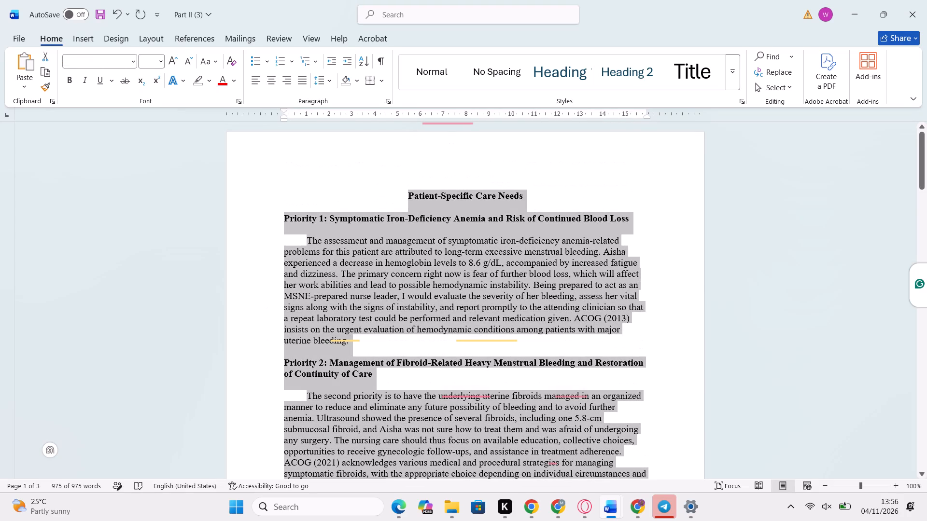
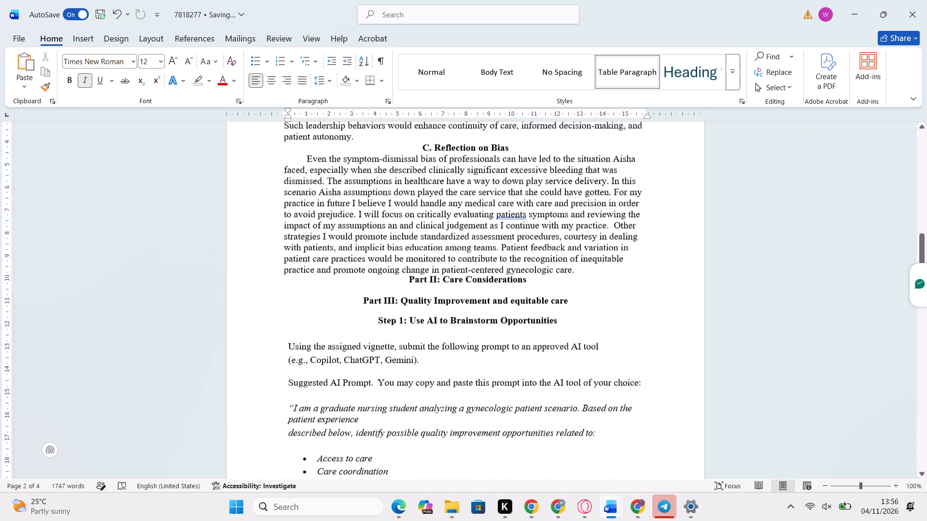
In document 7818277, paste the copied care-considerations content on a new line below the "Part II: Care Considerations" heading.
{"action": "scroll", "coordinate": [482, 196], "scroll_direction": "up", "scroll_amount": 1}
{"action": "left_click", "coordinate": [541, 305]}
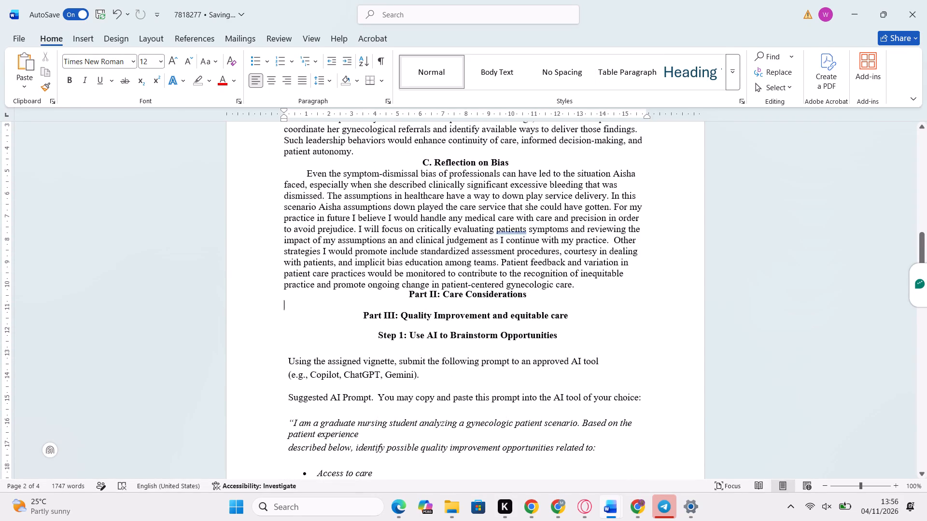
{"action": "left_click", "coordinate": [534, 297]}
{"action": "key", "text": "Return"}
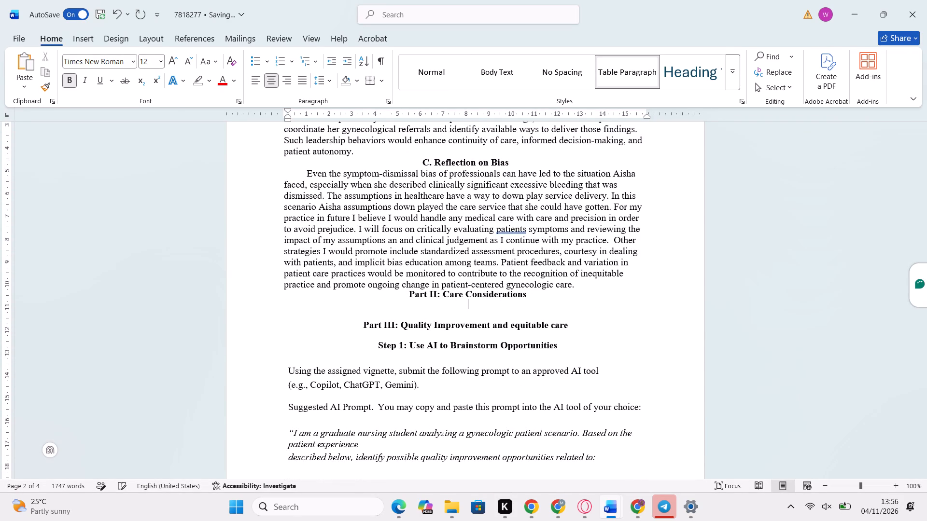
{"action": "key", "text": "ctrl+v"}
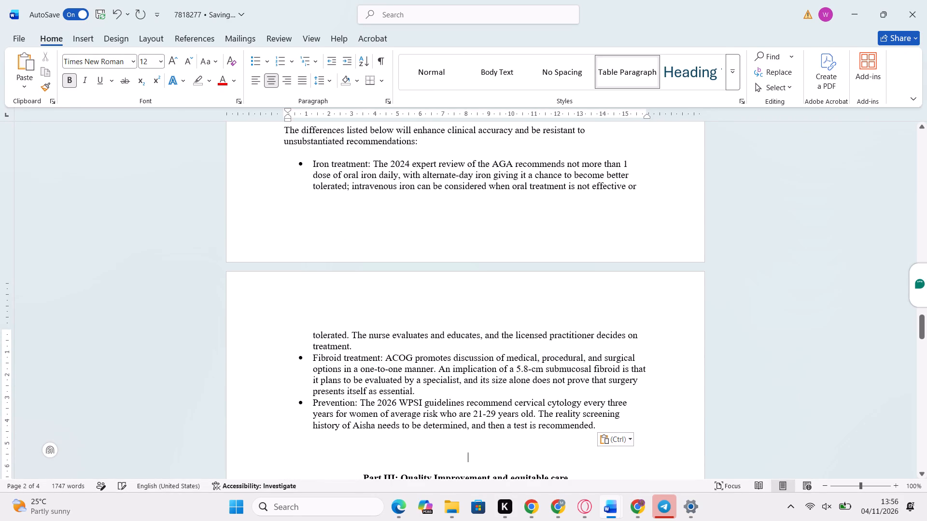
Remove the extra blank line between the Prevention bullet and the "Part III: Quality Improvement and equitable care" heading.
{"action": "key", "text": "BackSpace"}
{"action": "key", "text": "BackSpace"}
{"action": "key", "text": "BackSpace"}
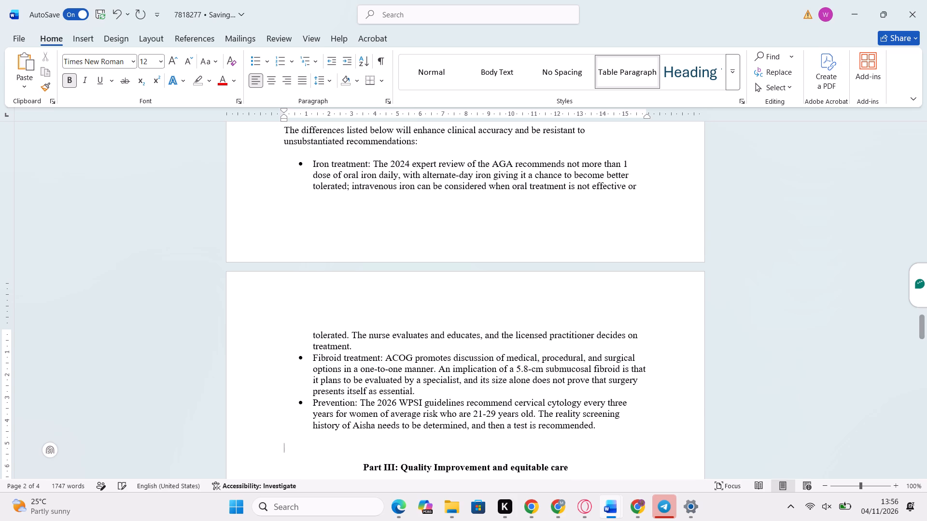
Review the assembled document from the Reflection on Bias section through the Appendix A tables and Part III to the references.
{"action": "scroll", "coordinate": [534, 297], "scroll_direction": "up", "scroll_amount": 6}
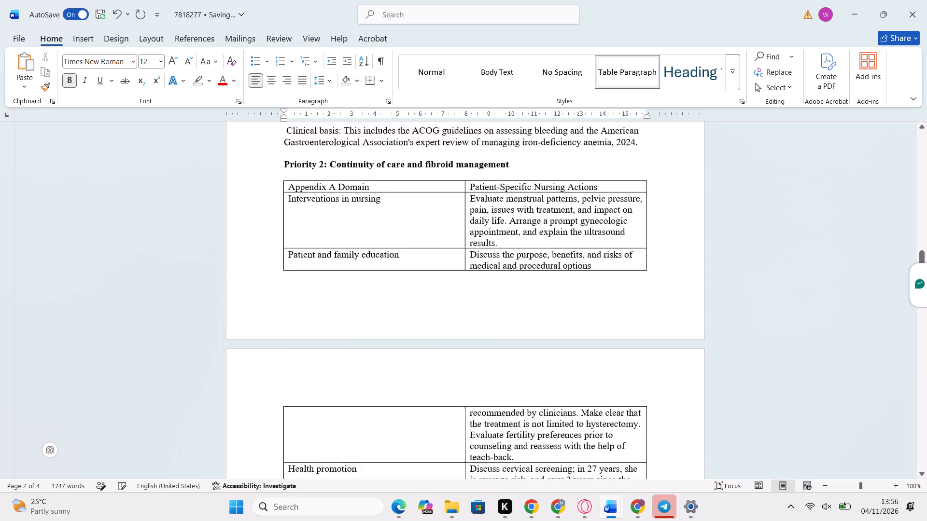
{"action": "scroll", "coordinate": [534, 297], "scroll_direction": "up", "scroll_amount": 2}
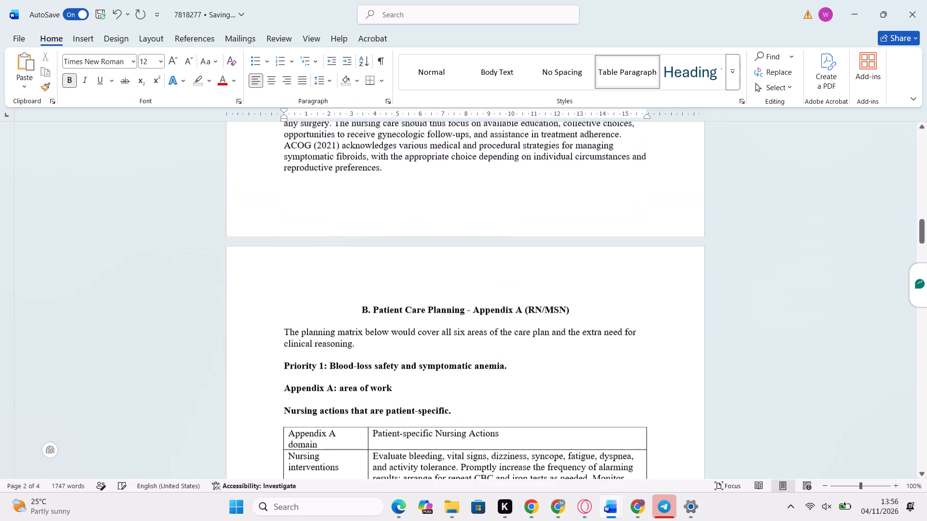
{"action": "scroll", "coordinate": [534, 297], "scroll_direction": "up", "scroll_amount": 1}
{"action": "scroll", "coordinate": [534, 297], "scroll_direction": "down", "scroll_amount": 3}
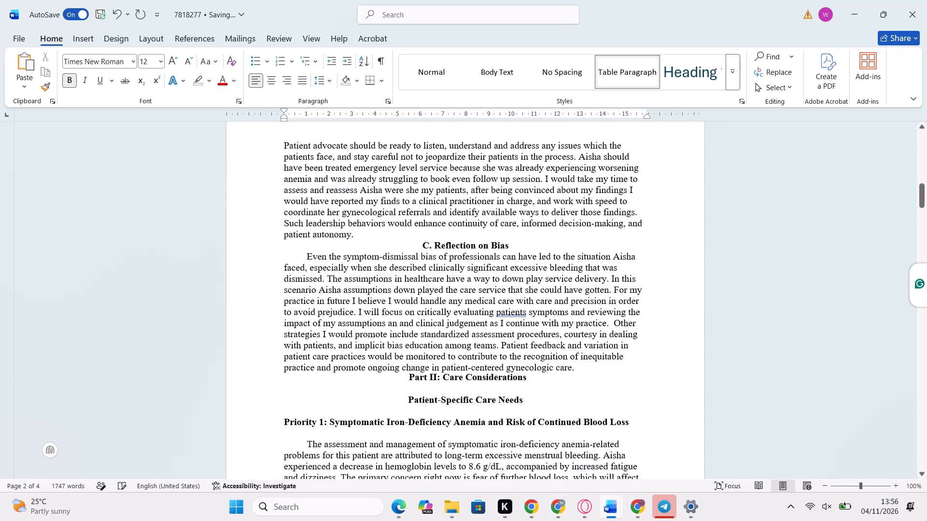
{"action": "scroll", "coordinate": [534, 297], "scroll_direction": "down", "scroll_amount": 7}
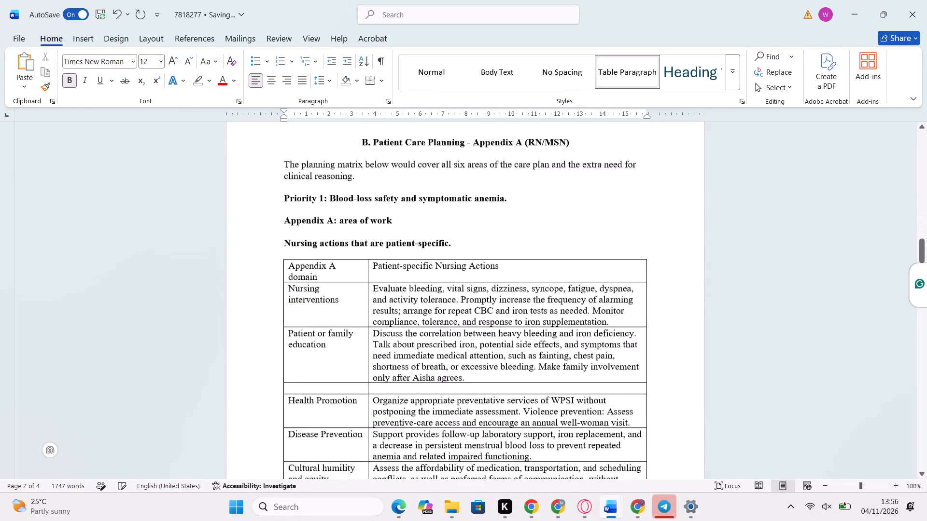
{"action": "scroll", "coordinate": [534, 297], "scroll_direction": "down", "scroll_amount": 7}
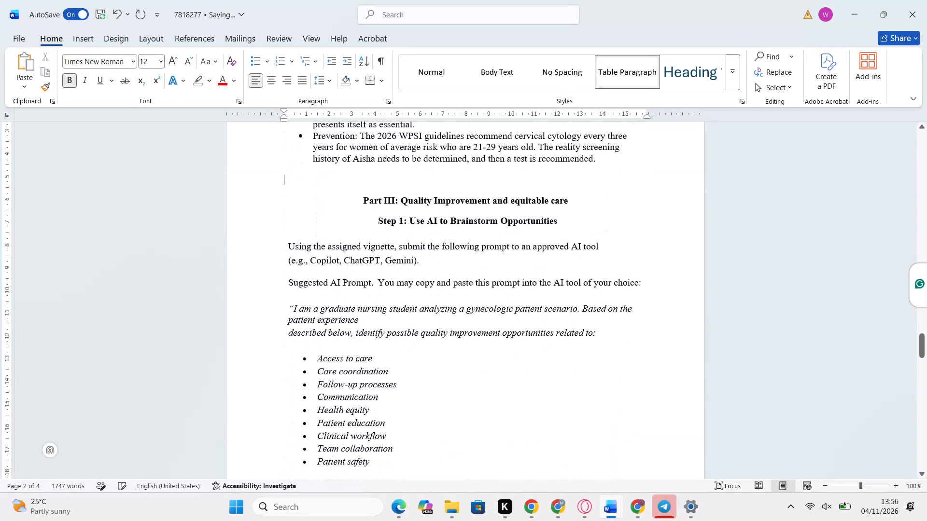
{"action": "scroll", "coordinate": [534, 297], "scroll_direction": "down", "scroll_amount": 6}
{"action": "scroll", "coordinate": [534, 297], "scroll_direction": "up", "scroll_amount": 1}
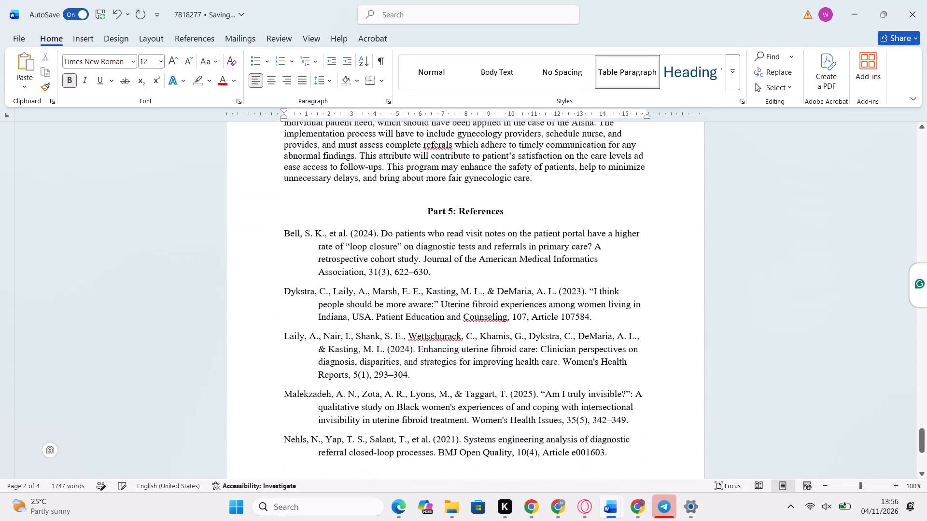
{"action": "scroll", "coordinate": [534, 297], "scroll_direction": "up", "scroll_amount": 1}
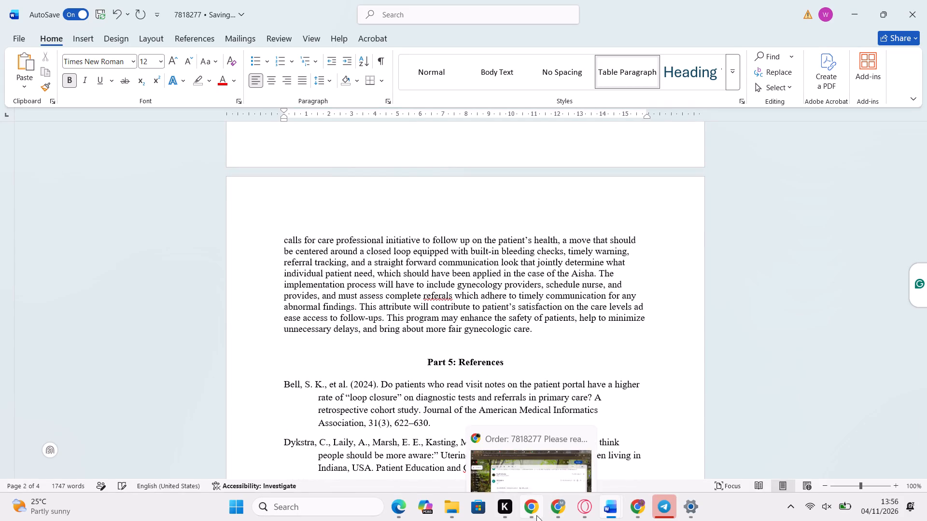
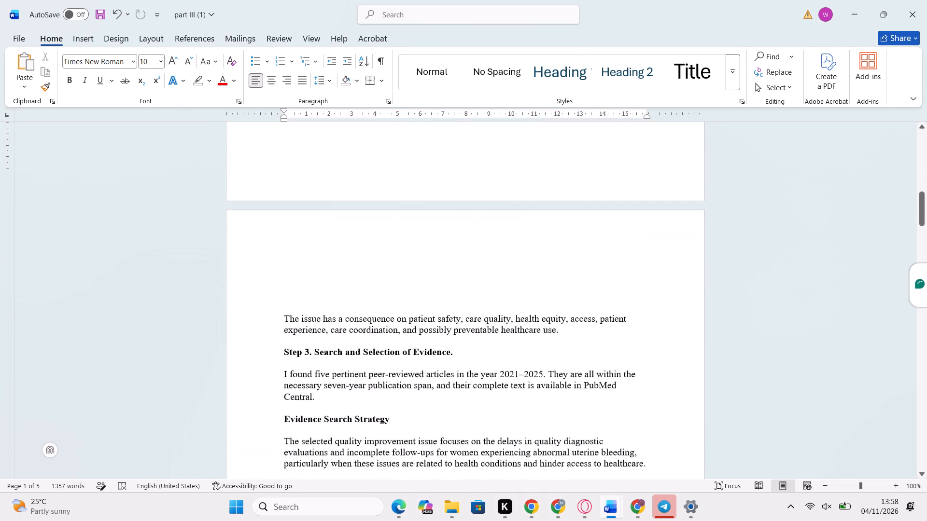
Review the part III document from the quality improvement problem statement through the Step 4 evidence headings and Article 1 text.
{"action": "scroll", "coordinate": [508, 320], "scroll_direction": "down", "scroll_amount": 6}
{"action": "scroll", "coordinate": [510, 319], "scroll_direction": "up", "scroll_amount": 1}
{"action": "scroll", "coordinate": [510, 319], "scroll_direction": "down", "scroll_amount": 14}
{"action": "scroll", "coordinate": [511, 318], "scroll_direction": "up", "scroll_amount": 5}
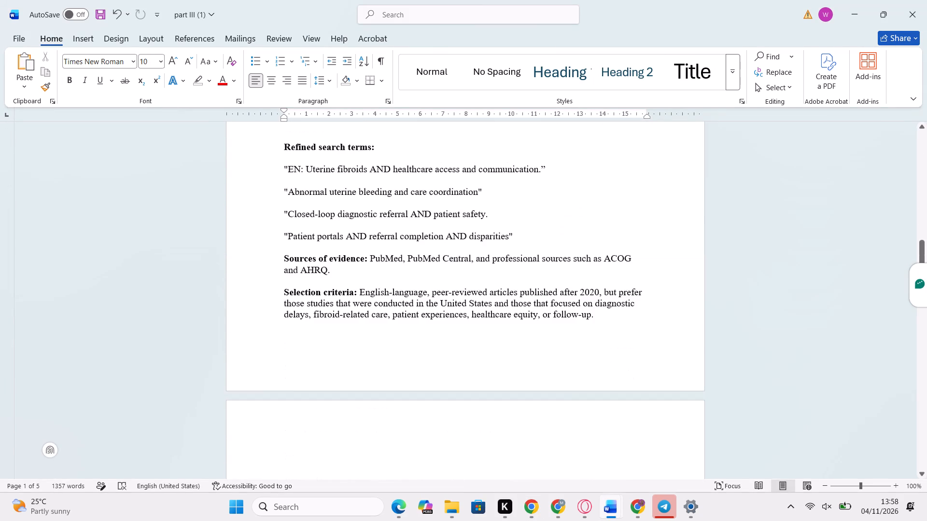
{"action": "scroll", "coordinate": [511, 318], "scroll_direction": "up", "scroll_amount": 14}
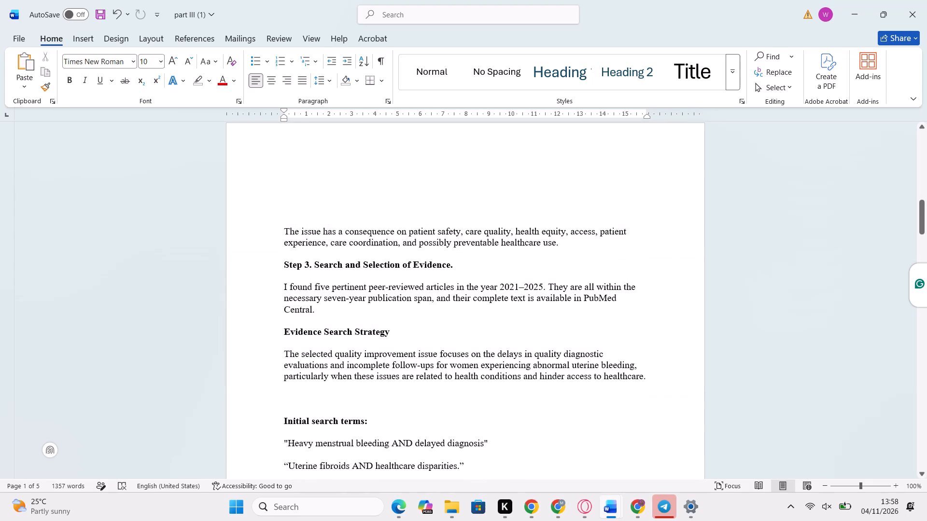
{"action": "scroll", "coordinate": [511, 318], "scroll_direction": "up", "scroll_amount": 16}
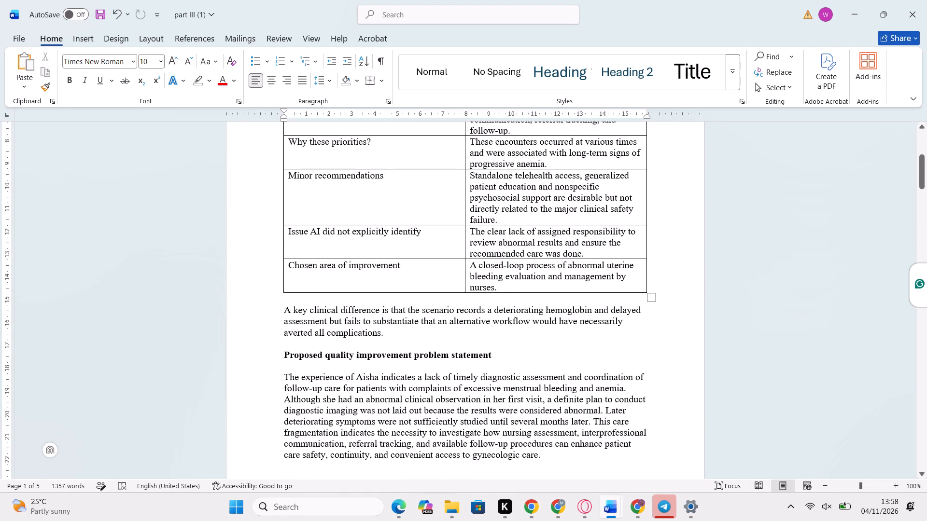
{"action": "scroll", "coordinate": [511, 318], "scroll_direction": "down", "scroll_amount": 18}
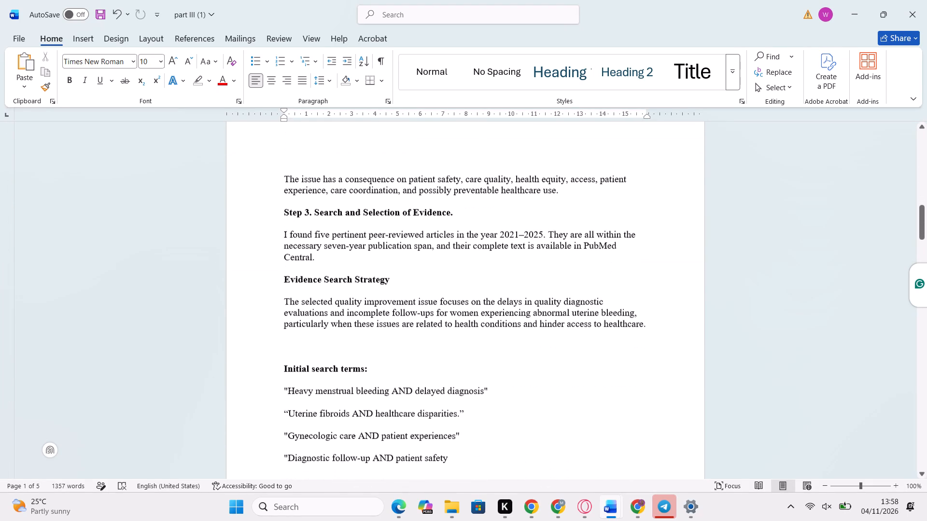
{"action": "scroll", "coordinate": [509, 318], "scroll_direction": "down", "scroll_amount": 14}
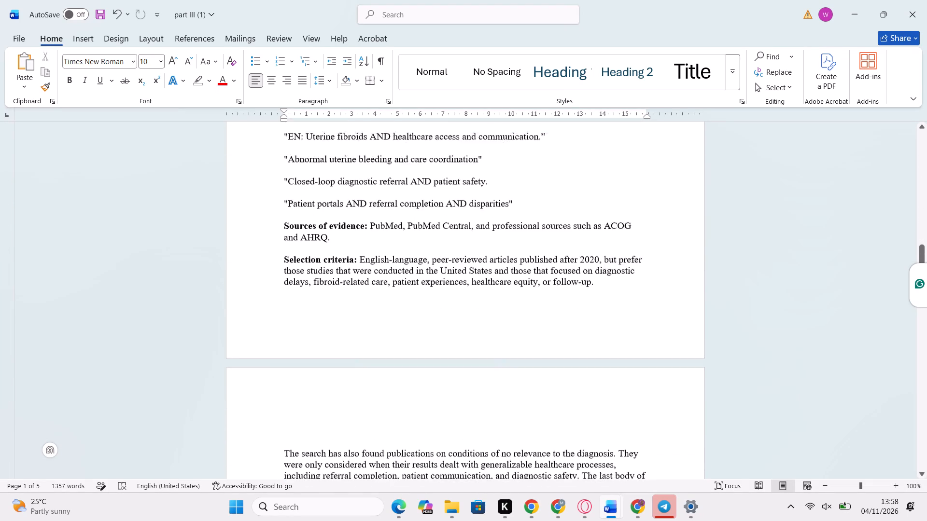
{"action": "scroll", "coordinate": [507, 318], "scroll_direction": "down", "scroll_amount": 10}
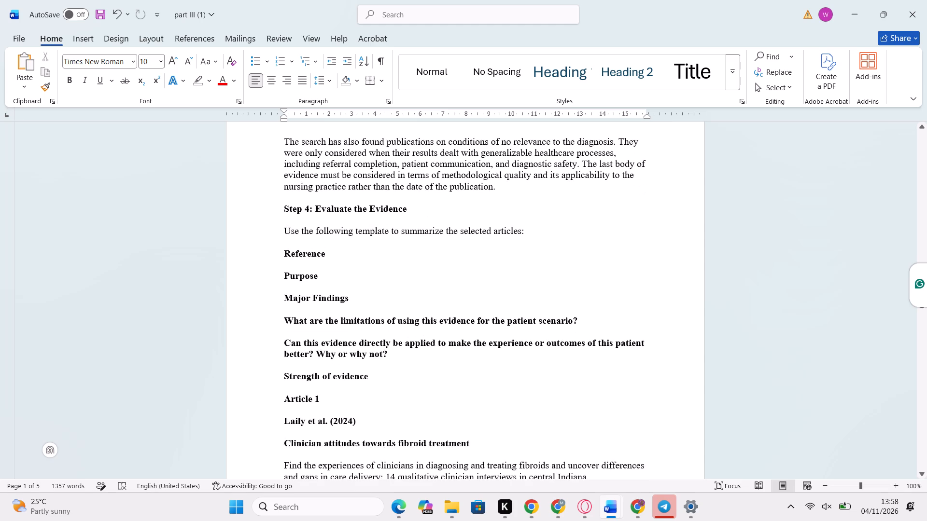
{"action": "scroll", "coordinate": [484, 329], "scroll_direction": "down", "scroll_amount": 3}
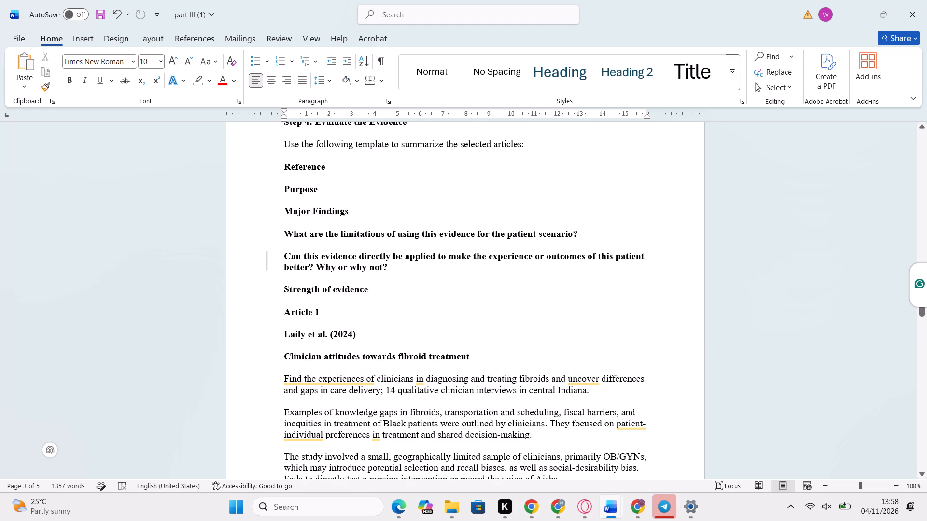
{"action": "scroll", "coordinate": [409, 314], "scroll_direction": "down", "scroll_amount": 4}
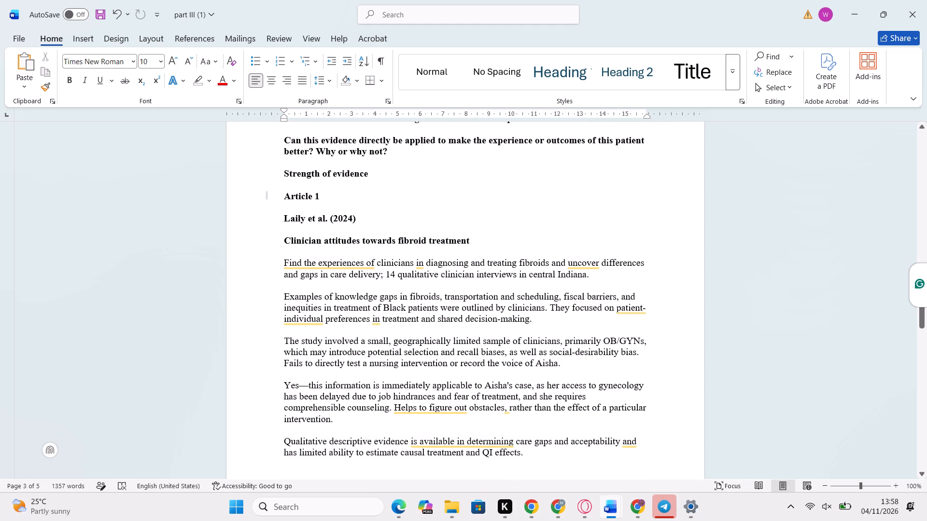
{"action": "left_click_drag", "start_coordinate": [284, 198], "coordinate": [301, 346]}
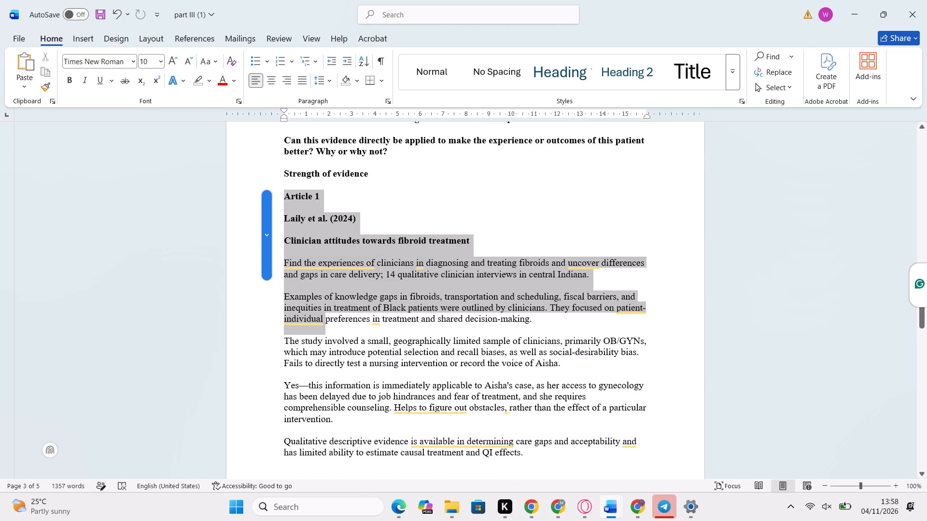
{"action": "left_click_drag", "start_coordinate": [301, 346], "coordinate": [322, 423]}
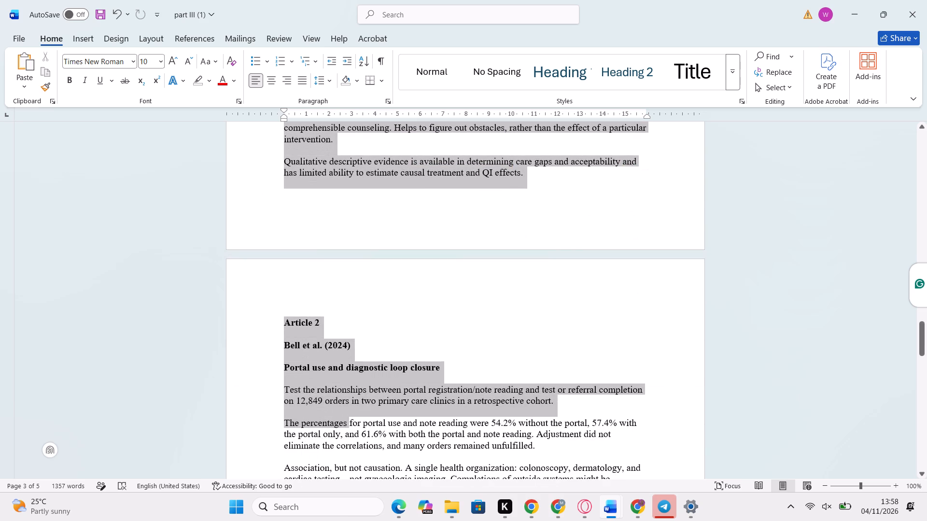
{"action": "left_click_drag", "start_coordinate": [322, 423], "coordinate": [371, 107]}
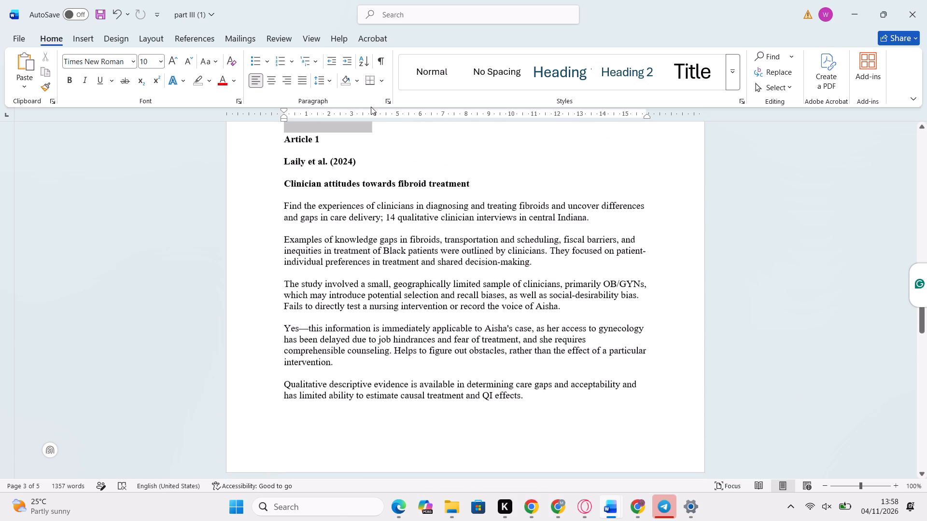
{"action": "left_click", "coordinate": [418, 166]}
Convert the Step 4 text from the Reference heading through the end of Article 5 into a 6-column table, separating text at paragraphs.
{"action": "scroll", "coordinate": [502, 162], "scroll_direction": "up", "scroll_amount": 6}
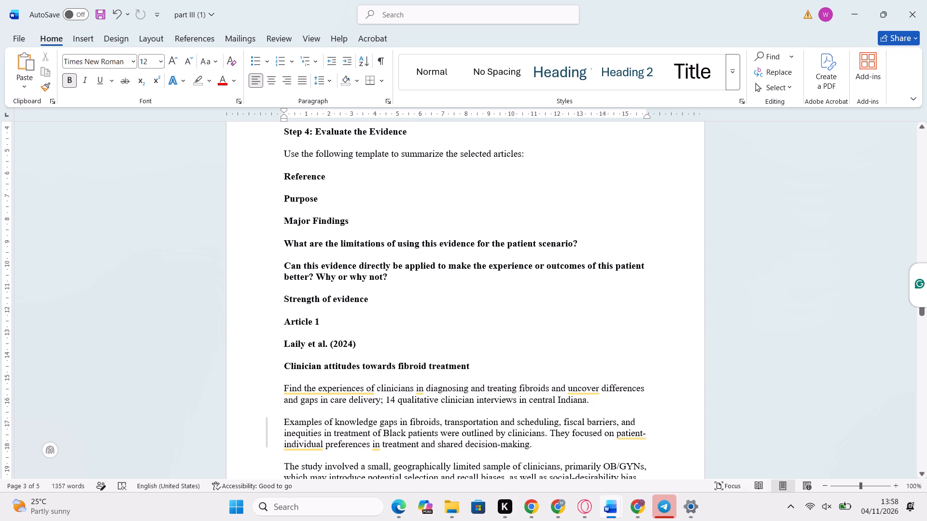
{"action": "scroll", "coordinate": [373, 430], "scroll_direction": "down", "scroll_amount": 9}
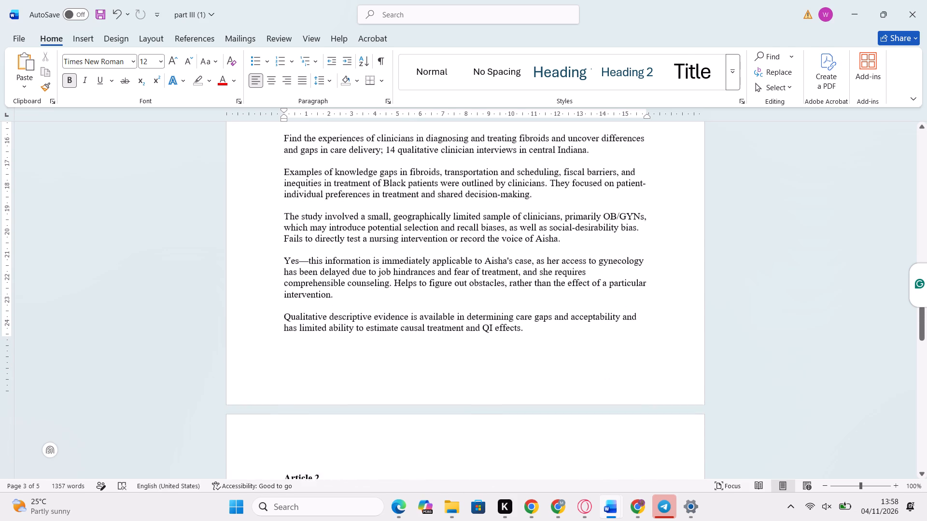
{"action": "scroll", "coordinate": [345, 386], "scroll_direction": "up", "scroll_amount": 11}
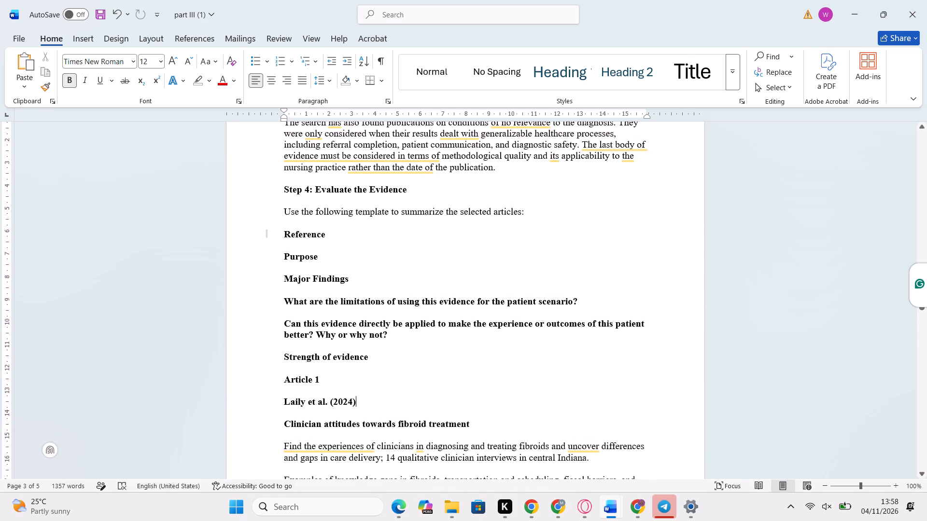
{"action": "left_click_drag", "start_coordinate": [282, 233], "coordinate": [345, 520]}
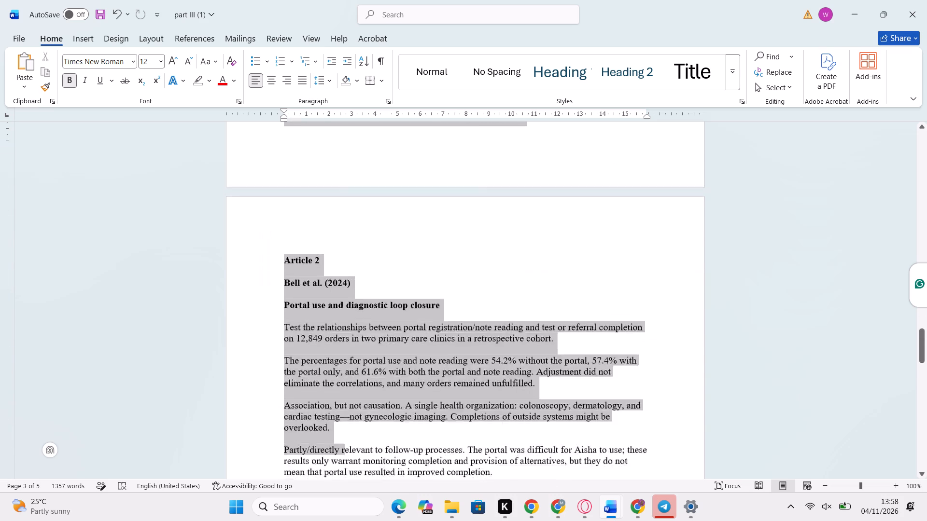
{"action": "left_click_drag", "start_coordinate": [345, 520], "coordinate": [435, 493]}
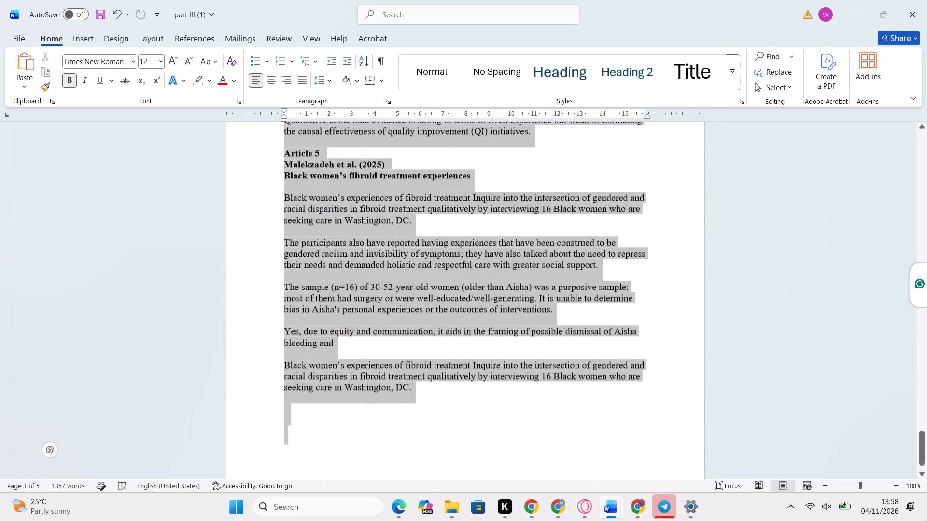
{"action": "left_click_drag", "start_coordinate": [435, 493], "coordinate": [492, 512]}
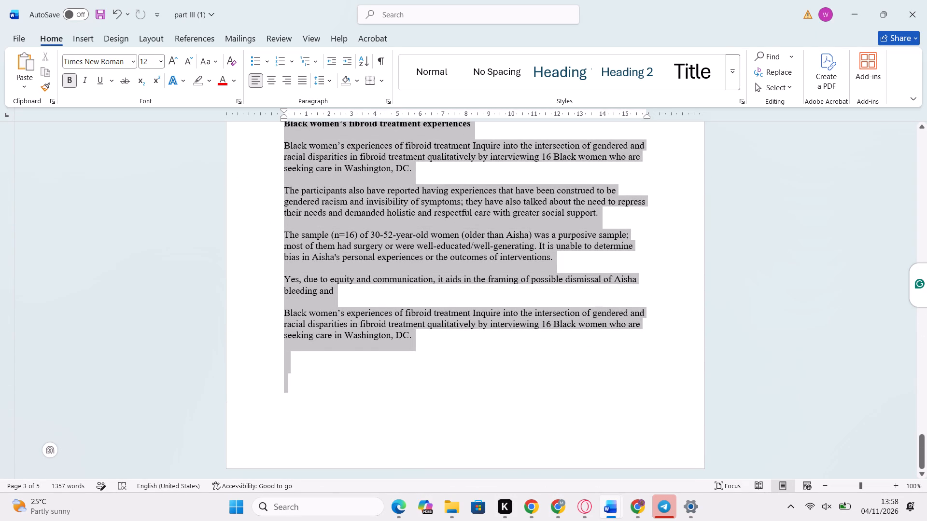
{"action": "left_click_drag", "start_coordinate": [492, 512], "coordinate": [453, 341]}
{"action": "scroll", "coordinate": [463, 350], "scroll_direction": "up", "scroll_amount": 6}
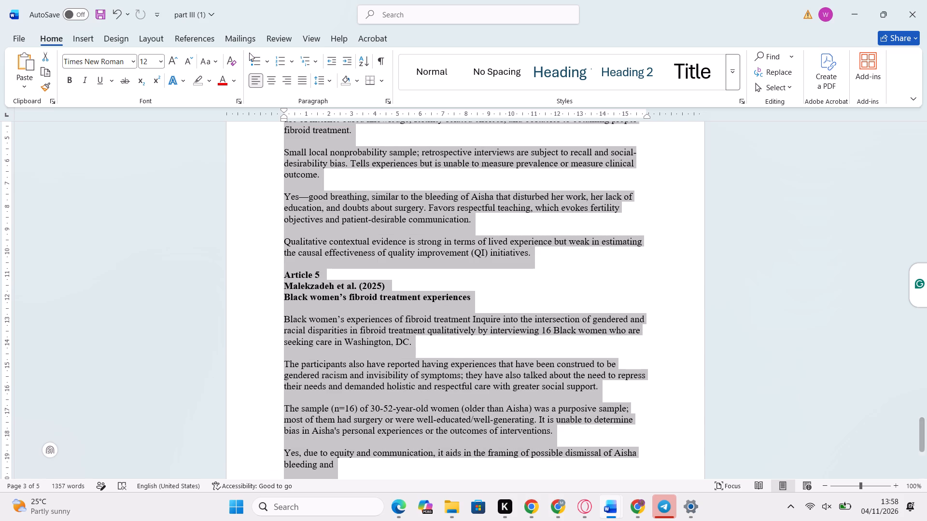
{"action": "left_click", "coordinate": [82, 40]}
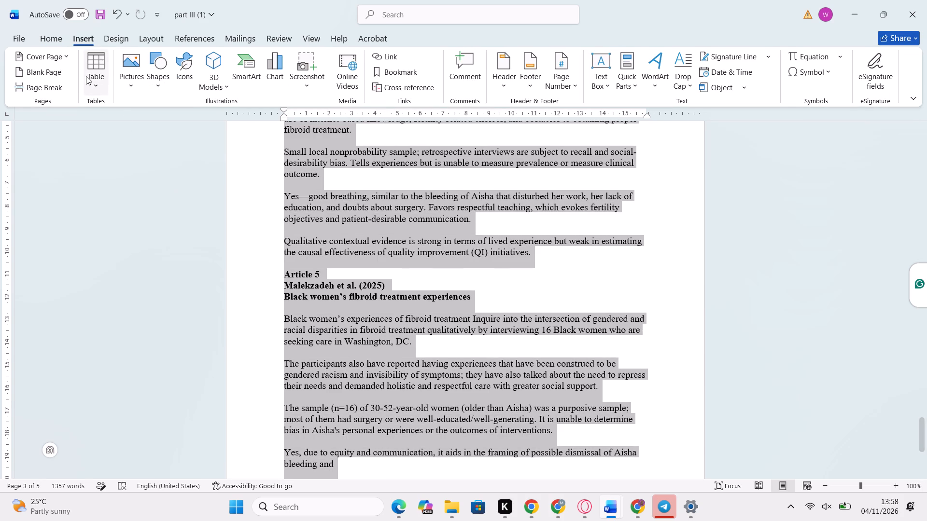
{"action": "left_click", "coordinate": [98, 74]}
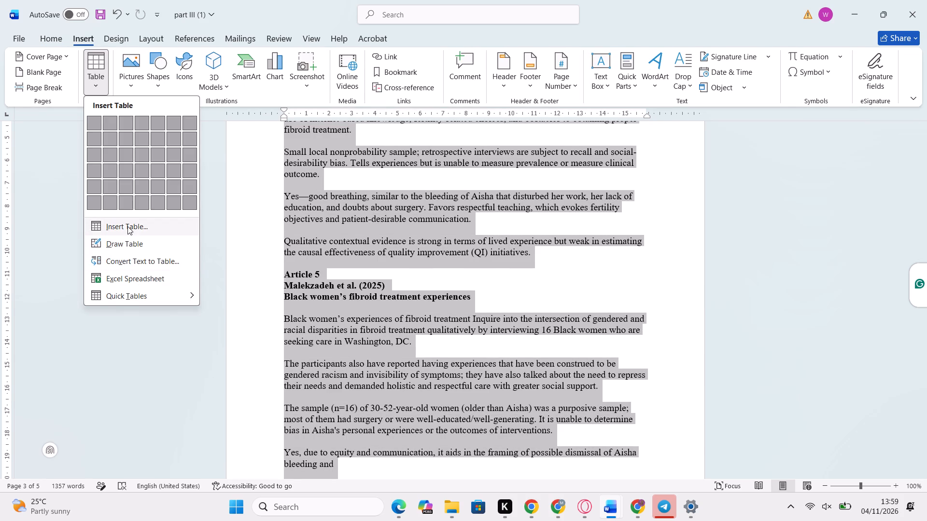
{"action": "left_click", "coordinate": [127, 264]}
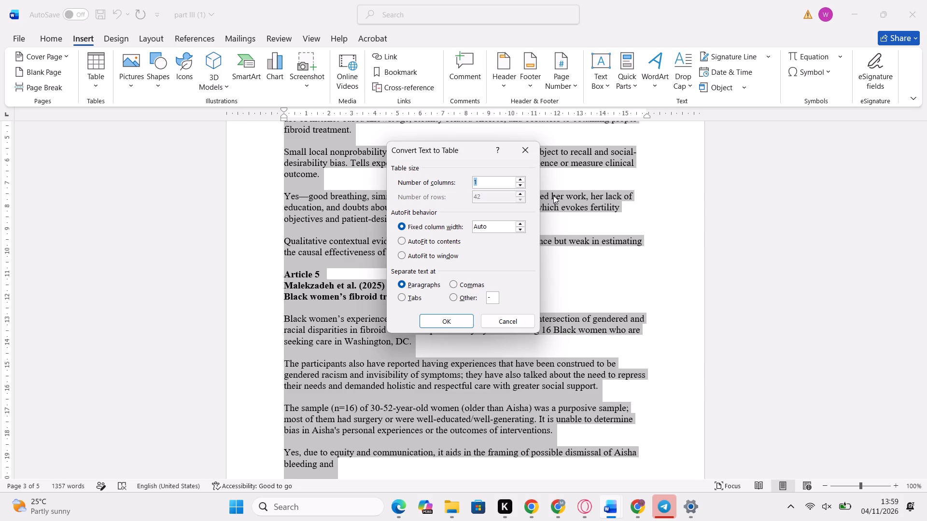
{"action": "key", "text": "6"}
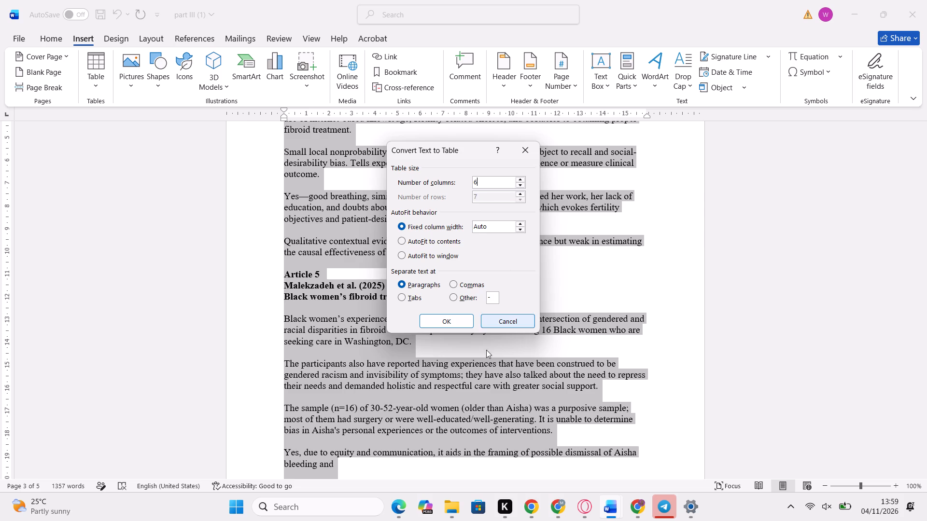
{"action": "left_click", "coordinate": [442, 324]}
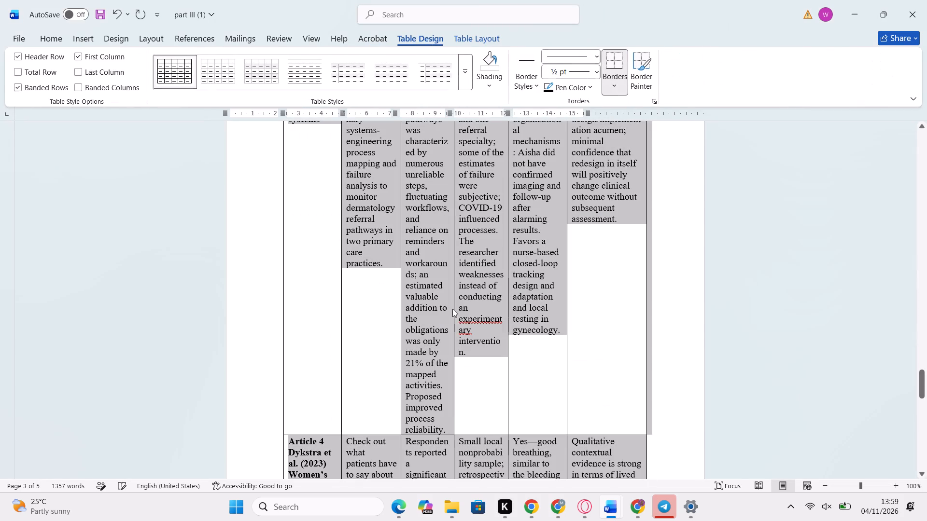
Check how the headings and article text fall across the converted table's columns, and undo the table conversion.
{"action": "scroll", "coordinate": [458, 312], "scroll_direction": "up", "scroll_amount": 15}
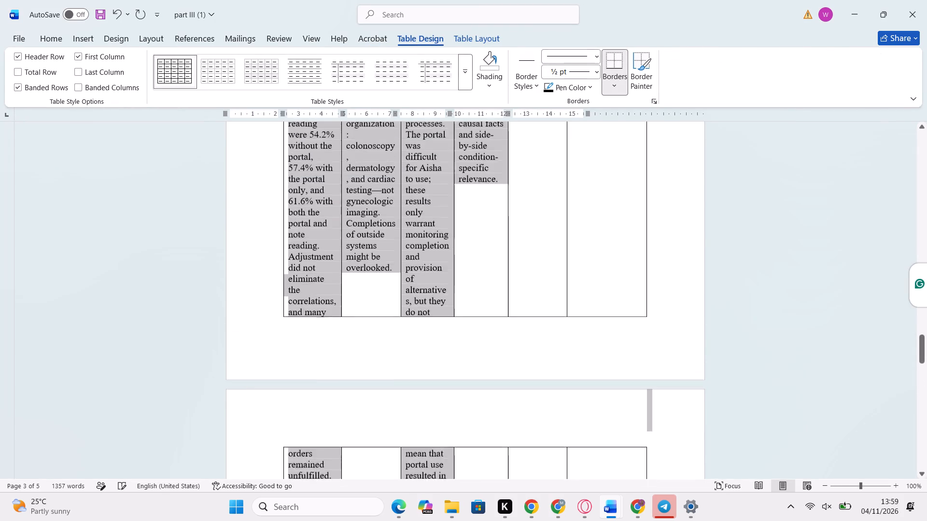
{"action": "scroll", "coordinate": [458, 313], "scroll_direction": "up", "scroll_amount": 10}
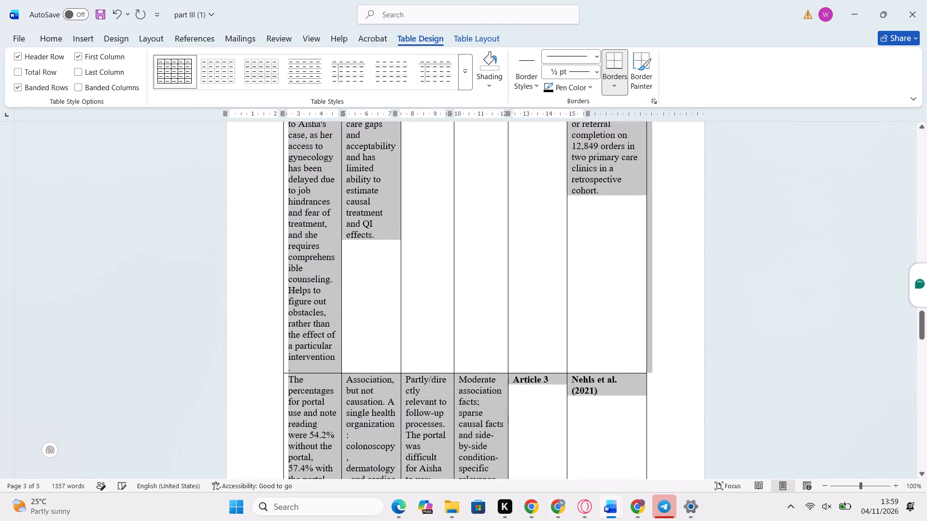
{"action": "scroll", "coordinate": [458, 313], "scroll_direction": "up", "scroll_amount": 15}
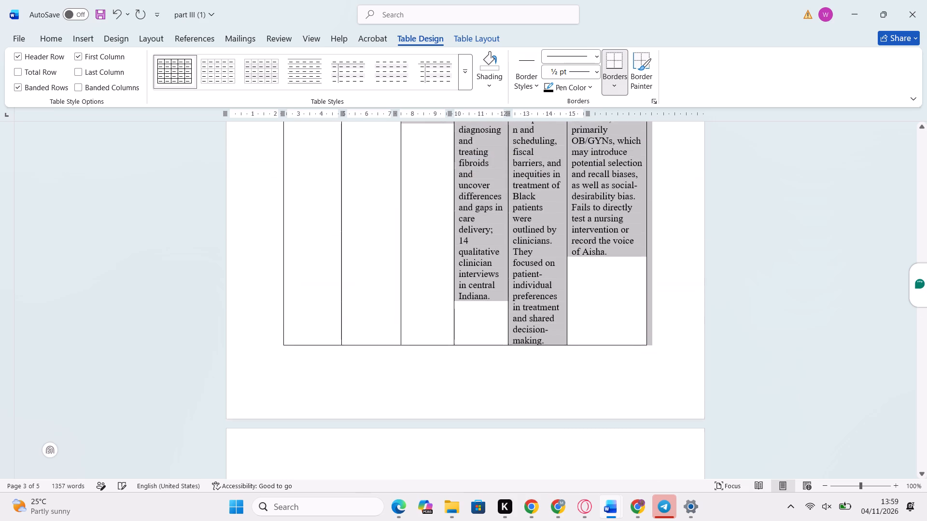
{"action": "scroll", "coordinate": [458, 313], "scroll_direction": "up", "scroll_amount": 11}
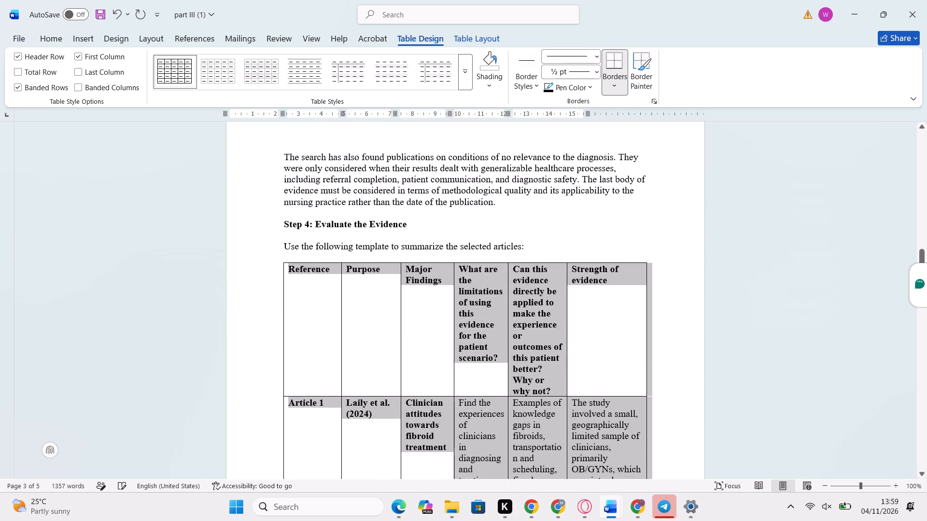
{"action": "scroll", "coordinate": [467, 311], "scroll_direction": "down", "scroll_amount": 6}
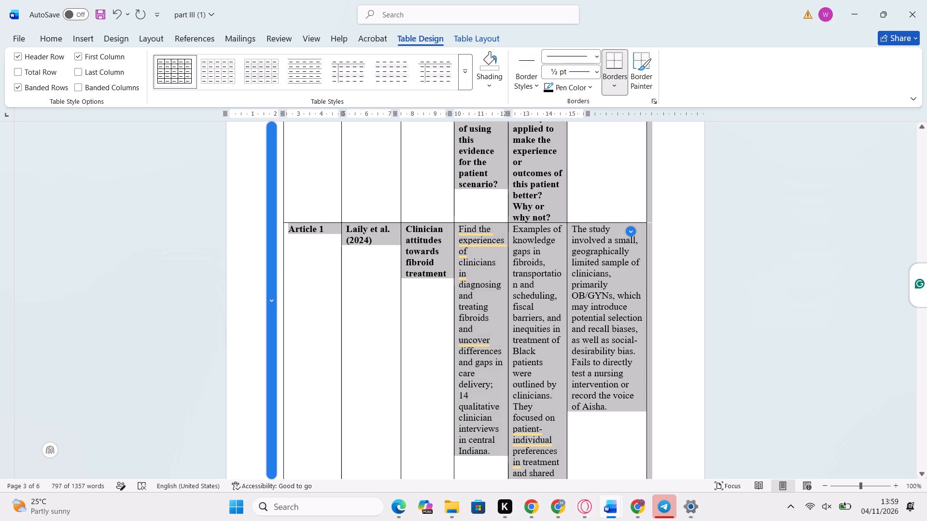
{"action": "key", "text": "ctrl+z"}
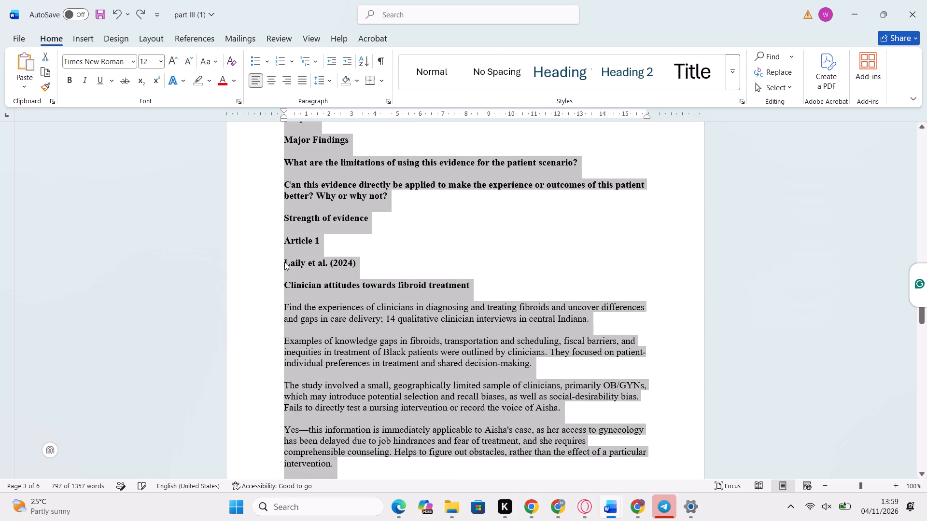
Join "Article 1", "Laily et al. (2024)" and "Clinician attitudes towards fibroid treatment" into one paragraph separated by single spaces.
{"action": "left_click", "coordinate": [284, 262]}
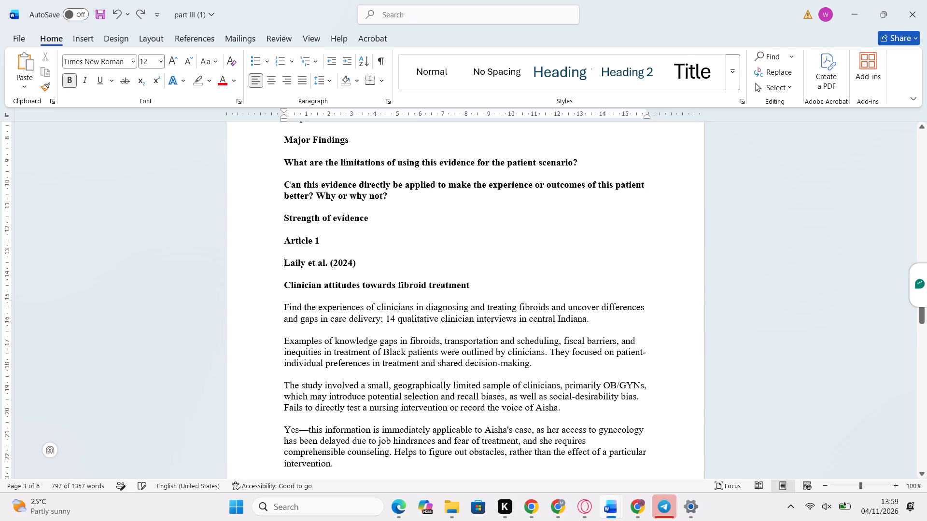
{"action": "key", "text": "BackSpace"}
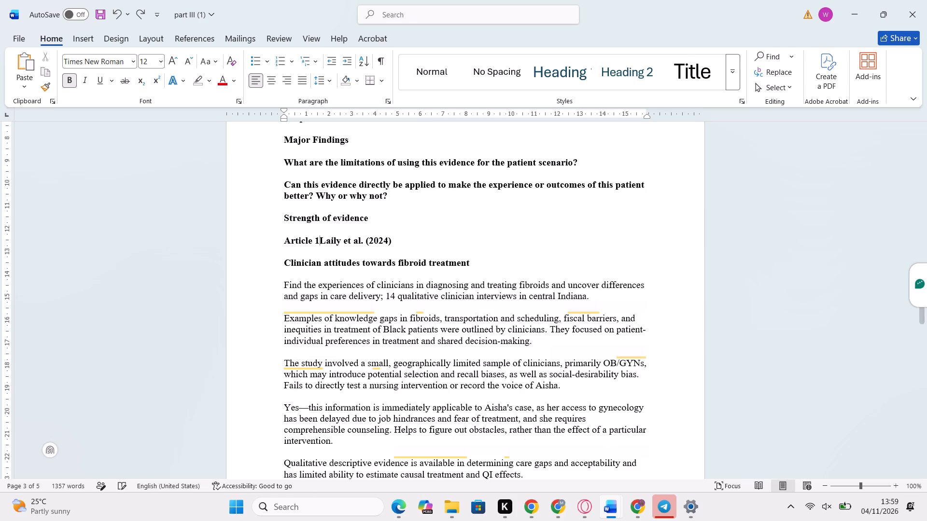
{"action": "key", "text": "space"}
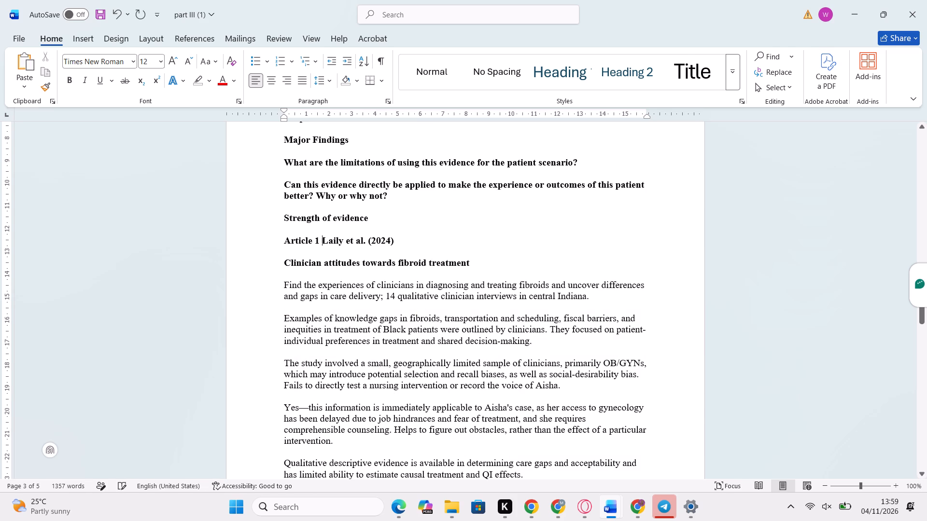
{"action": "left_click", "coordinate": [282, 260]}
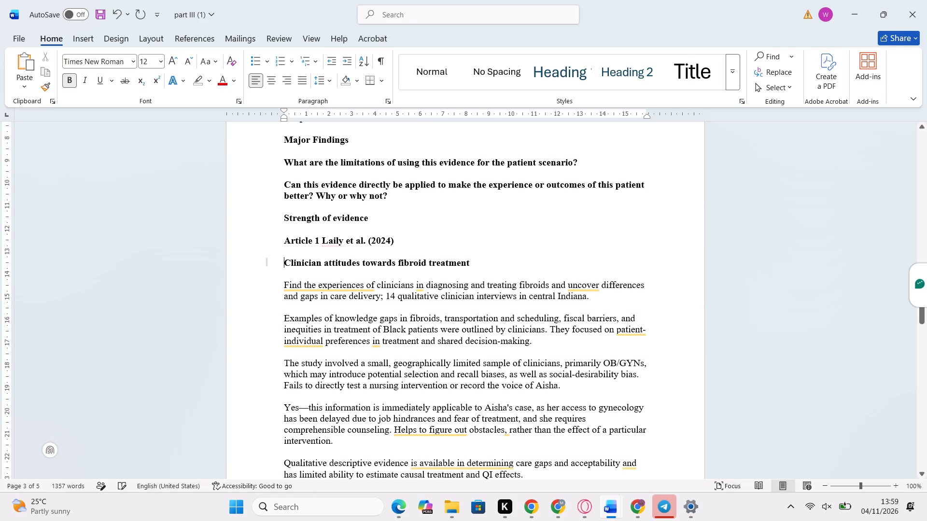
{"action": "key", "text": "BackSpace"}
{"action": "key", "text": "space"}
{"action": "key", "text": "space"}
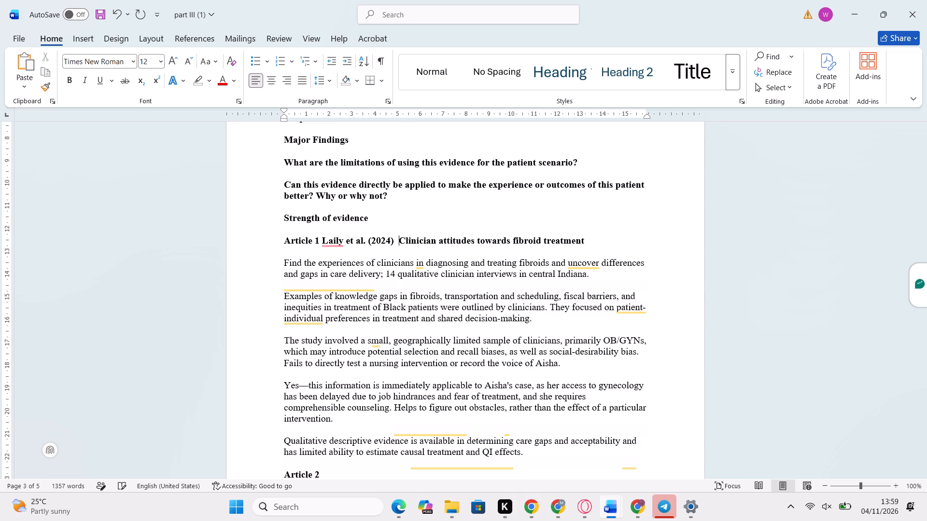
{"action": "key", "text": "BackSpace"}
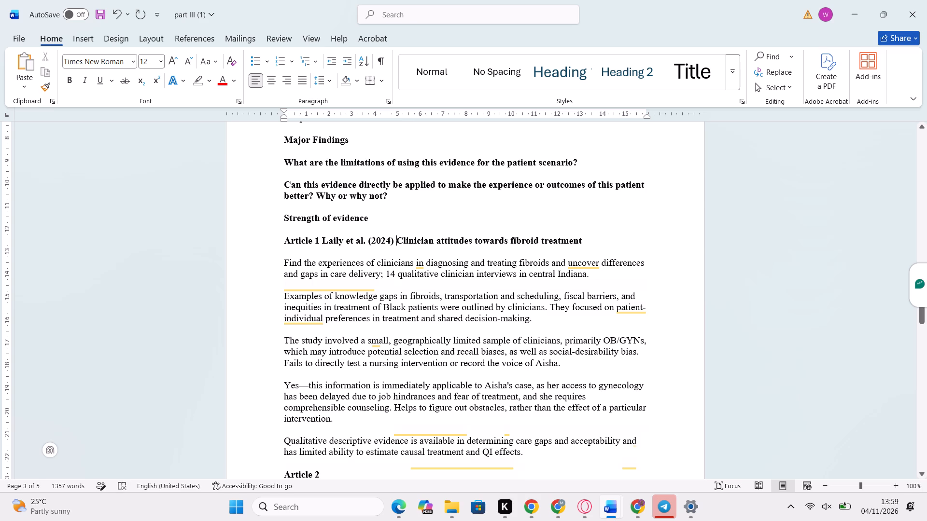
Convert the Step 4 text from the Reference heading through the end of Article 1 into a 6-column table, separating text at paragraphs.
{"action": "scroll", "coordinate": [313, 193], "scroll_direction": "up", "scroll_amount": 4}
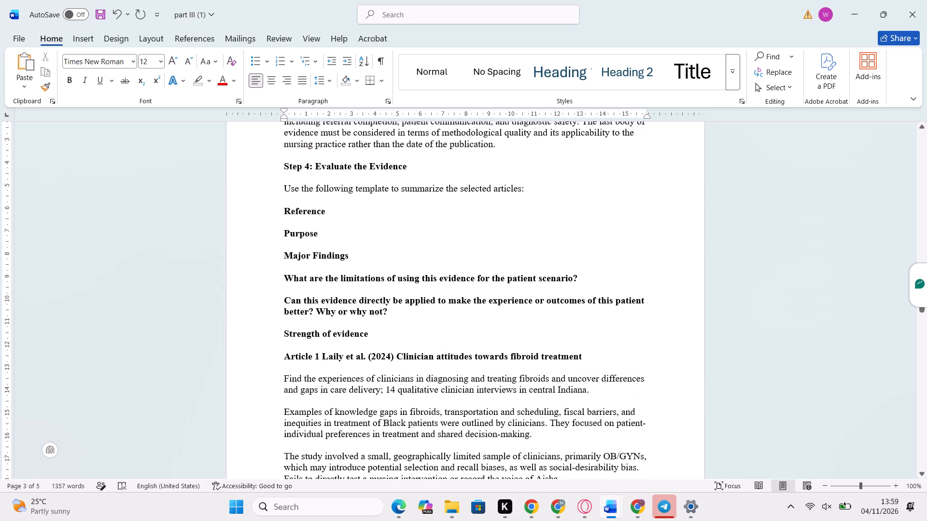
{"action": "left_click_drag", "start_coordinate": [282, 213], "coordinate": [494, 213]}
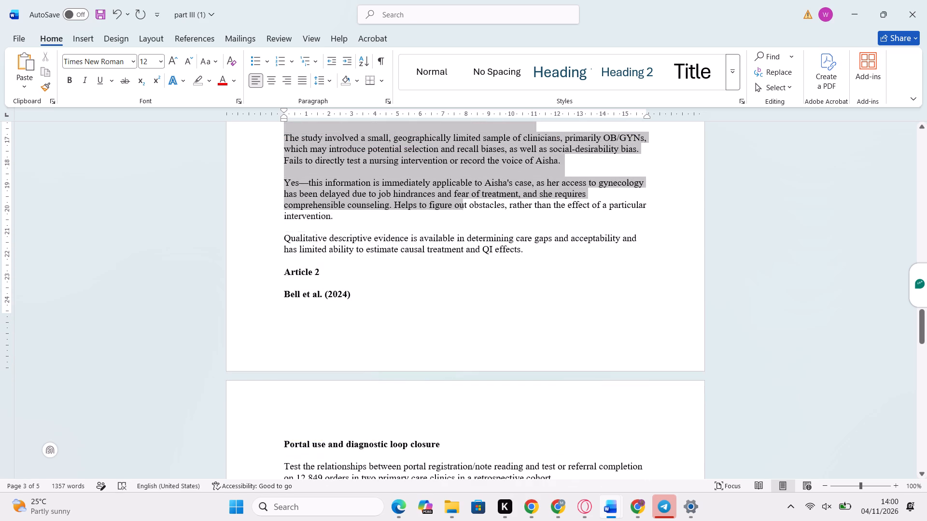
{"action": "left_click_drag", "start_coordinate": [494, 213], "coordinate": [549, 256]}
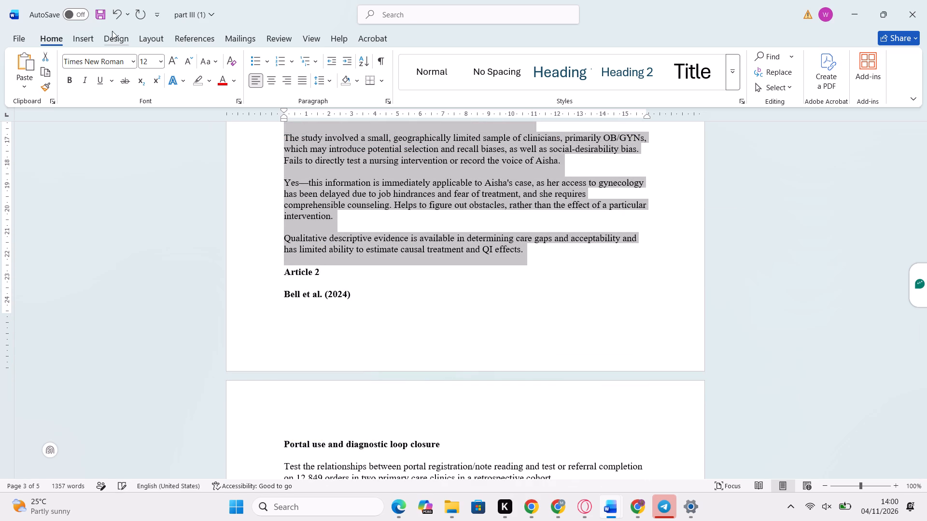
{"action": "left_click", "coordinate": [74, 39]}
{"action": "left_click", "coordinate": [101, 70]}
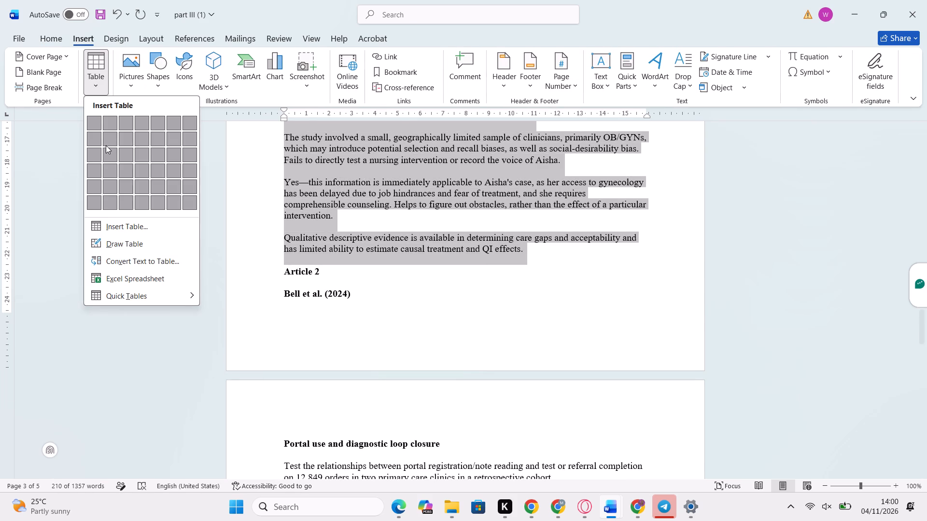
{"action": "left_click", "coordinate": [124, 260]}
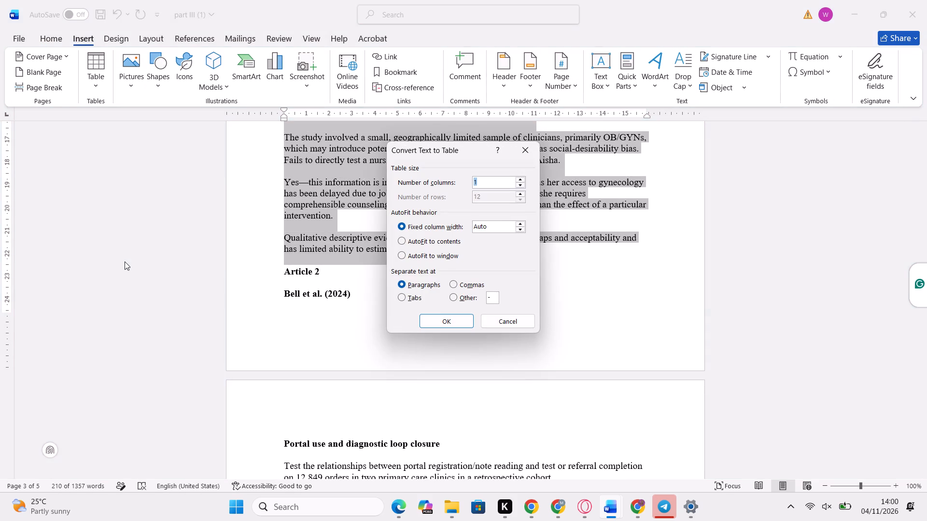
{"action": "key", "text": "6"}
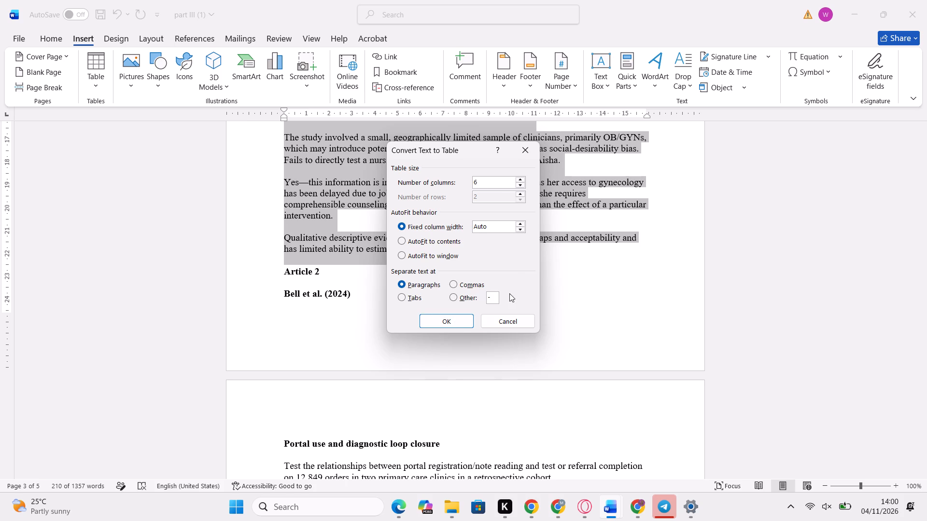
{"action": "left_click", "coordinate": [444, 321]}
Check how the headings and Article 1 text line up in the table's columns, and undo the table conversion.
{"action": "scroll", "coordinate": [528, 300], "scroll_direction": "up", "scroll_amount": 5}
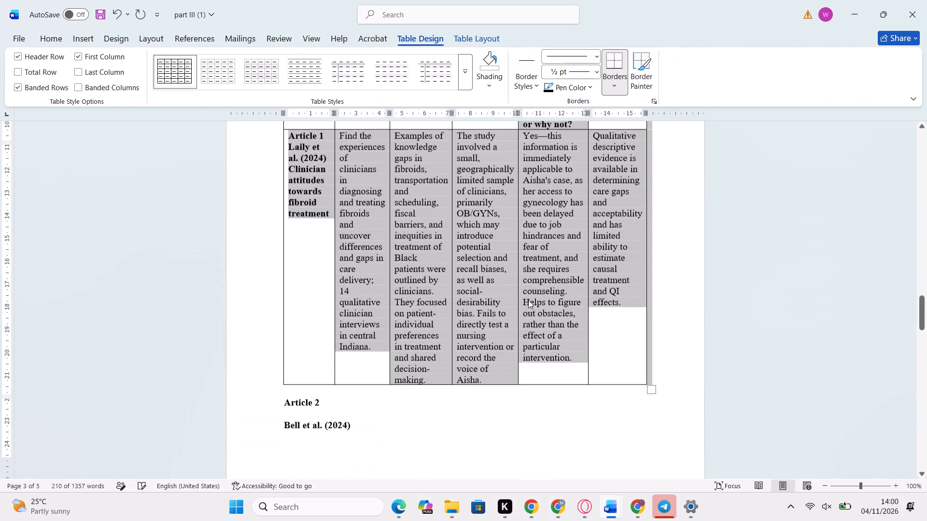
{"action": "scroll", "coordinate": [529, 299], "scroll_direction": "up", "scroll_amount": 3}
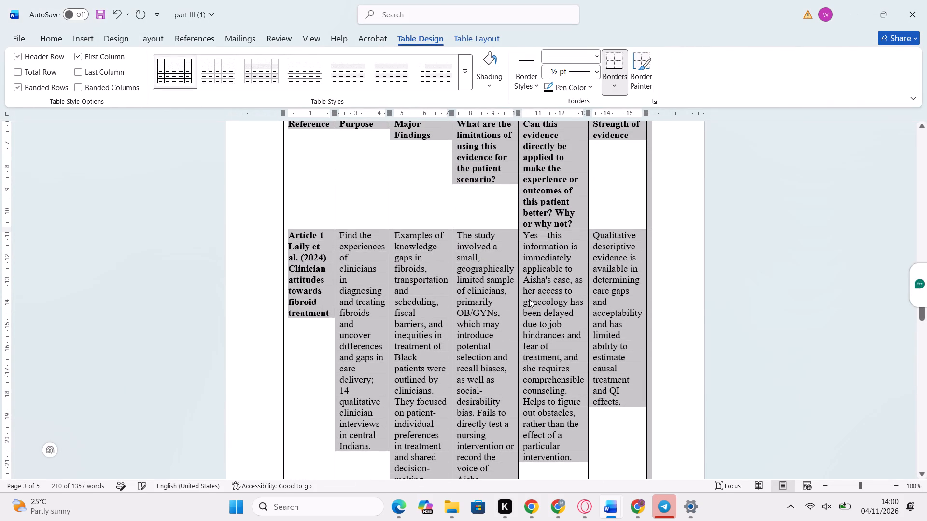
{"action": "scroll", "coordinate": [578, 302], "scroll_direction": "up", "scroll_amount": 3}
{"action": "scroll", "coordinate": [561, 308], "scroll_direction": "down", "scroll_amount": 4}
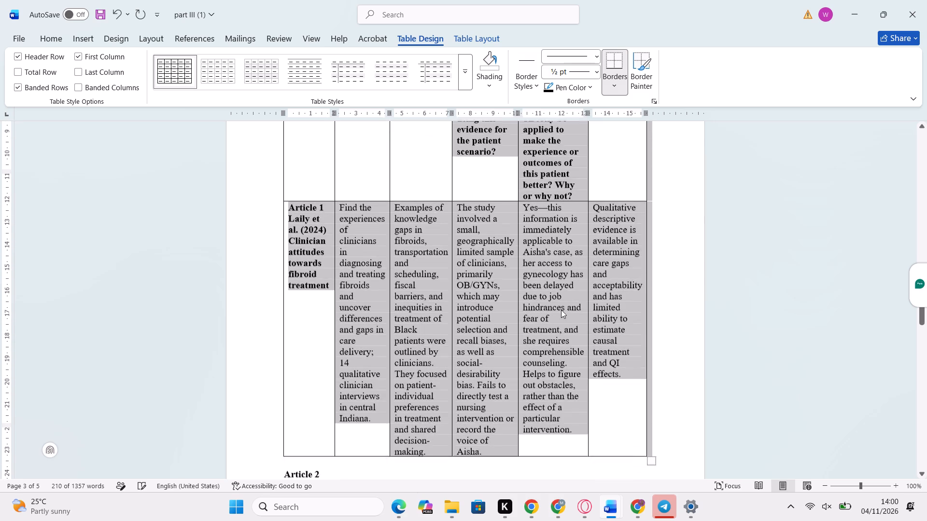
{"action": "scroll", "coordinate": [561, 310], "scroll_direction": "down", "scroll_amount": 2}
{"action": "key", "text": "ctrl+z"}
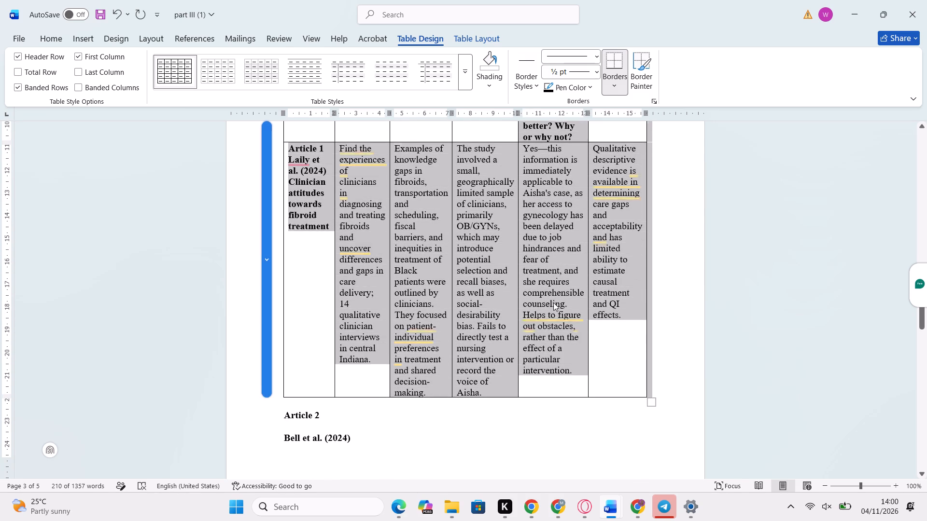
Join "Article 2", "Bell et al. (2024)" and "Portal use and diagnostic loop closure" into one paragraph separated by single spaces.
{"action": "scroll", "coordinate": [450, 344], "scroll_direction": "down", "scroll_amount": 4}
{"action": "scroll", "coordinate": [373, 353], "scroll_direction": "down", "scroll_amount": 3}
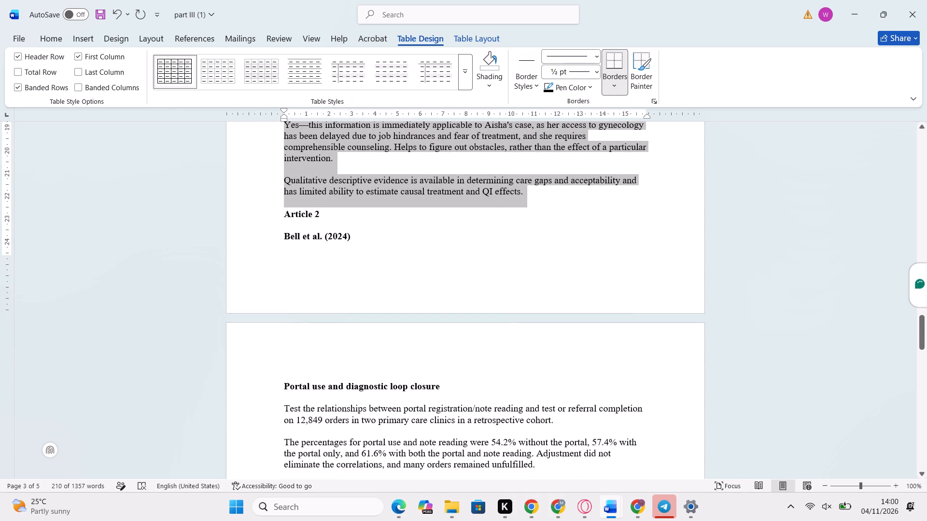
{"action": "left_click", "coordinate": [284, 239]}
{"action": "key", "text": "BackSpace"}
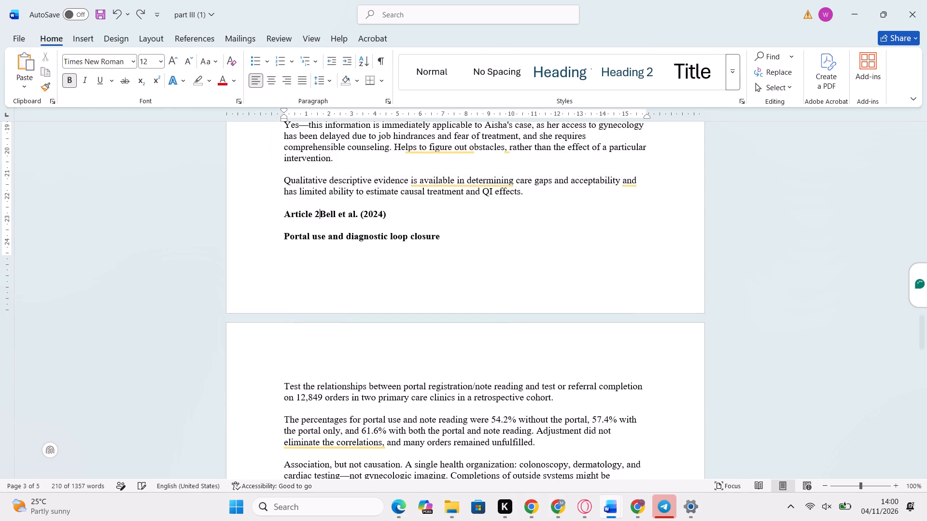
{"action": "key", "text": "space"}
{"action": "left_click", "coordinate": [285, 233]}
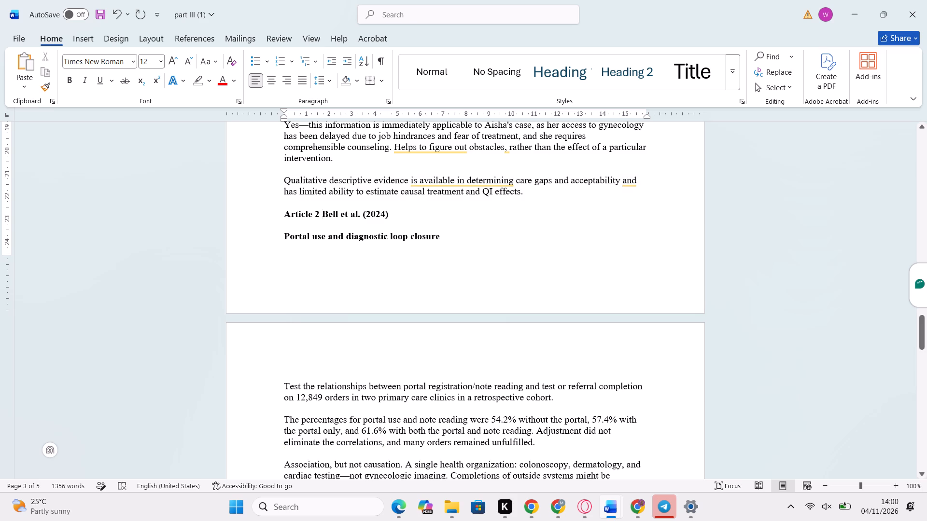
{"action": "key", "text": "equal"}
{"action": "key", "text": "BackSpace"}
{"action": "key", "text": "BackSpace"}
{"action": "key", "text": "space"}
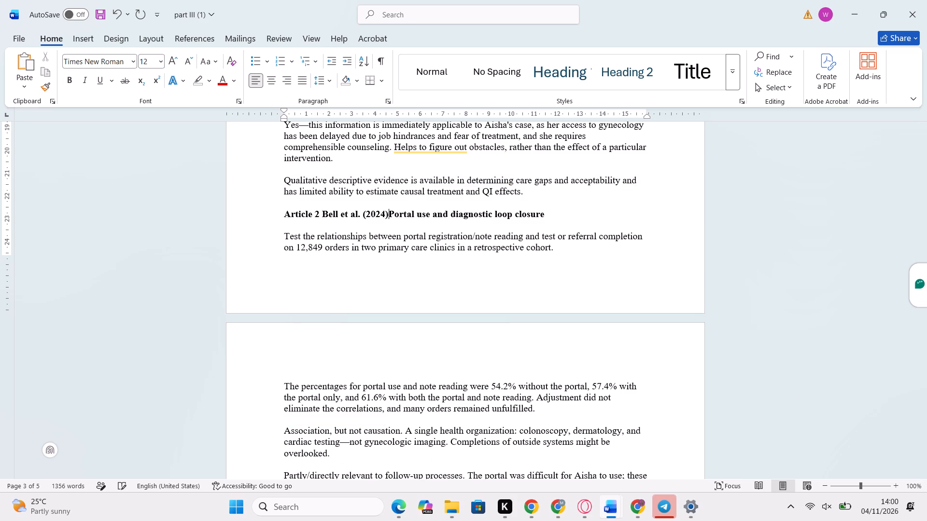
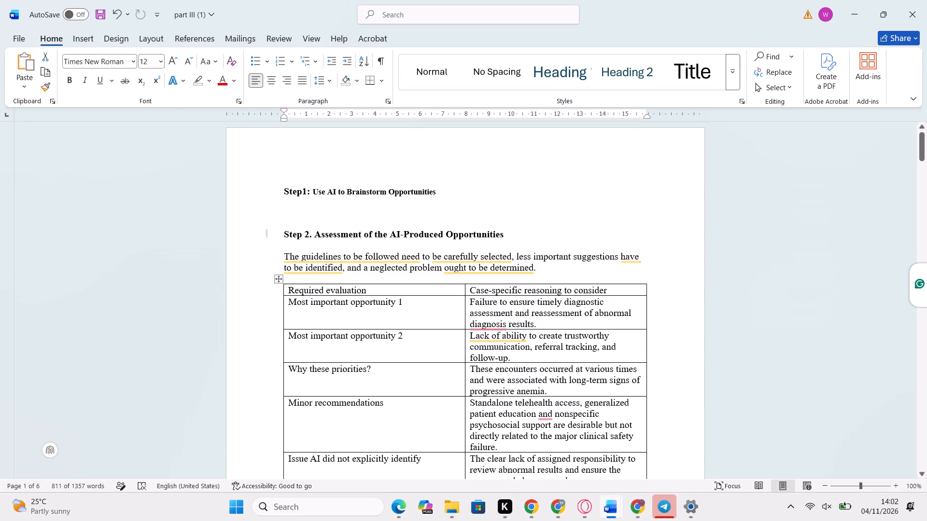
Copy everything from the "Step 2. Assessment of the AI-Produced Opportunities" heading through the end of the part III (1) document.
{"action": "left_click_drag", "start_coordinate": [279, 233], "coordinate": [310, 325]}
{"action": "left_click_drag", "start_coordinate": [310, 325], "coordinate": [473, 520]}
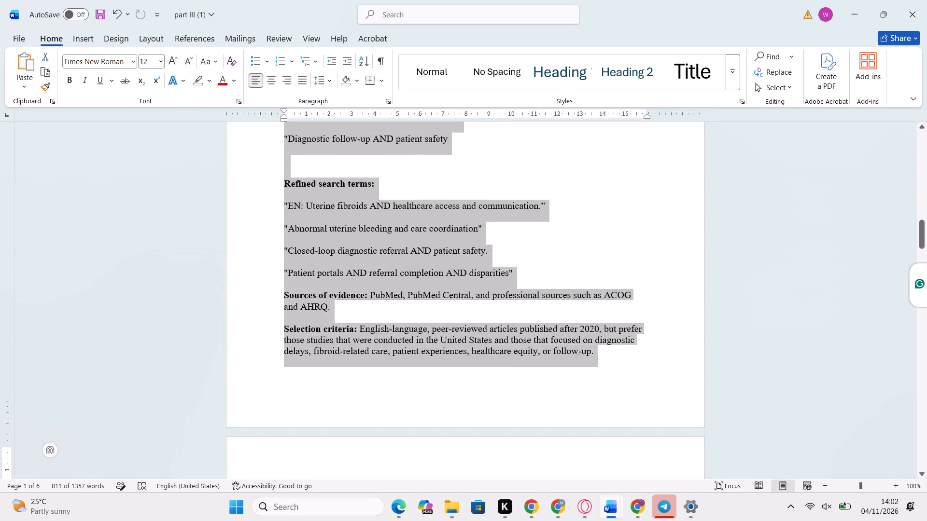
{"action": "left_click_drag", "start_coordinate": [473, 520], "coordinate": [587, 520]}
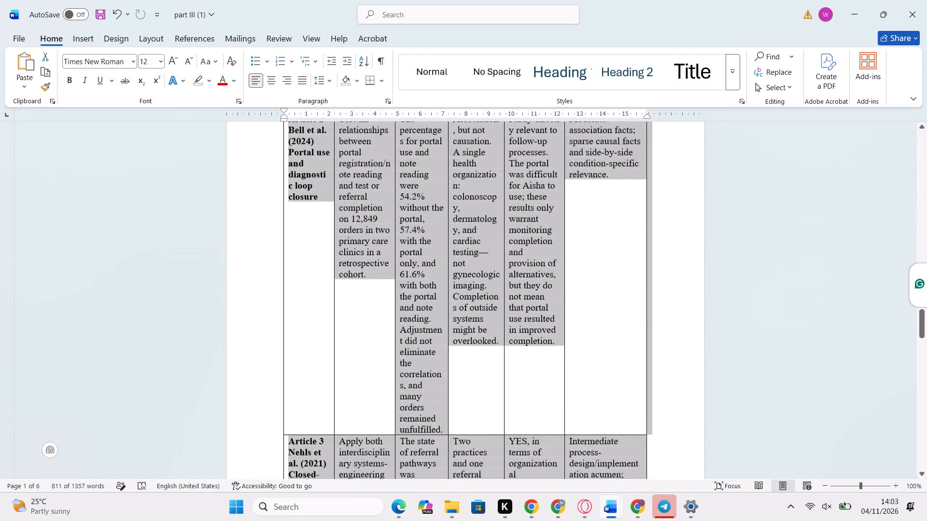
{"action": "left_click_drag", "start_coordinate": [587, 520], "coordinate": [615, 520]}
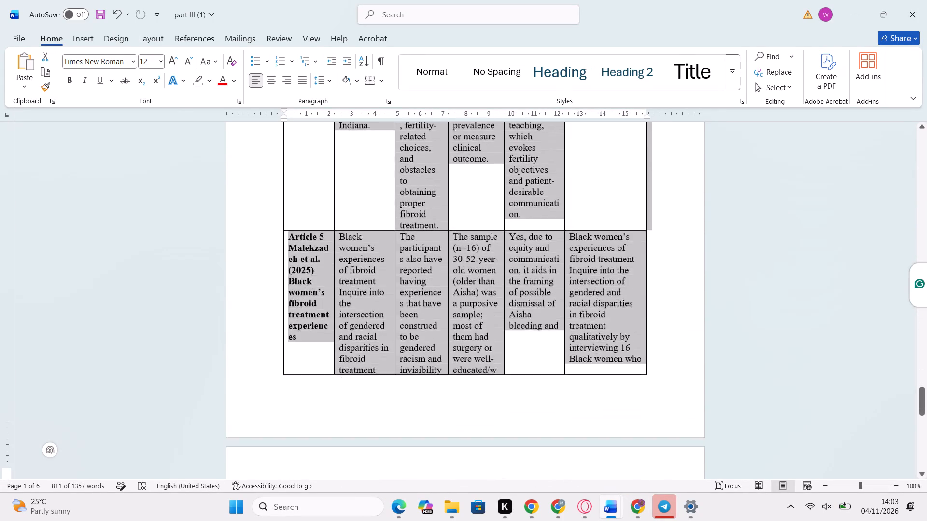
{"action": "left_click_drag", "start_coordinate": [615, 520], "coordinate": [574, 124]}
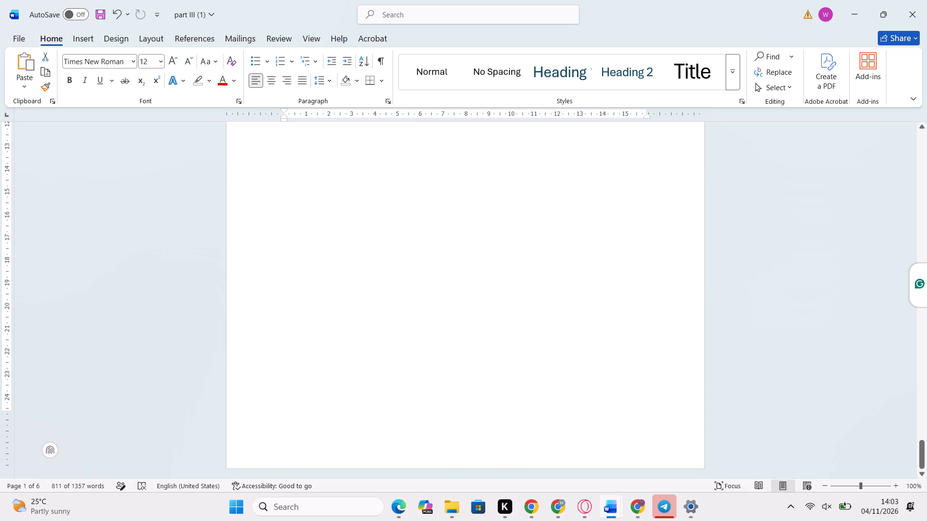
{"action": "left_click_drag", "start_coordinate": [574, 124], "coordinate": [598, 232]}
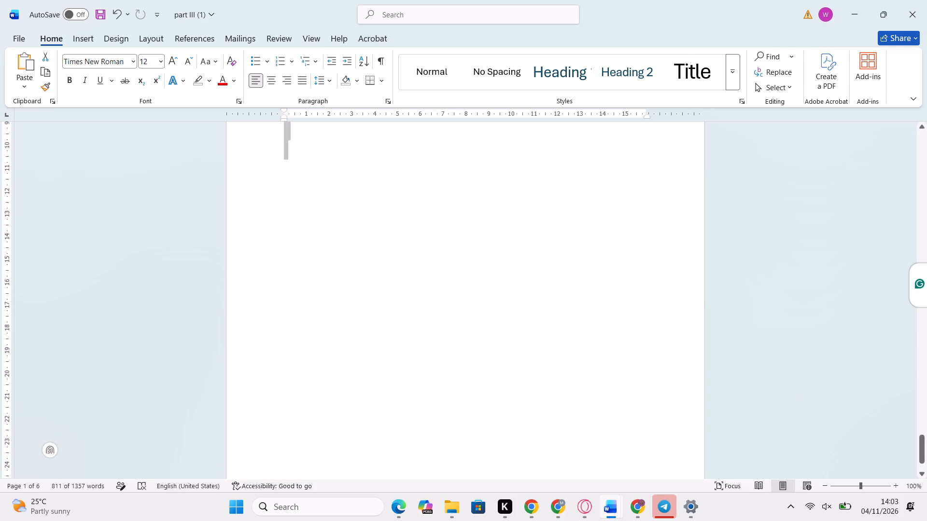
{"action": "key", "text": "ctrl+c"}
Switch to document 7818277 and paste the copied content after list item 10, above the Part 4 heading.
{"action": "left_click", "coordinate": [611, 508]}
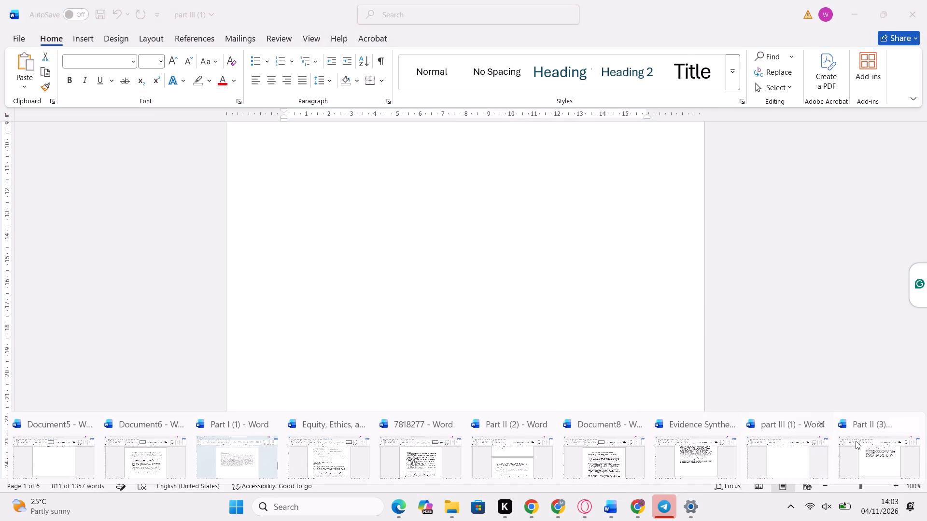
{"action": "left_click", "coordinate": [411, 458]}
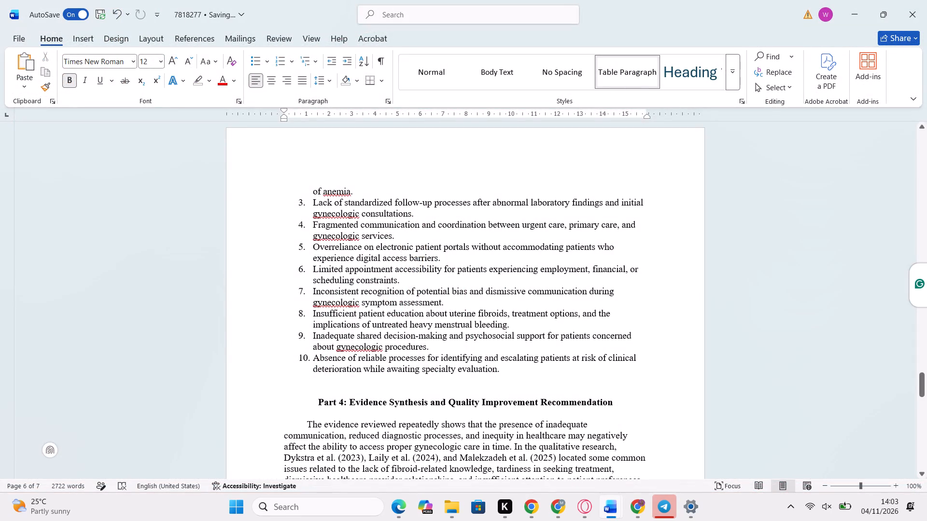
{"action": "left_click", "coordinate": [522, 371]}
{"action": "key", "text": "Return"}
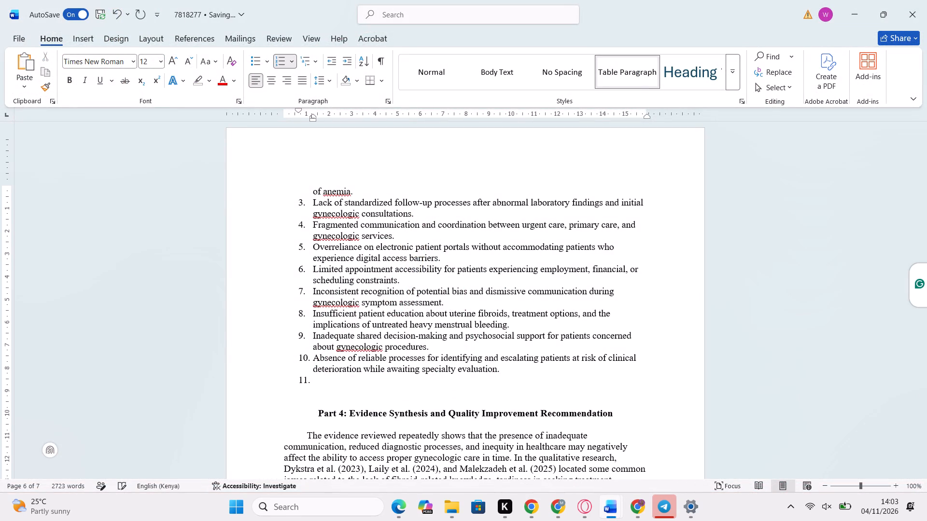
{"action": "key", "text": "BackSpace"}
{"action": "key", "text": "BackSpace"}
{"action": "key", "text": "BackSpace"}
{"action": "key", "text": "Return"}
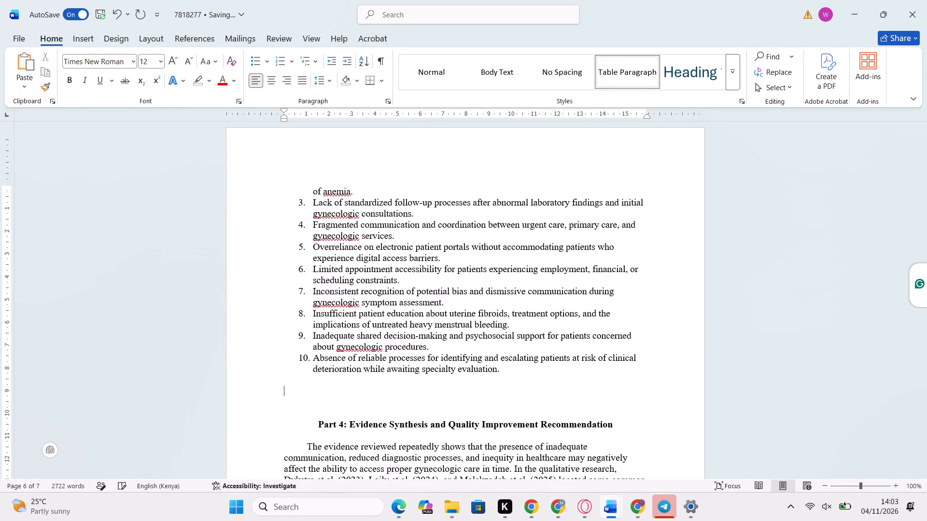
{"action": "key", "text": "ctrl+v"}
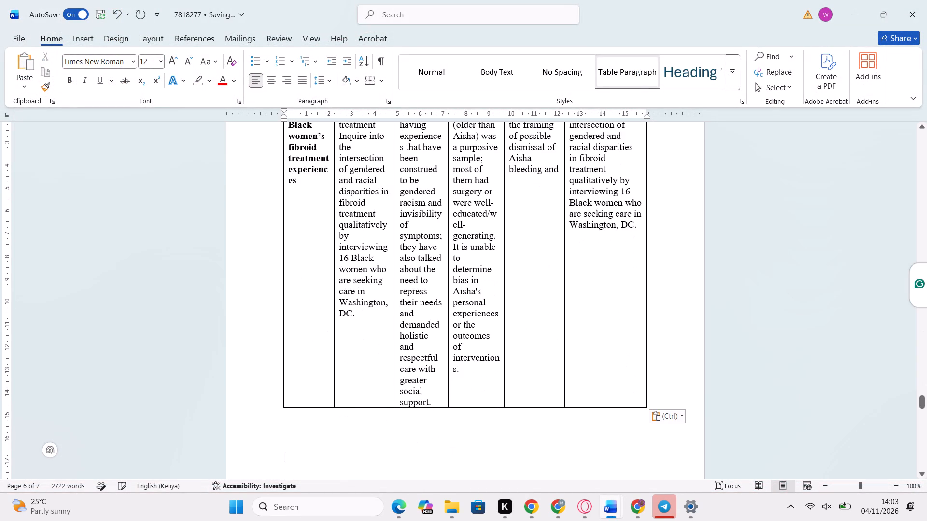
Remove the extra blank lines between the pasted evidence table and the Part 4 heading.
{"action": "key", "text": "BackSpace"}
{"action": "key", "text": "BackSpace"}
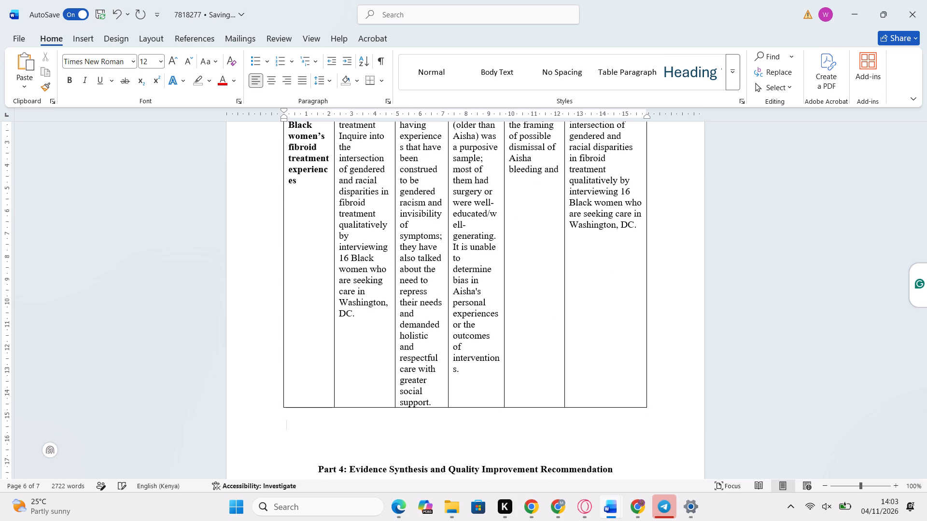
{"action": "key", "text": "Down"}
{"action": "key", "text": "BackSpace"}
{"action": "key", "text": "BackSpace"}
{"action": "key", "text": "BackSpace"}
{"action": "key", "text": "BackSpace"}
{"action": "key", "text": "BackSpace"}
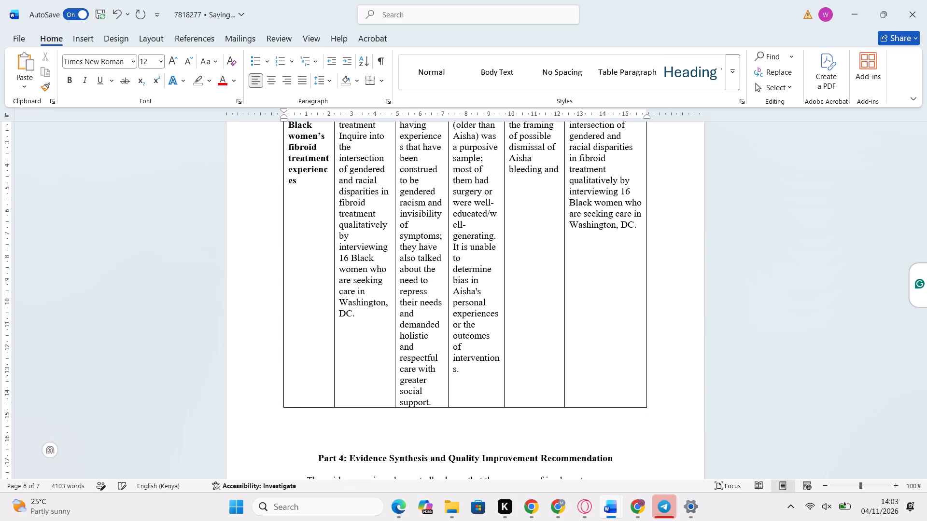
{"action": "key", "text": "BackSpace"}
{"action": "key", "text": "BackSpace"}
{"action": "key", "text": "Down"}
{"action": "key", "text": "BackSpace"}
Delete the blank space between the "Selection criteria" paragraph and the paragraph beginning "The search has also found publications".
{"action": "scroll", "coordinate": [463, 305], "scroll_direction": "up", "scroll_amount": 2}
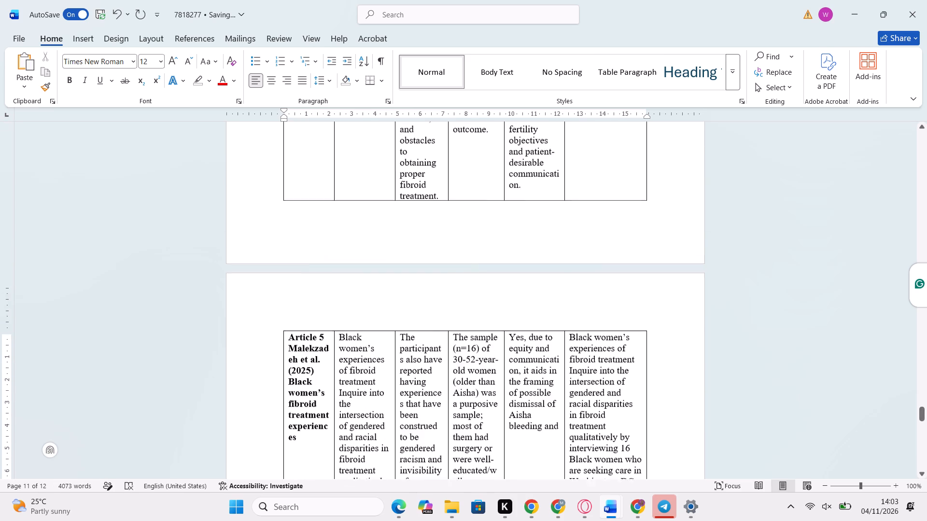
{"action": "scroll", "coordinate": [463, 305], "scroll_direction": "up", "scroll_amount": 8}
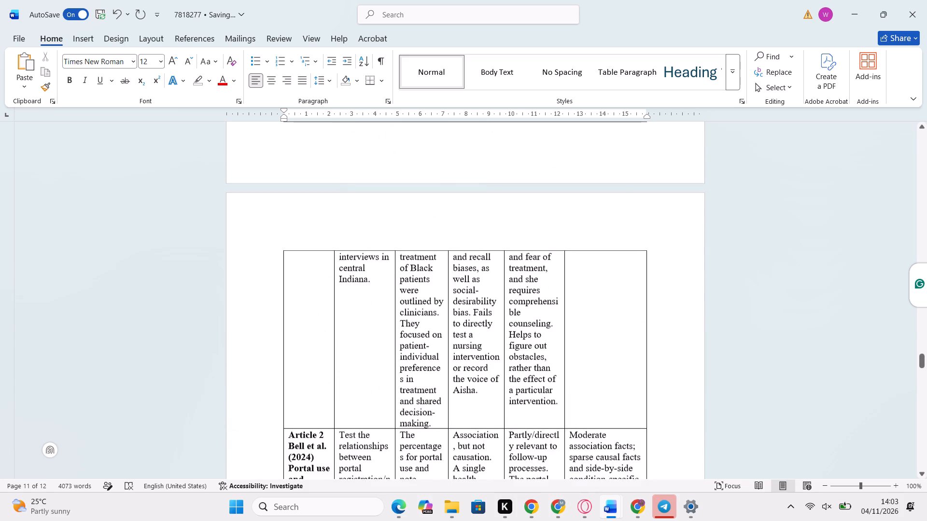
{"action": "scroll", "coordinate": [463, 305], "scroll_direction": "up", "scroll_amount": 4}
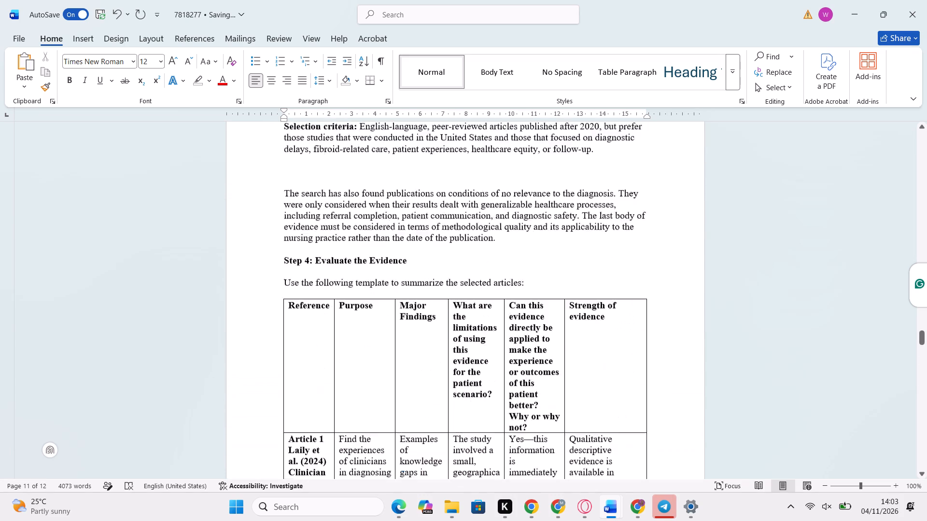
{"action": "scroll", "coordinate": [463, 305], "scroll_direction": "up", "scroll_amount": 2}
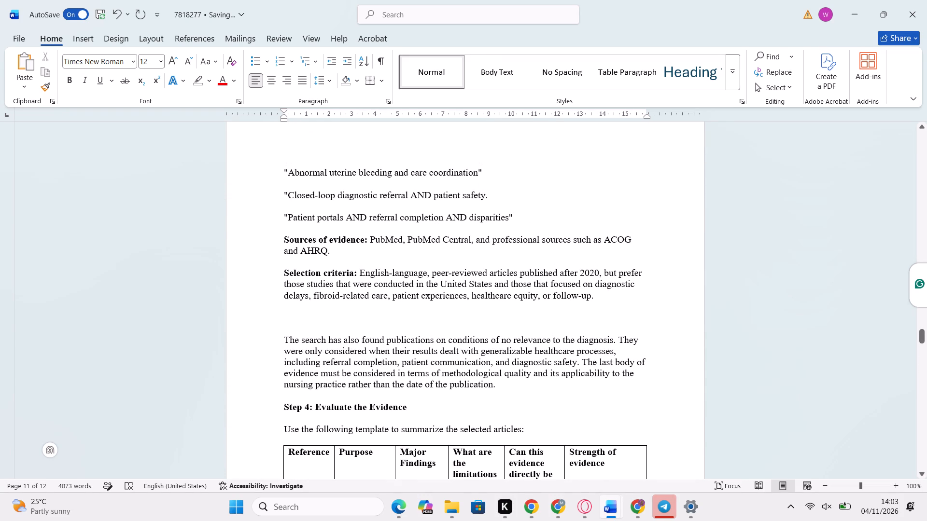
{"action": "left_click", "coordinate": [298, 331]}
{"action": "key", "text": "BackSpace"}
{"action": "key", "text": "BackSpace"}
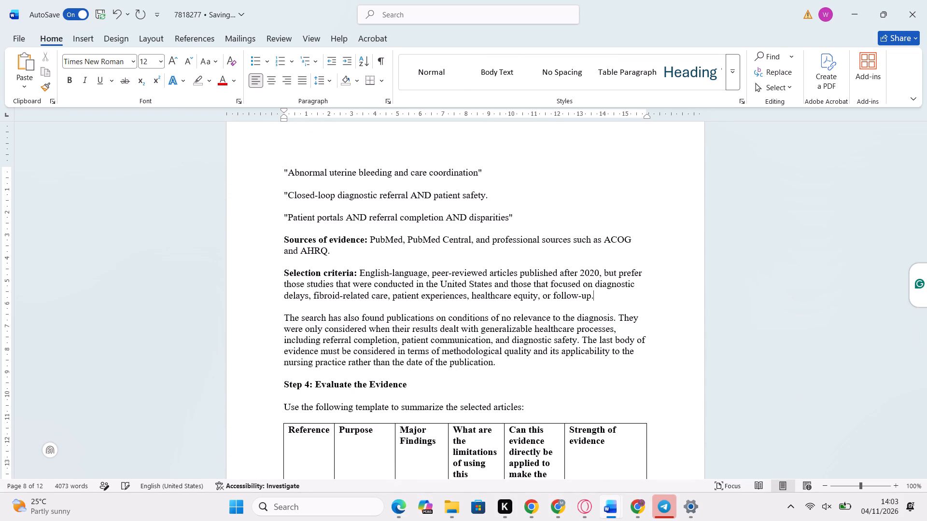
Delete the empty lines between the paragraph on Aisha's experience and the one beginning "The issue has a consequence on patient safety".
{"action": "scroll", "coordinate": [298, 331], "scroll_direction": "up", "scroll_amount": 4}
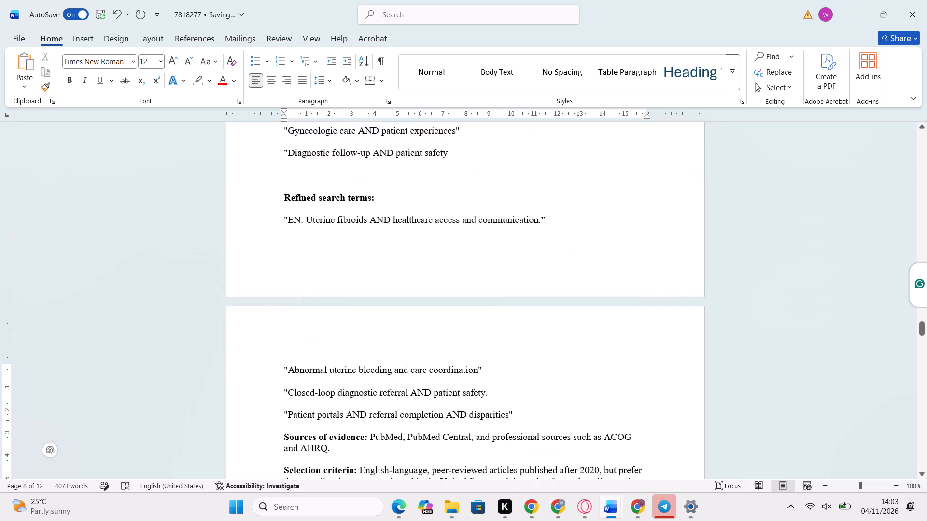
{"action": "scroll", "coordinate": [298, 331], "scroll_direction": "up", "scroll_amount": 2}
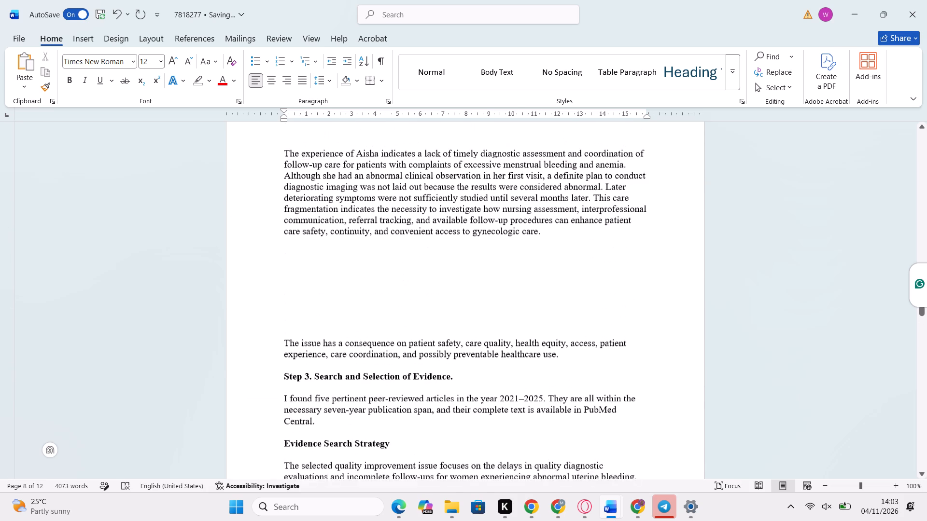
{"action": "scroll", "coordinate": [298, 331], "scroll_direction": "up", "scroll_amount": 4}
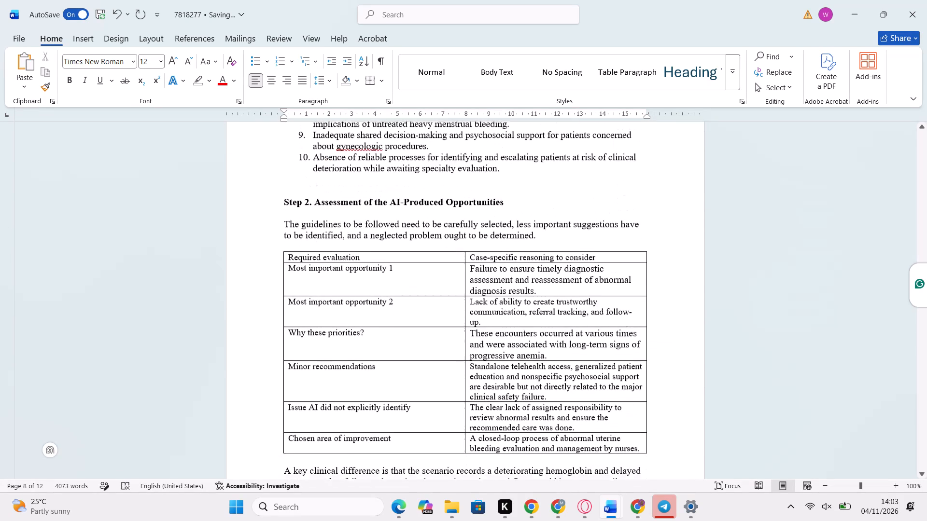
{"action": "scroll", "coordinate": [298, 331], "scroll_direction": "up", "scroll_amount": 1}
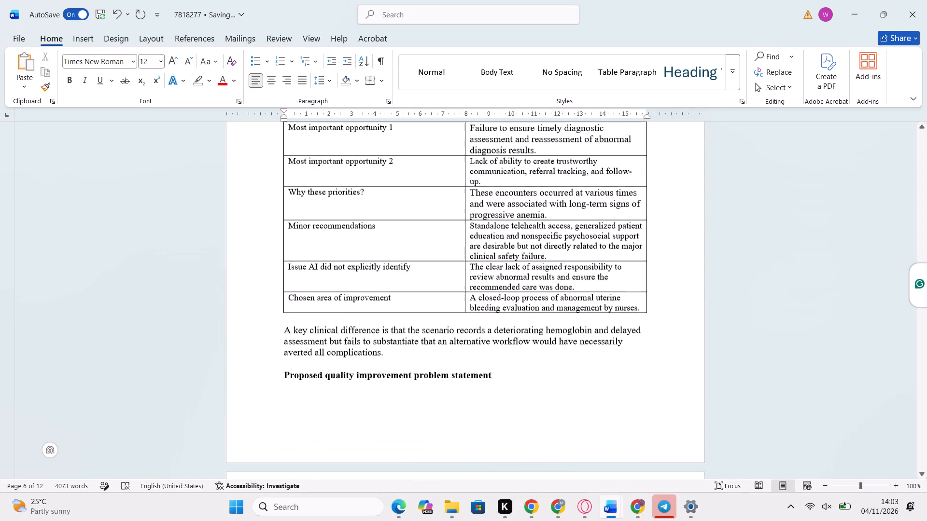
{"action": "scroll", "coordinate": [298, 331], "scroll_direction": "up", "scroll_amount": 1}
{"action": "scroll", "coordinate": [298, 331], "scroll_direction": "down", "scroll_amount": 5}
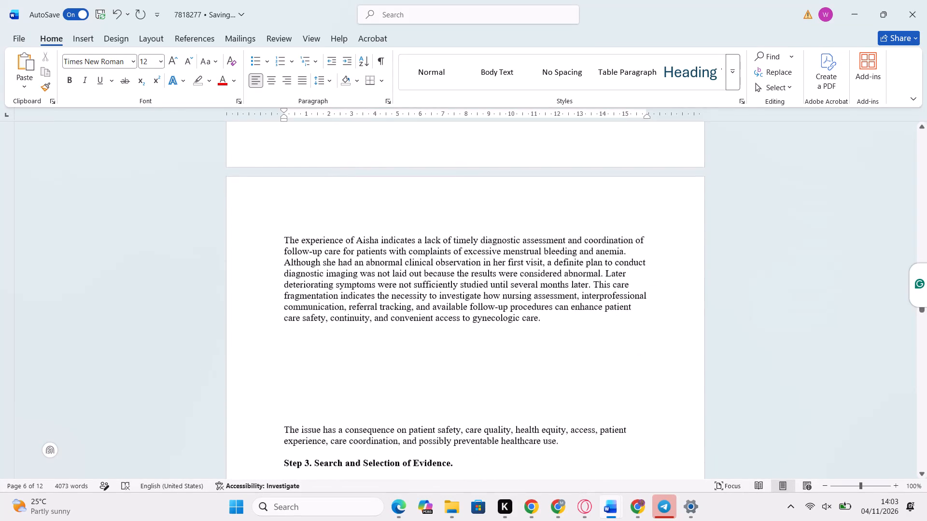
{"action": "scroll", "coordinate": [298, 331], "scroll_direction": "down", "scroll_amount": 2}
{"action": "scroll", "coordinate": [234, 285], "scroll_direction": "up", "scroll_amount": 3}
{"action": "scroll", "coordinate": [234, 285], "scroll_direction": "down", "scroll_amount": 1}
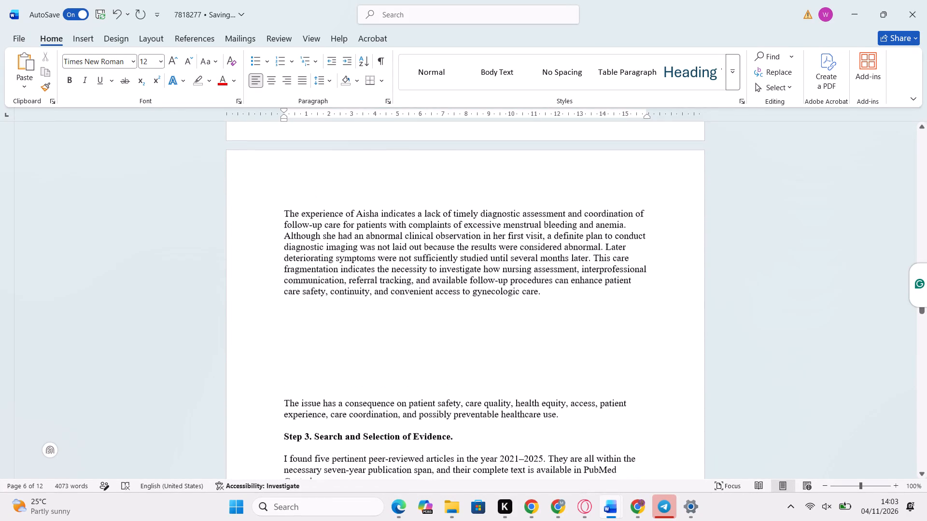
{"action": "left_click", "coordinate": [293, 385]}
{"action": "key", "text": "BackSpace"}
{"action": "key", "text": "BackSpace"}
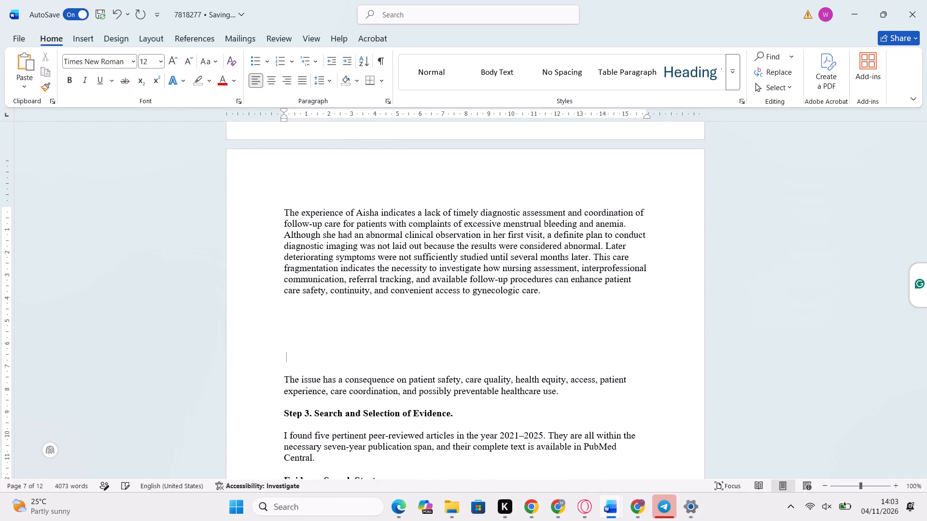
{"action": "key", "text": "BackSpace"}
{"action": "key", "text": "BackSpace"}
{"action": "key", "text": "BackSpace"}
{"action": "key", "text": "BackSpace"}
{"action": "key", "text": "BackSpace"}
{"action": "key", "text": "BackSpace"}
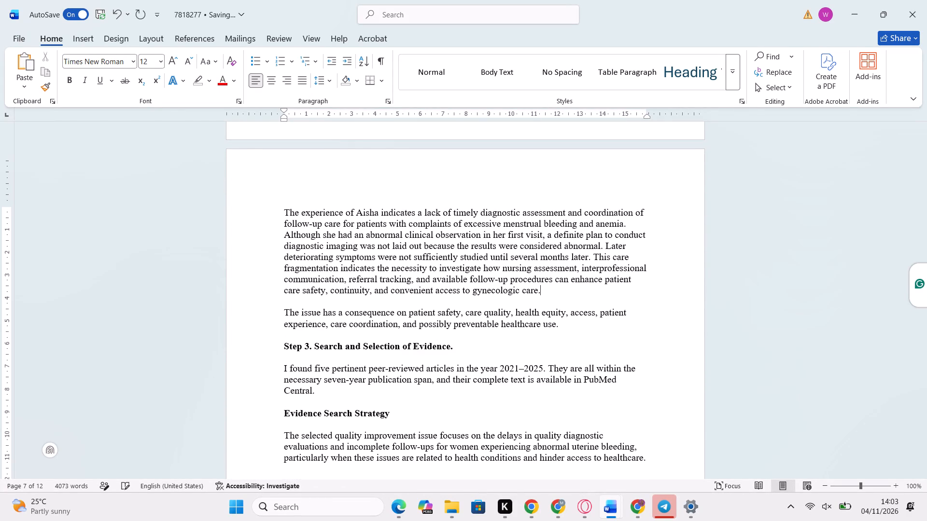
Remove the blank lines above the "Initial search terms:" and "Refined search terms:" headings.
{"action": "scroll", "coordinate": [293, 385], "scroll_direction": "down", "scroll_amount": 2}
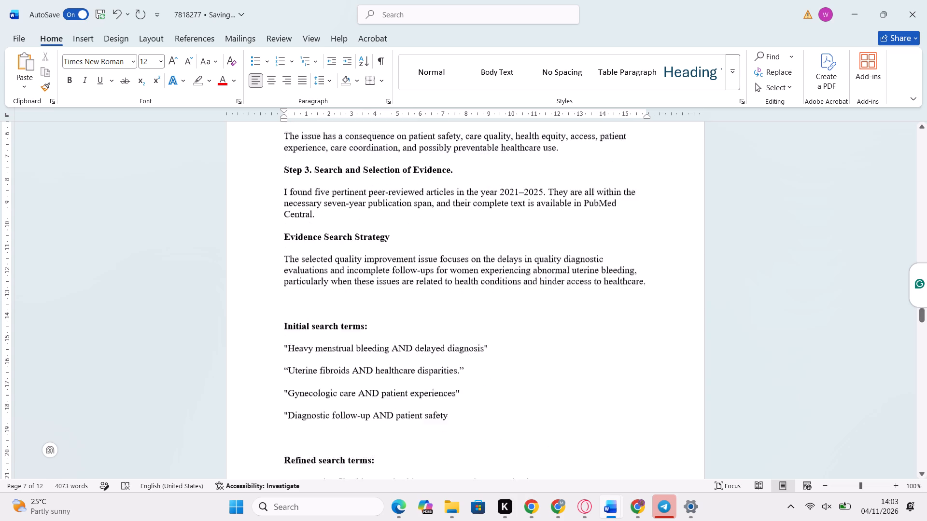
{"action": "left_click", "coordinate": [293, 385]}
{"action": "left_click", "coordinate": [297, 274]}
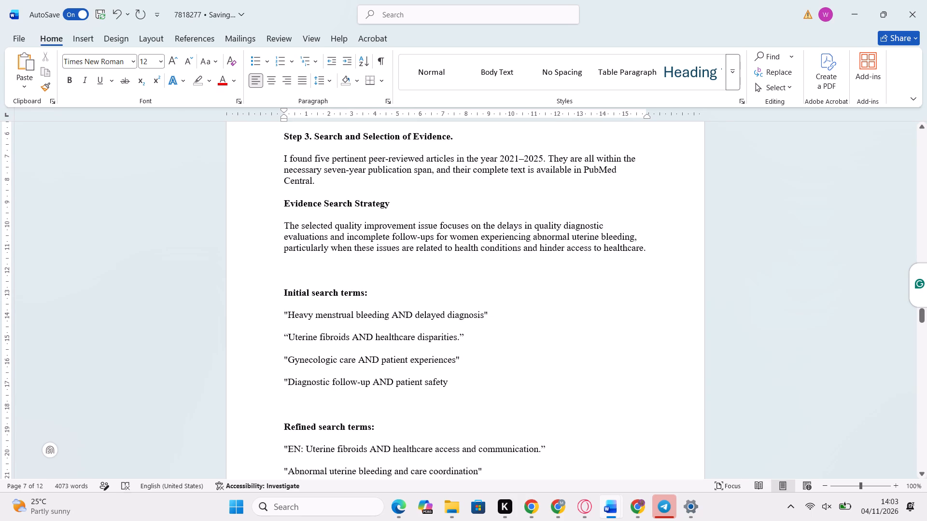
{"action": "key", "text": "BackSpace"}
{"action": "key", "text": "BackSpace"}
{"action": "scroll", "coordinate": [297, 274], "scroll_direction": "down", "scroll_amount": 1}
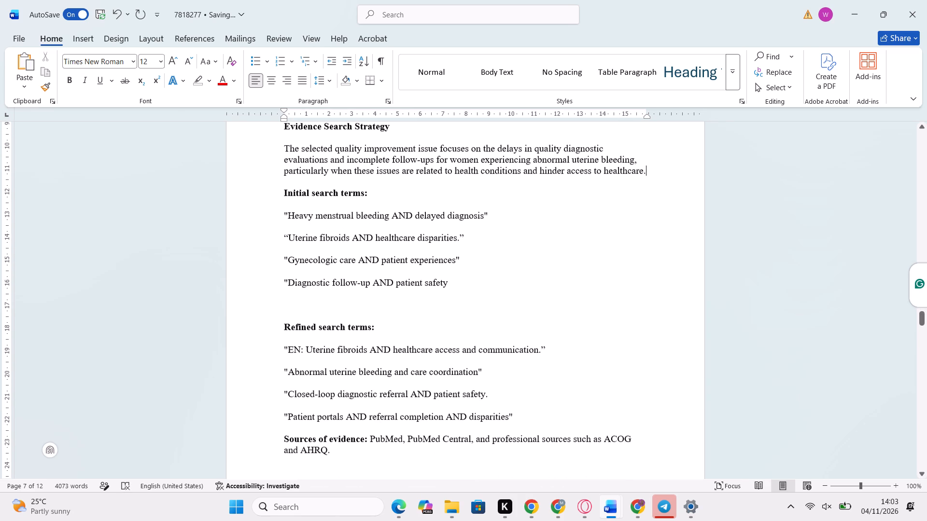
{"action": "left_click", "coordinate": [281, 313]}
{"action": "key", "text": "BackSpace"}
Center the headings "Step 4: Evaluate the Evidence" and "Step 3. Search and Selection of Evidence.".
{"action": "scroll", "coordinate": [281, 313], "scroll_direction": "down", "scroll_amount": 1}
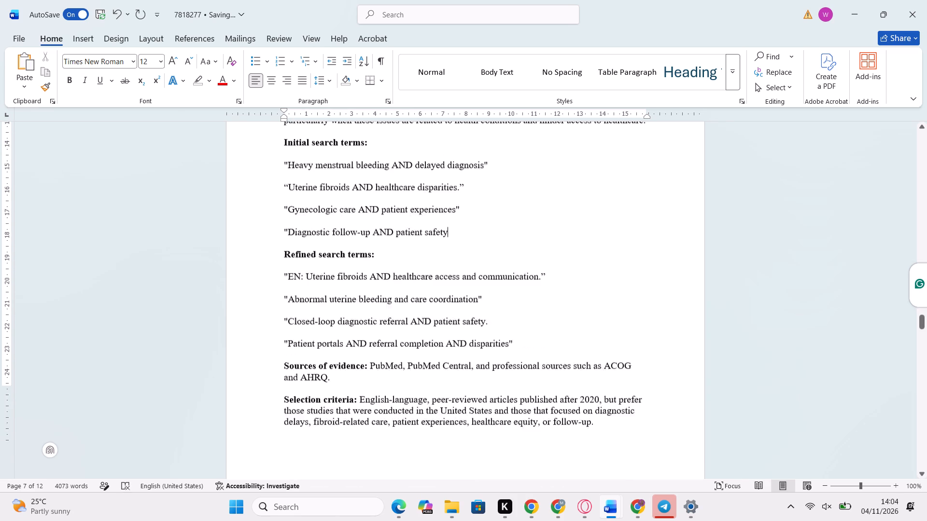
{"action": "scroll", "coordinate": [281, 313], "scroll_direction": "down", "scroll_amount": 4}
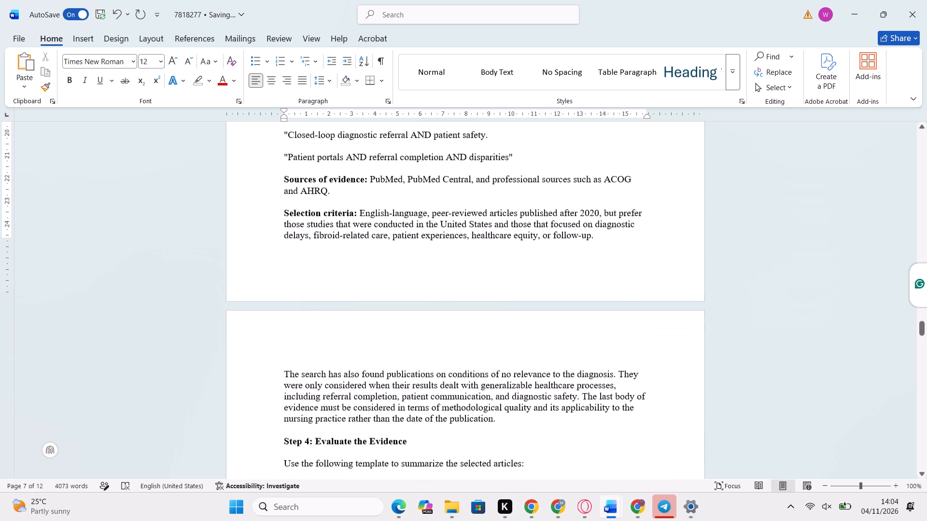
{"action": "scroll", "coordinate": [281, 313], "scroll_direction": "down", "scroll_amount": 4}
{"action": "scroll", "coordinate": [281, 313], "scroll_direction": "up", "scroll_amount": 2}
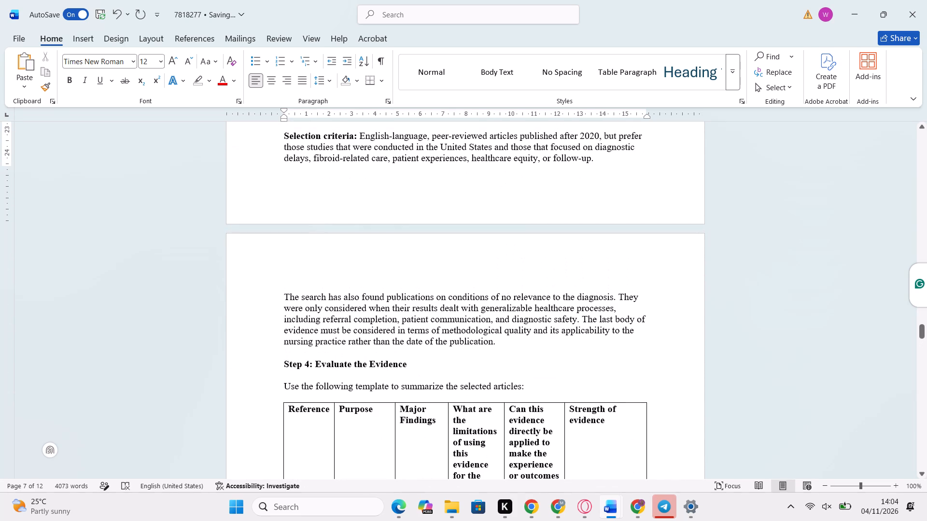
{"action": "left_click", "coordinate": [283, 365]}
{"action": "key", "text": "ctrl+e"}
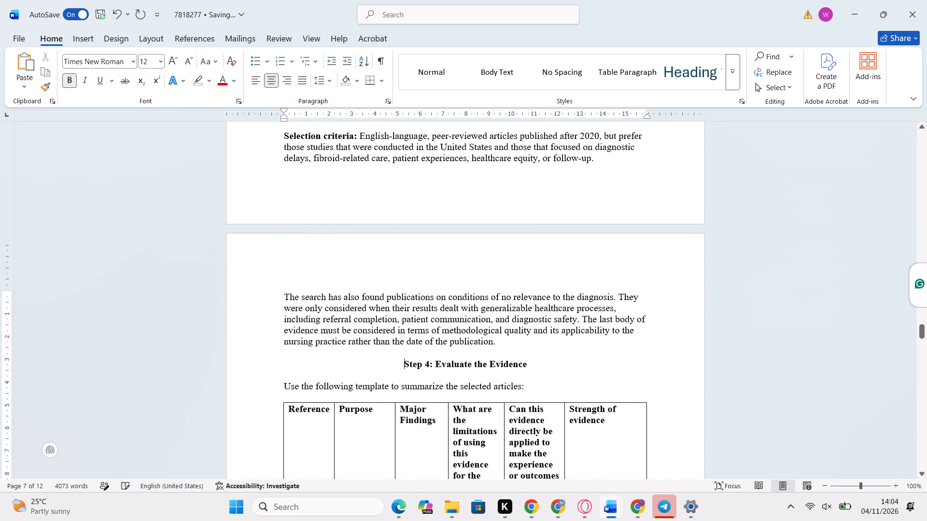
{"action": "scroll", "coordinate": [283, 365], "scroll_direction": "up", "scroll_amount": 6}
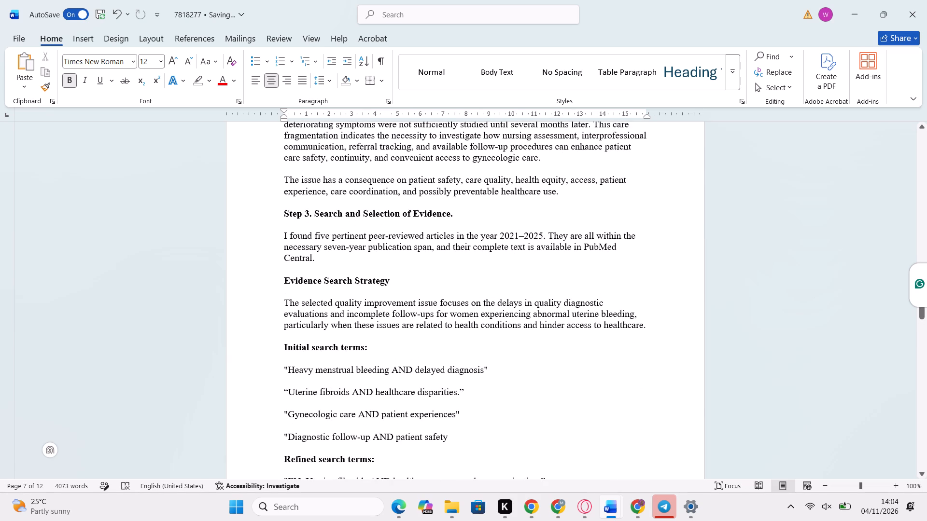
{"action": "left_click", "coordinate": [283, 214]}
{"action": "key", "text": "ctrl+e"}
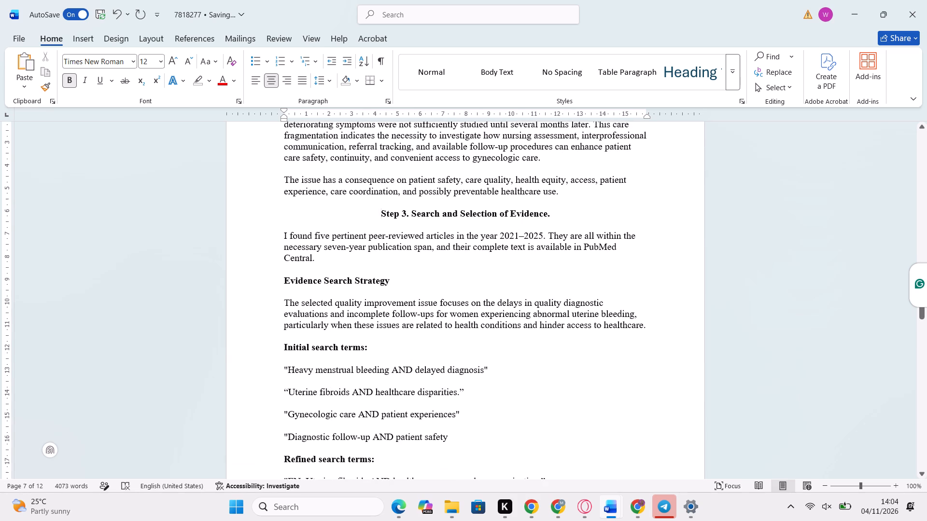
{"action": "scroll", "coordinate": [283, 214], "scroll_direction": "up", "scroll_amount": 5}
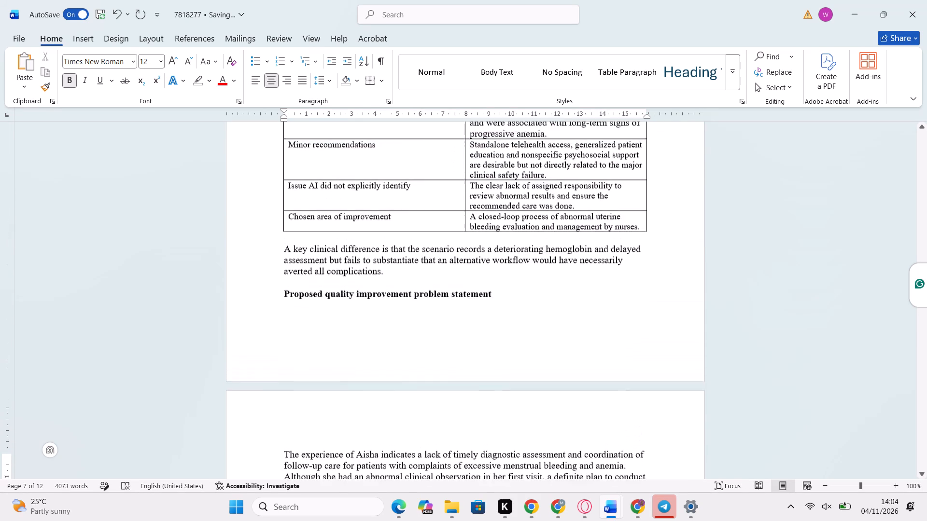
Center the heading "Step 2. Assessment of the AI-Produced Opportunities".
{"action": "scroll", "coordinate": [283, 214], "scroll_direction": "up", "scroll_amount": 2}
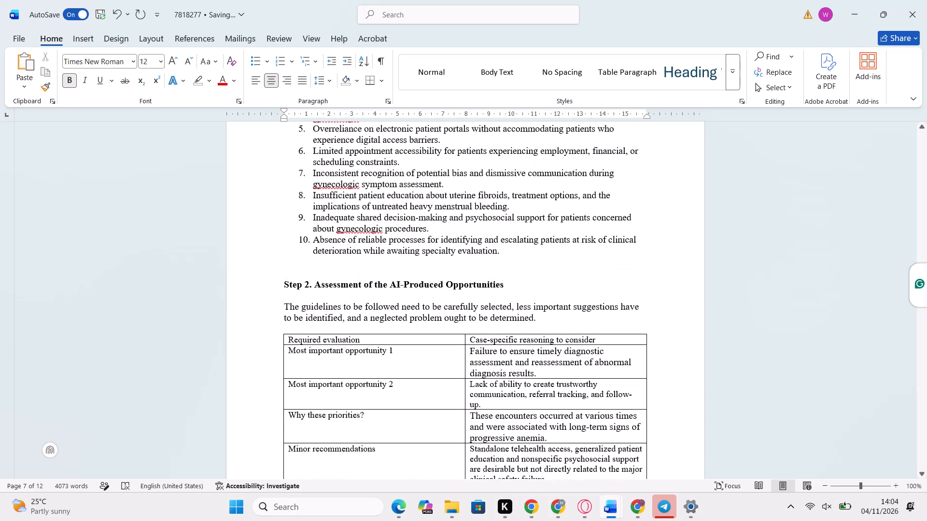
{"action": "left_click", "coordinate": [281, 288]}
{"action": "key", "text": "ctrl+e"}
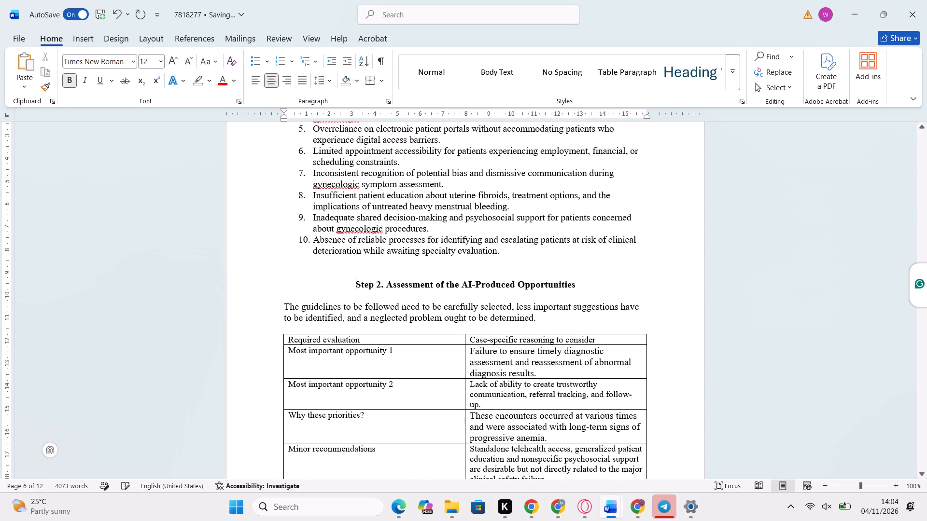
Review the document's heading alignment and layout from the start of Part III through the Part 4 evidence synthesis.
{"action": "scroll", "coordinate": [281, 288], "scroll_direction": "up", "scroll_amount": 3}
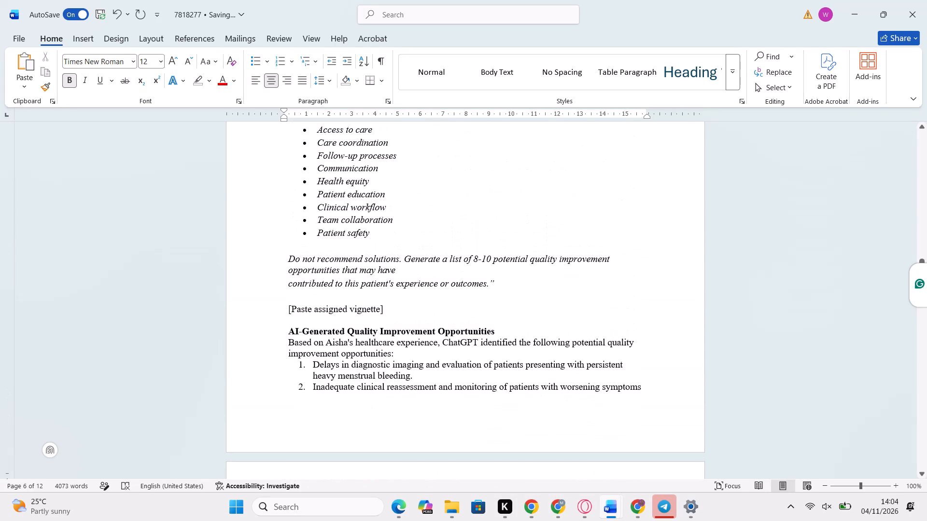
{"action": "scroll", "coordinate": [281, 288], "scroll_direction": "up", "scroll_amount": 3}
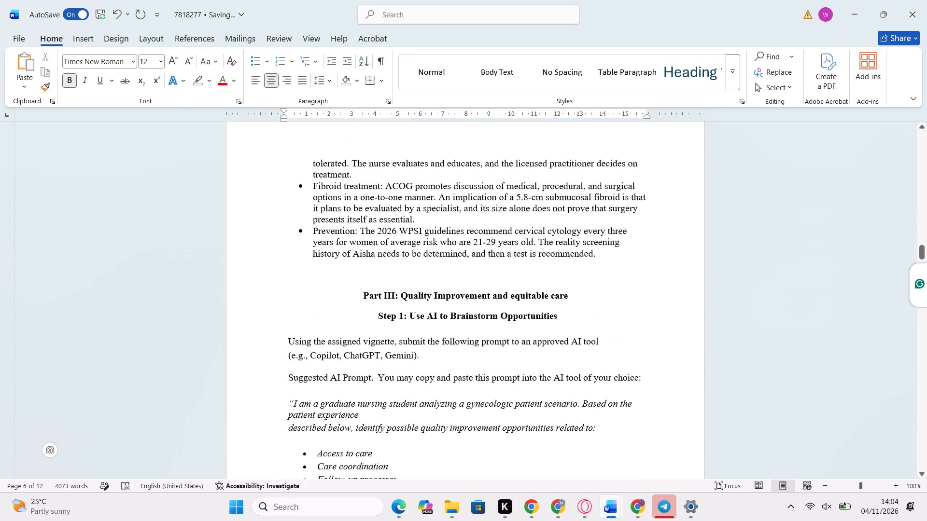
{"action": "scroll", "coordinate": [281, 288], "scroll_direction": "up", "scroll_amount": 1}
{"action": "scroll", "coordinate": [281, 288], "scroll_direction": "down", "scroll_amount": 14}
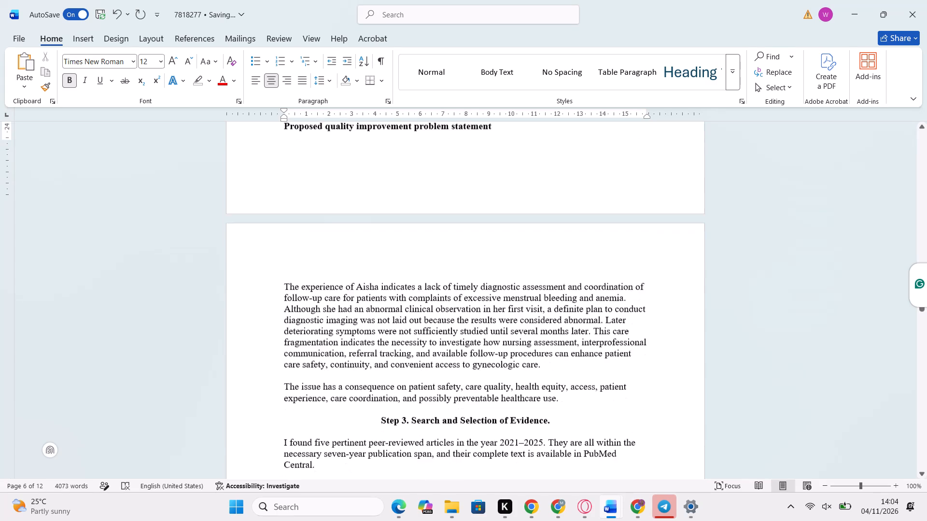
{"action": "scroll", "coordinate": [281, 288], "scroll_direction": "down", "scroll_amount": 7}
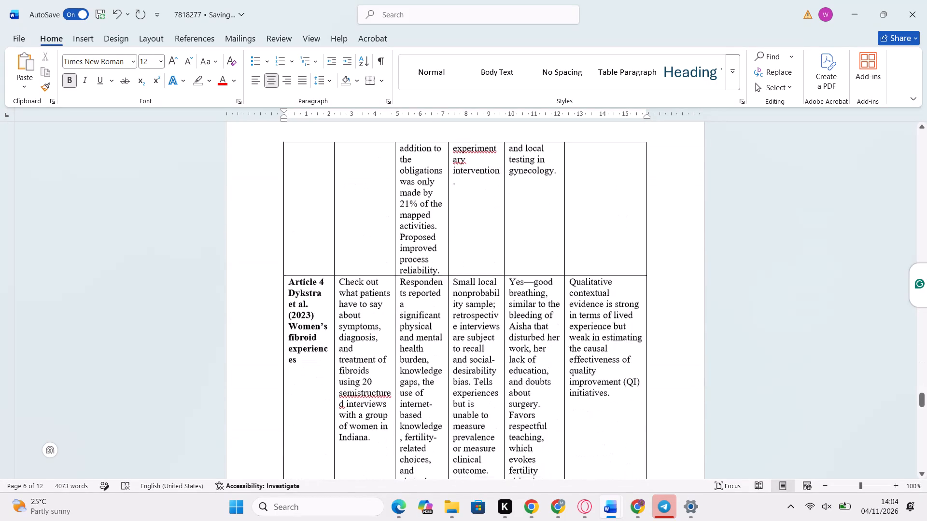
{"action": "scroll", "coordinate": [281, 288], "scroll_direction": "down", "scroll_amount": 3}
{"action": "scroll", "coordinate": [281, 288], "scroll_direction": "up", "scroll_amount": 2}
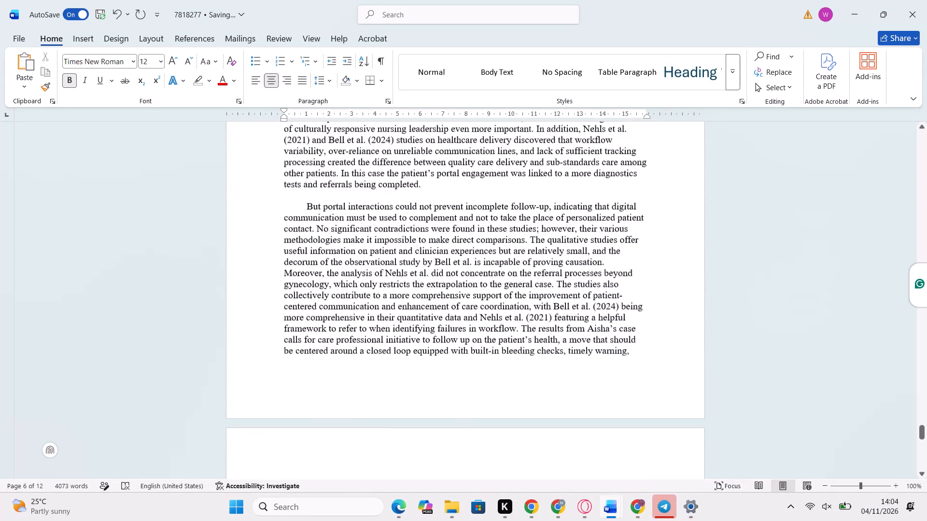
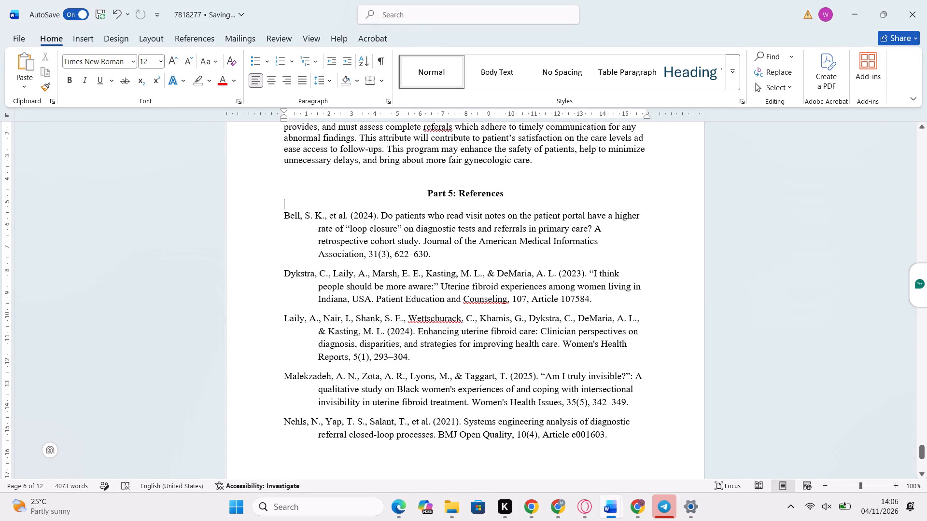
{"action": "key", "text": "ctrl+v"}
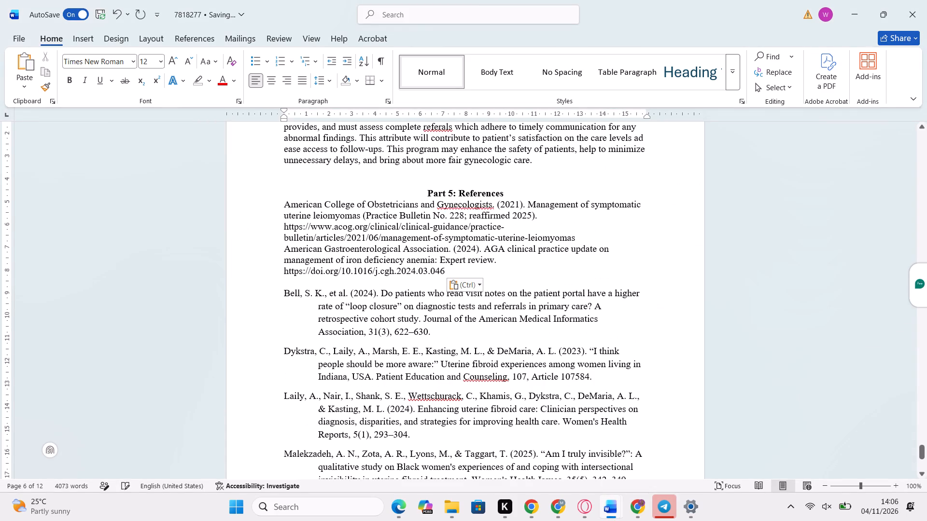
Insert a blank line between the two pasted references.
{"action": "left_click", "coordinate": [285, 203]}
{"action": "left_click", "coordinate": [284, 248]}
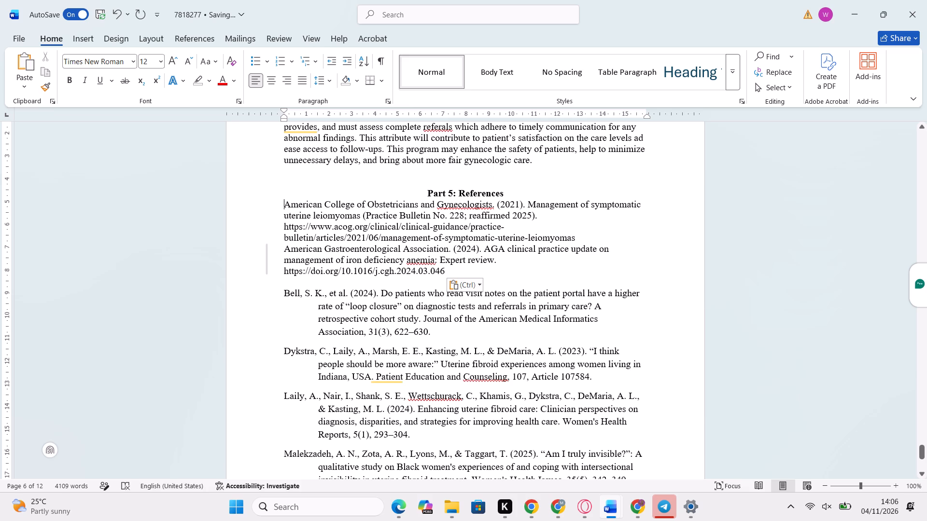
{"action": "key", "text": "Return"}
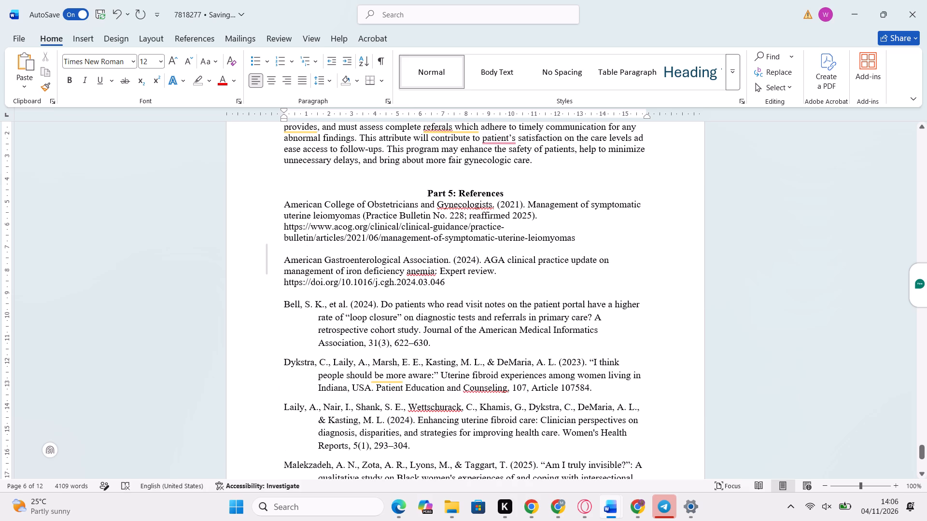
Apply a hanging indent of about 1.5 cm to the two pasted references, matching the other entries.
{"action": "left_click_drag", "start_coordinate": [453, 285], "coordinate": [277, 164]}
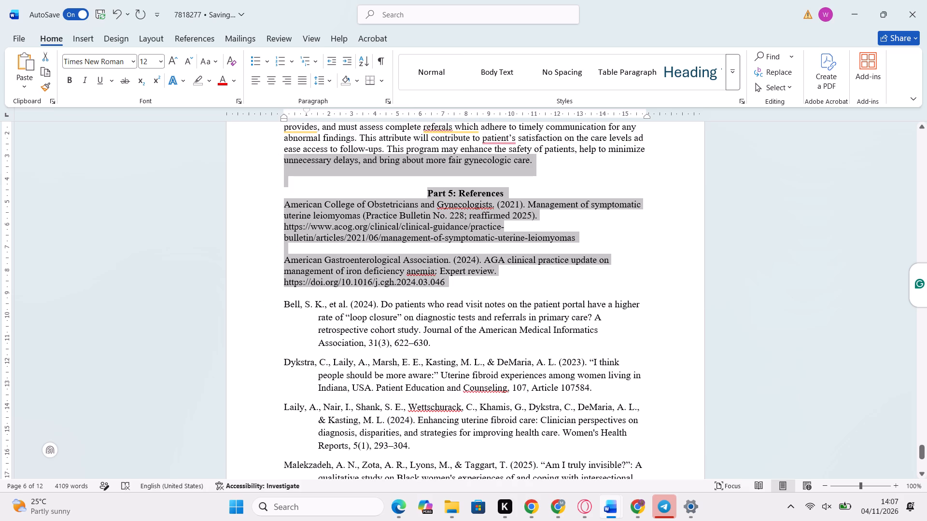
{"action": "key", "text": "shift+Down"}
{"action": "key", "text": "shift+Down"}
{"action": "key", "text": "shift+Down"}
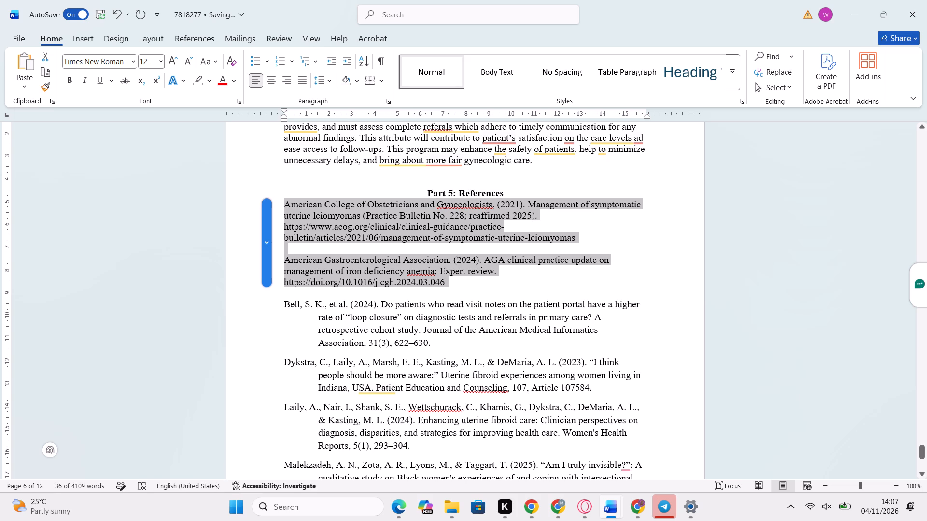
{"action": "left_click_drag", "start_coordinate": [284, 116], "coordinate": [326, 125]}
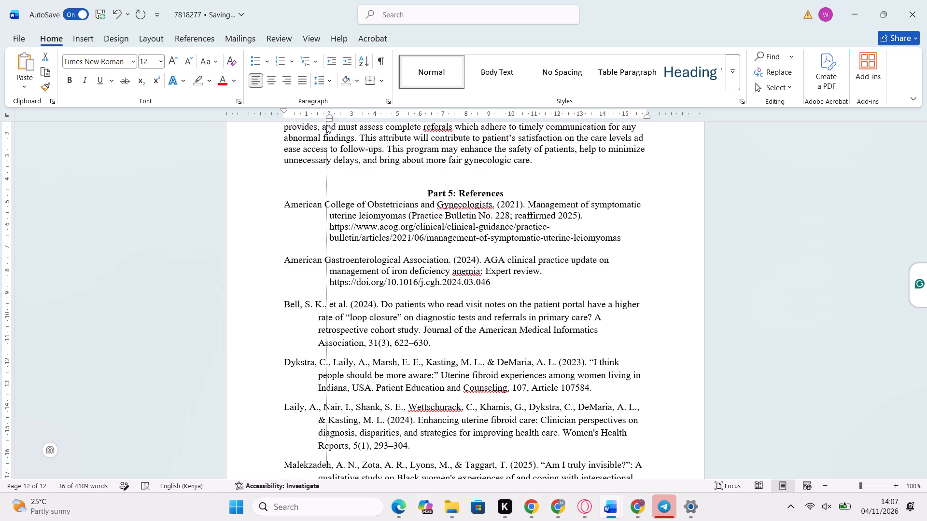
{"action": "left_click_drag", "start_coordinate": [326, 125], "coordinate": [315, 128]}
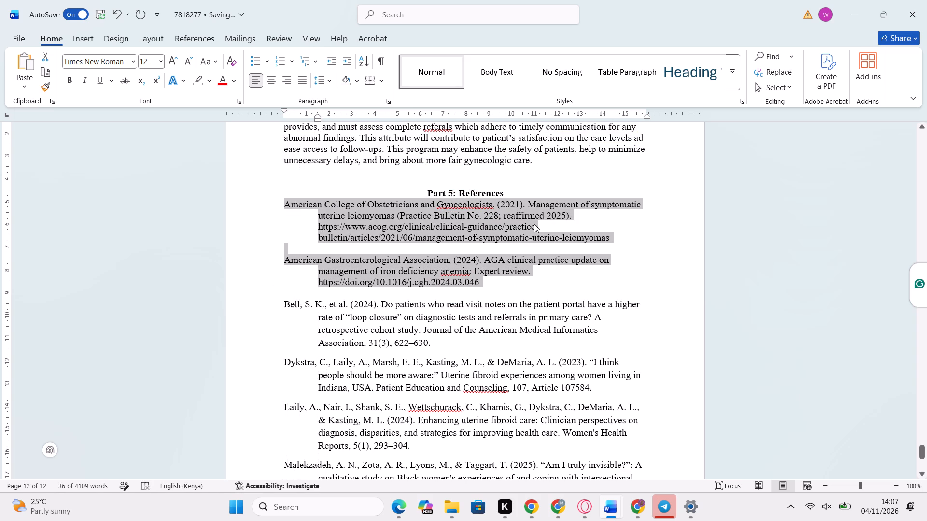
{"action": "left_click", "coordinate": [534, 224]}
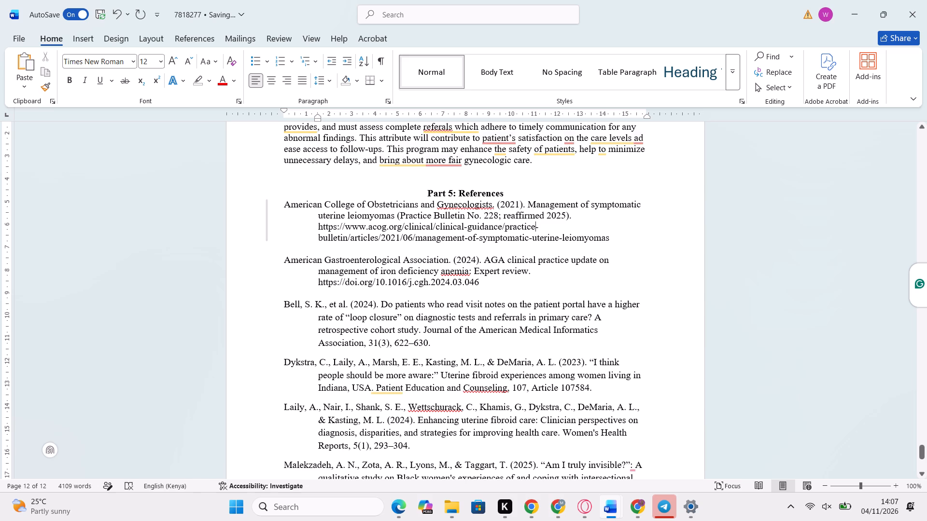
Delete the web addresses from the two American association references, keeping each reference as its own paragraph.
{"action": "left_click_drag", "start_coordinate": [320, 227], "coordinate": [612, 254]}
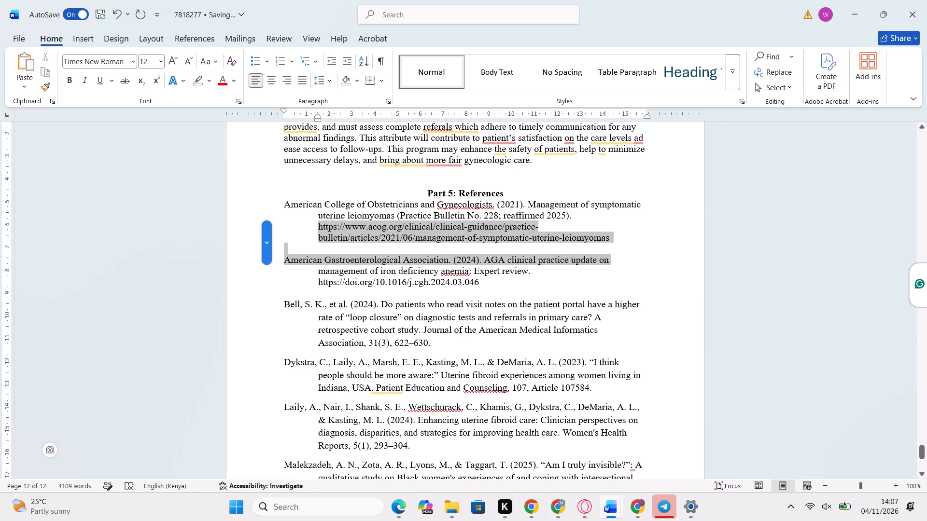
{"action": "left_click_drag", "start_coordinate": [612, 254], "coordinate": [612, 248]}
{"action": "key", "text": "BackSpace"}
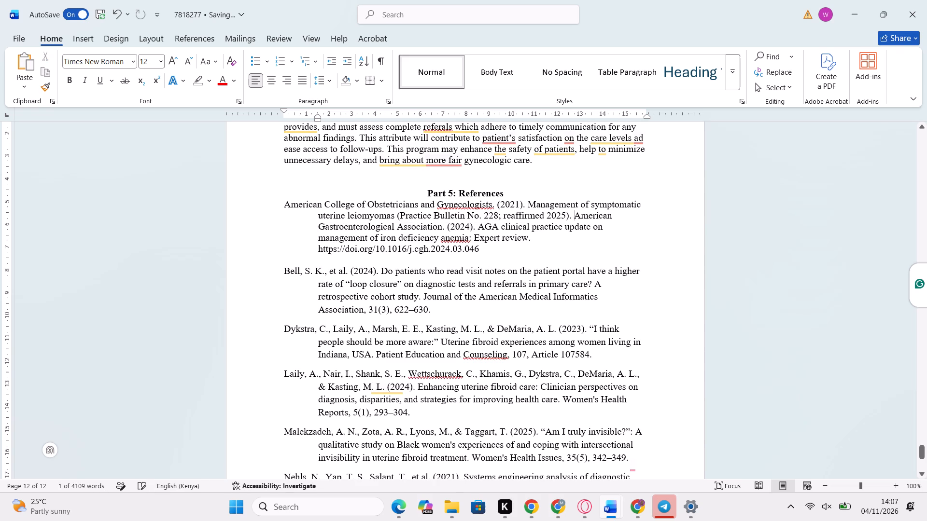
{"action": "key", "text": "Return"}
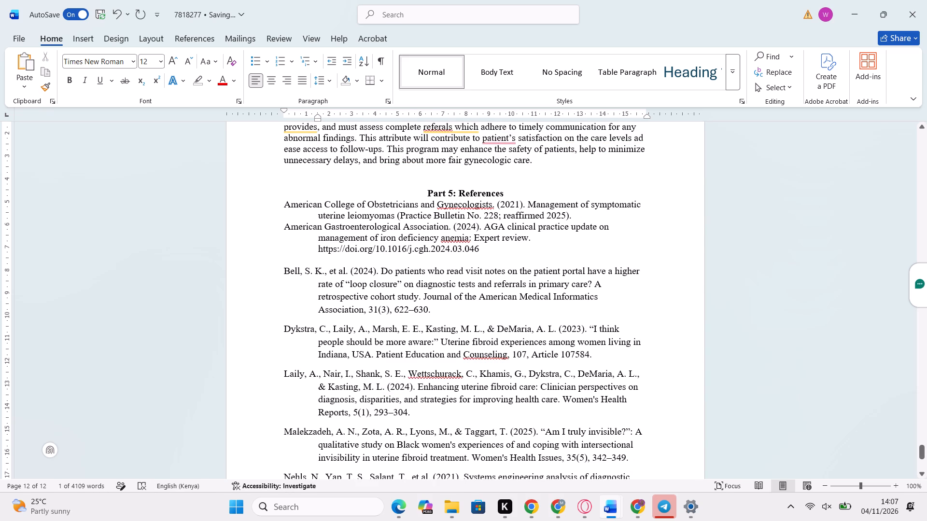
{"action": "left_click_drag", "start_coordinate": [485, 247], "coordinate": [474, 245]}
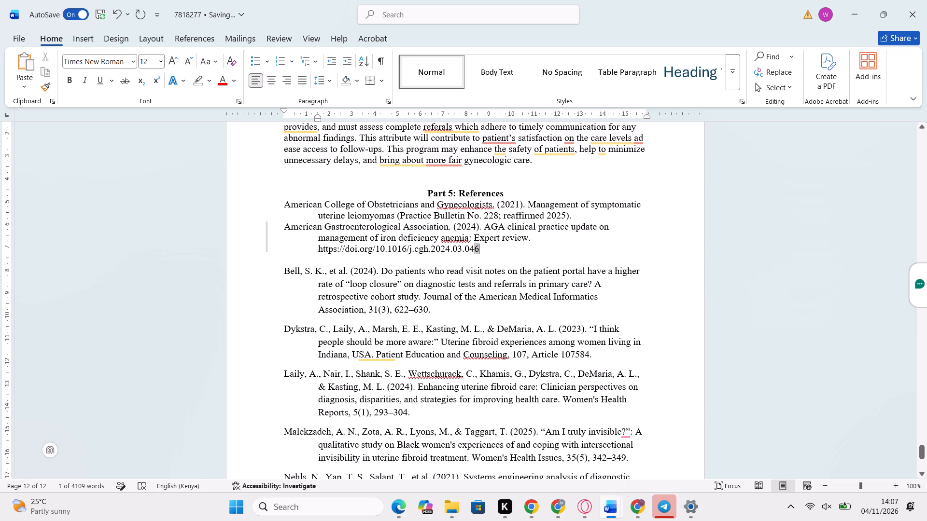
{"action": "left_click_drag", "start_coordinate": [474, 245], "coordinate": [315, 252]}
{"action": "key", "text": "BackSpace"}
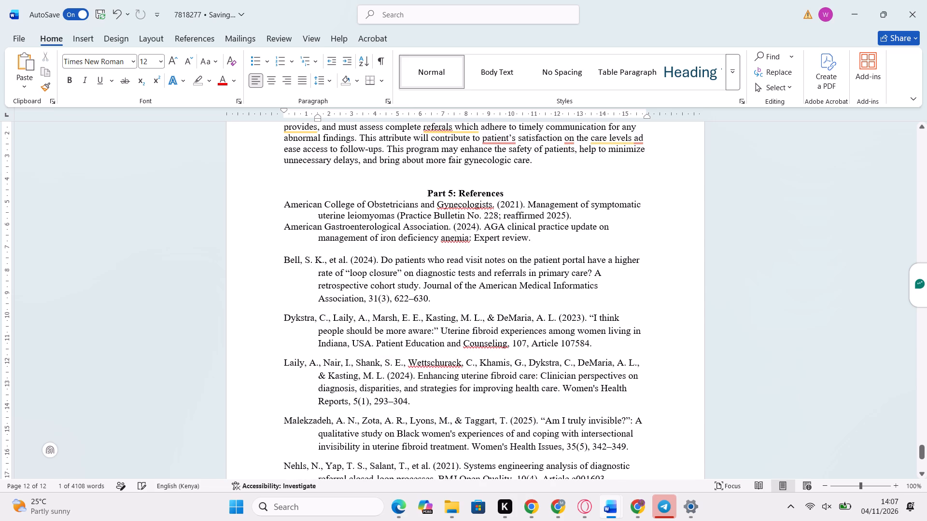
Find the "acog" citations in the document and set the American Gastroenterological Association reference's year to 2023.
{"action": "key", "text": "ctrl+f"}
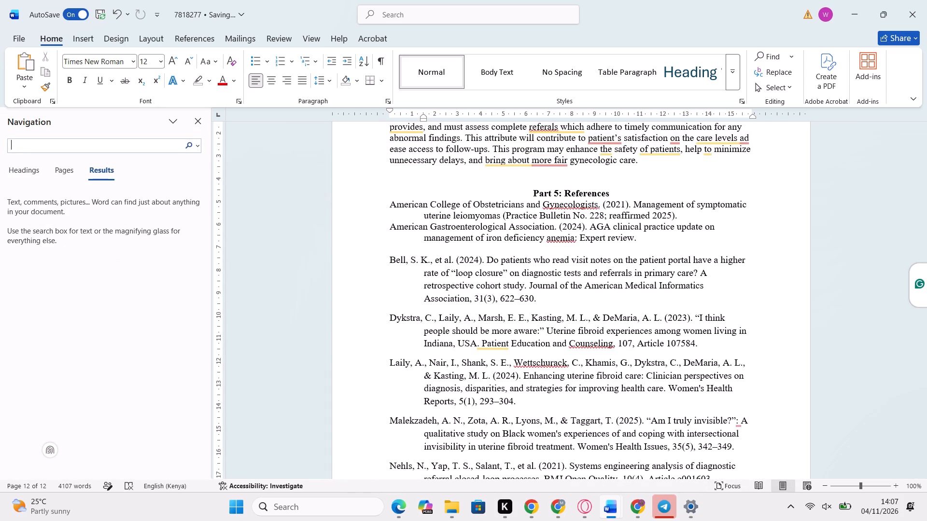
{"action": "key", "text": "a"}
{"action": "type", "text": "cog"}
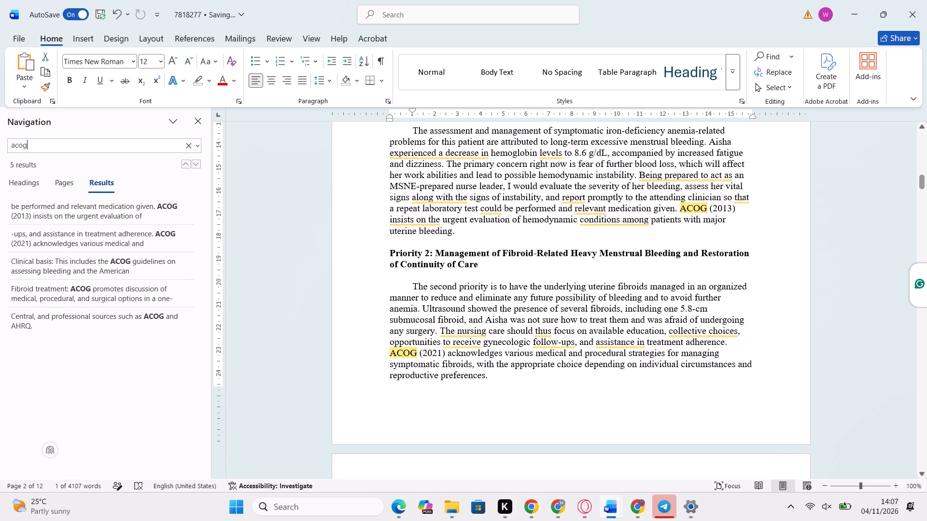
{"action": "scroll", "coordinate": [445, 331], "scroll_direction": "down", "scroll_amount": 19}
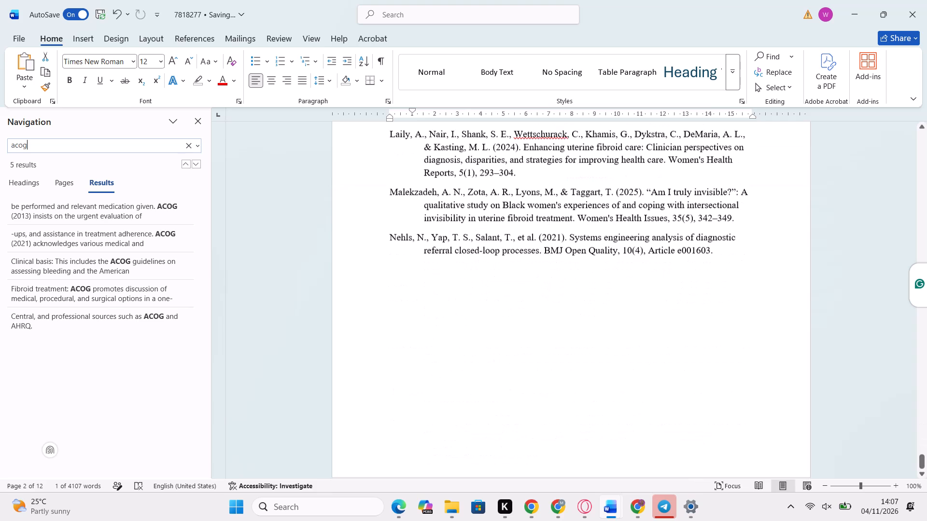
{"action": "scroll", "coordinate": [445, 331], "scroll_direction": "up", "scroll_amount": 3}
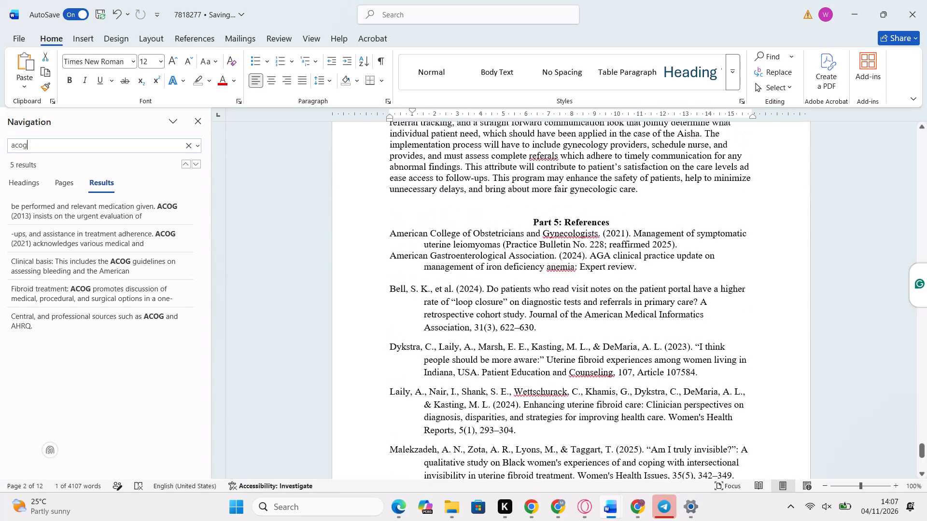
{"action": "left_click", "coordinate": [582, 251]}
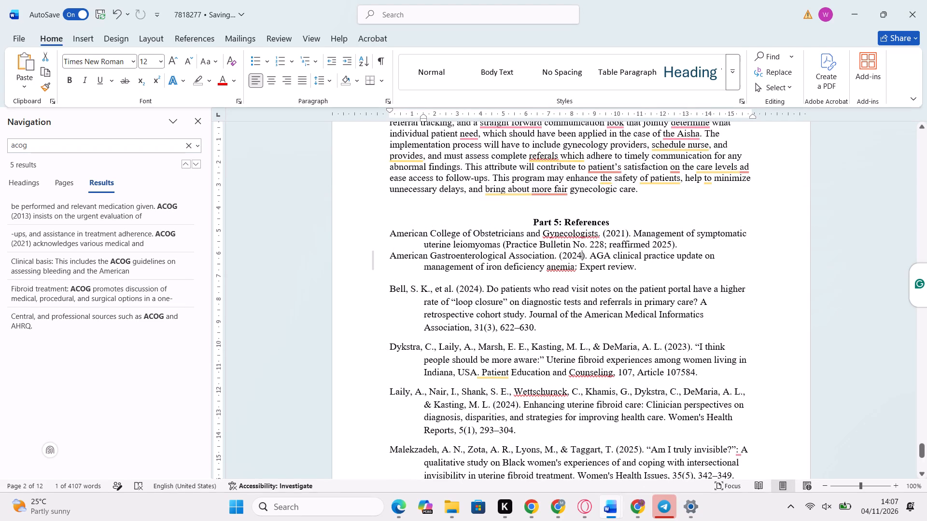
{"action": "key", "text": "BackSpace"}
{"action": "key", "text": "3"}
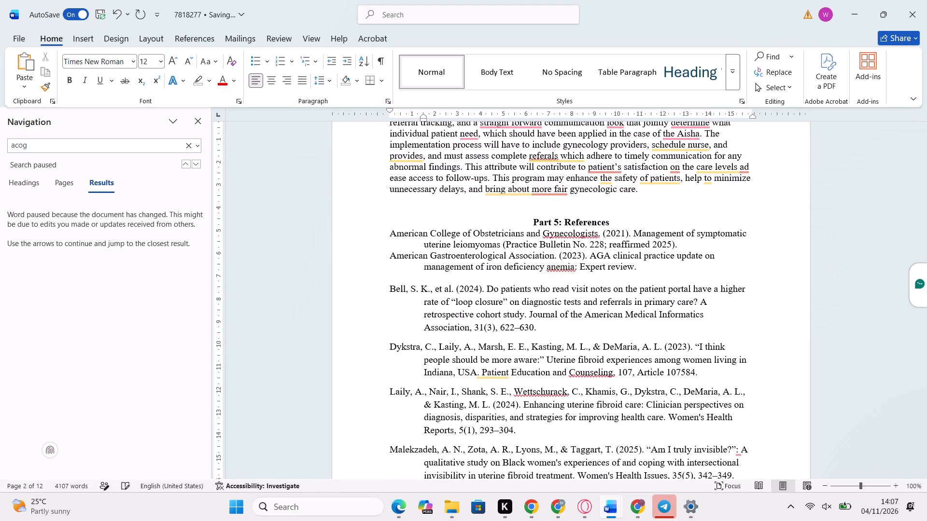
Set the font of the entire document to Times New Roman.
{"action": "key", "text": "ctrl+a"}
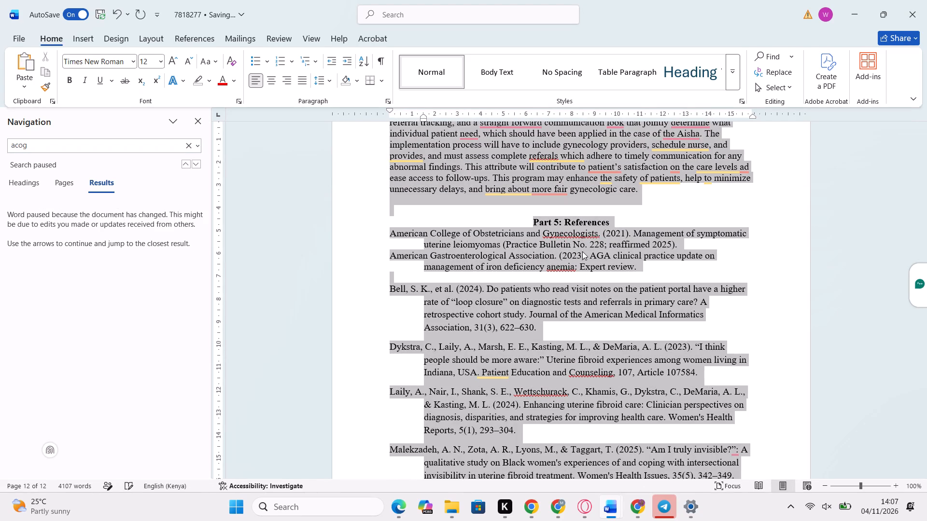
{"action": "left_click", "coordinate": [112, 59]}
{"action": "type", "text": "times"}
{"action": "key", "text": "Right"}
{"action": "key", "text": "Return"}
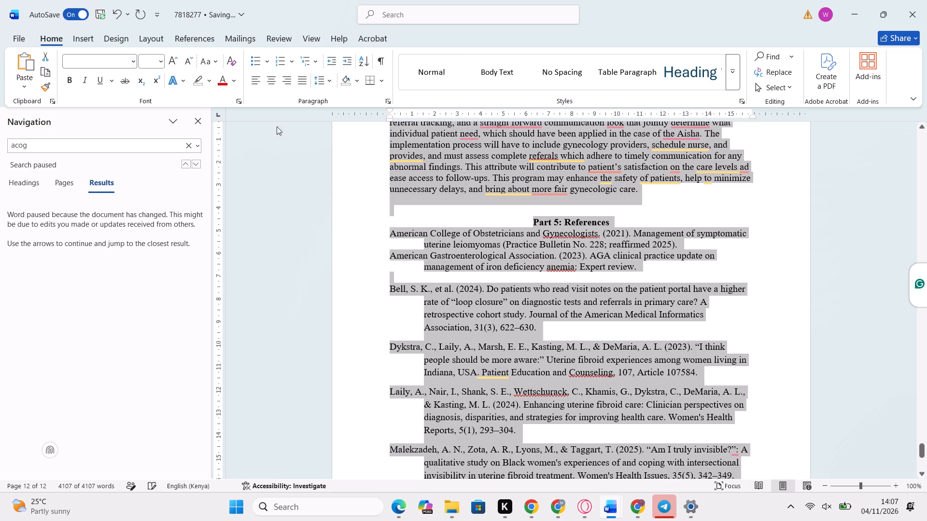
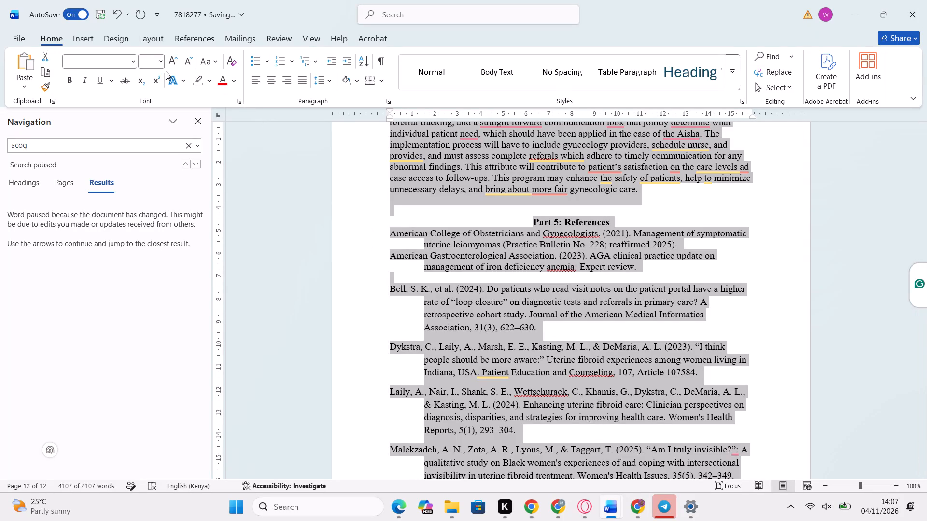
Set the font size of the entire document to 12.
{"action": "left_click", "coordinate": [151, 64]}
{"action": "type", "text": "12"}
{"action": "key", "text": "Return"}
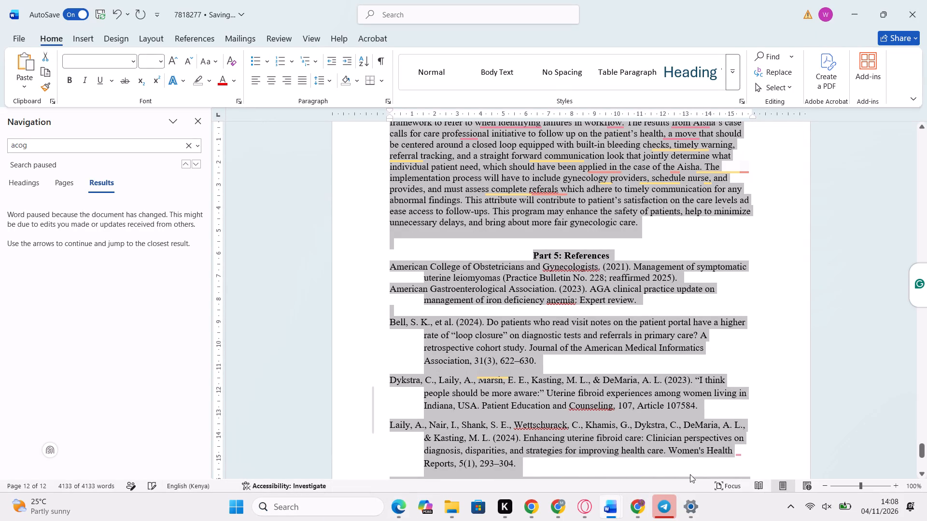
Copy the title line "Care: Aisha's Heavy Menstrual Bleeding" from the ChatGPT draft's title page and return to document 7818277.
{"action": "left_click", "coordinate": [606, 508]}
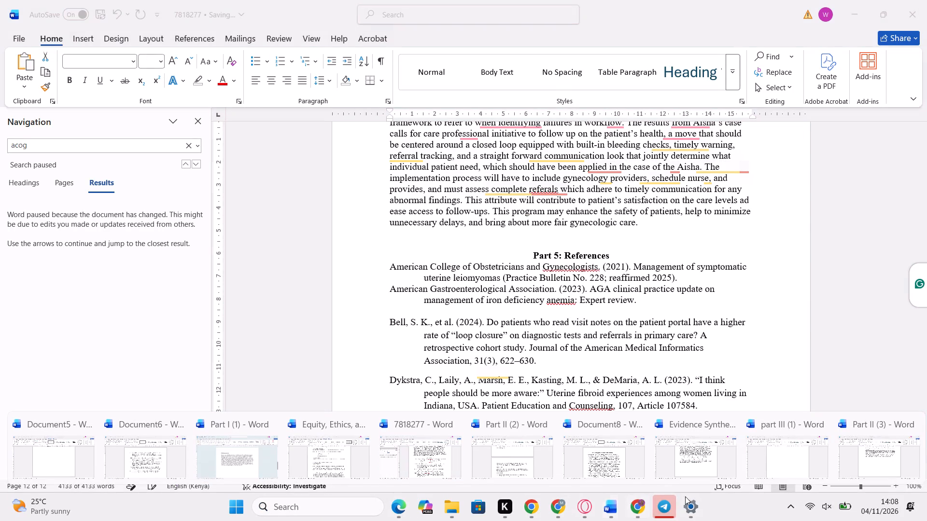
{"action": "left_click", "coordinate": [634, 505]}
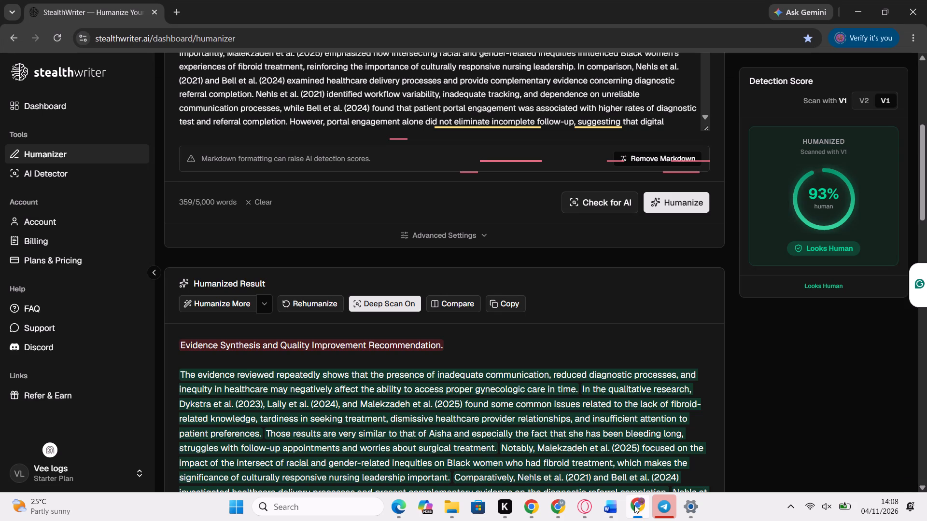
{"action": "left_click", "coordinate": [634, 505]}
{"action": "left_click", "coordinate": [560, 509]}
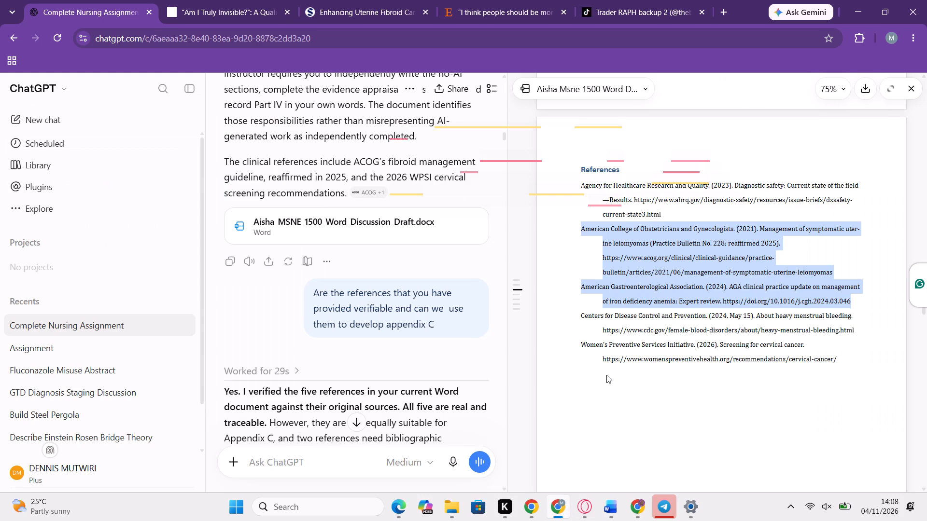
{"action": "scroll", "coordinate": [608, 373], "scroll_direction": "up", "scroll_amount": 20}
{"action": "scroll", "coordinate": [608, 373], "scroll_direction": "up", "scroll_amount": 20}
{"action": "scroll", "coordinate": [608, 373], "scroll_direction": "up", "scroll_amount": 13}
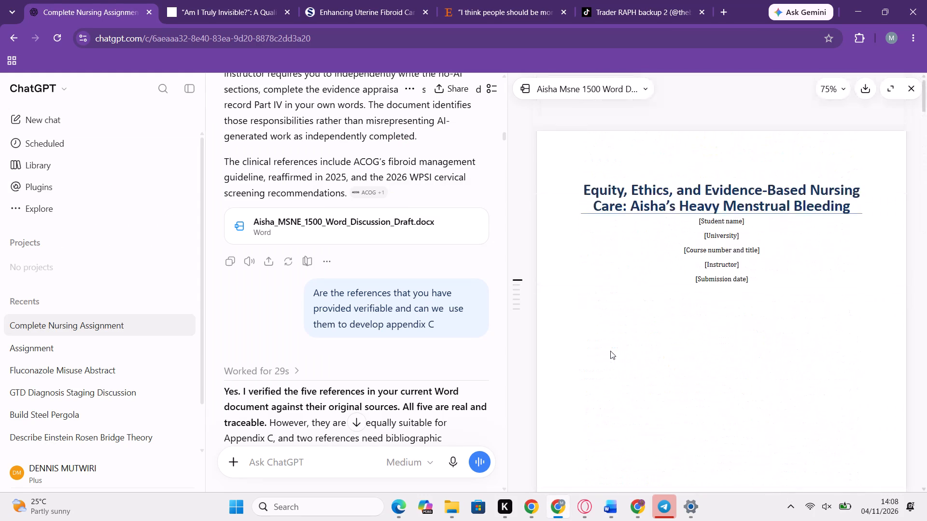
{"action": "scroll", "coordinate": [610, 351], "scroll_direction": "up", "scroll_amount": 3}
{"action": "left_click_drag", "start_coordinate": [844, 213], "coordinate": [835, 204]}
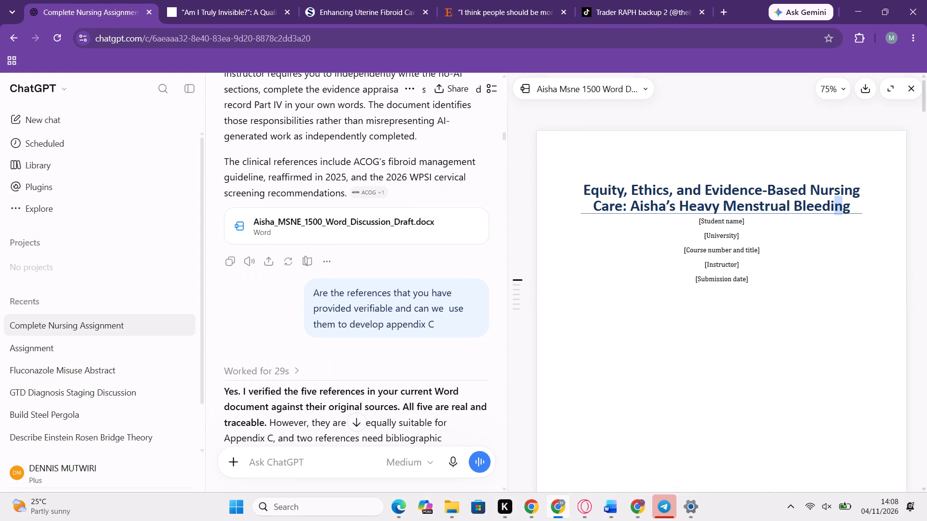
{"action": "left_click", "coordinate": [854, 202]}
{"action": "left_click_drag", "start_coordinate": [855, 207], "coordinate": [575, 198]}
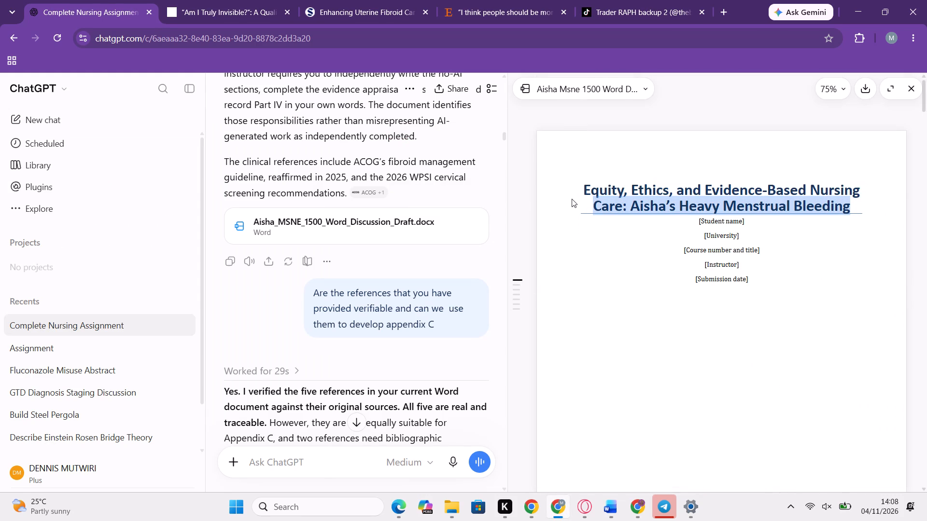
{"action": "key", "text": "ctrl+c"}
{"action": "left_click", "coordinate": [608, 505]}
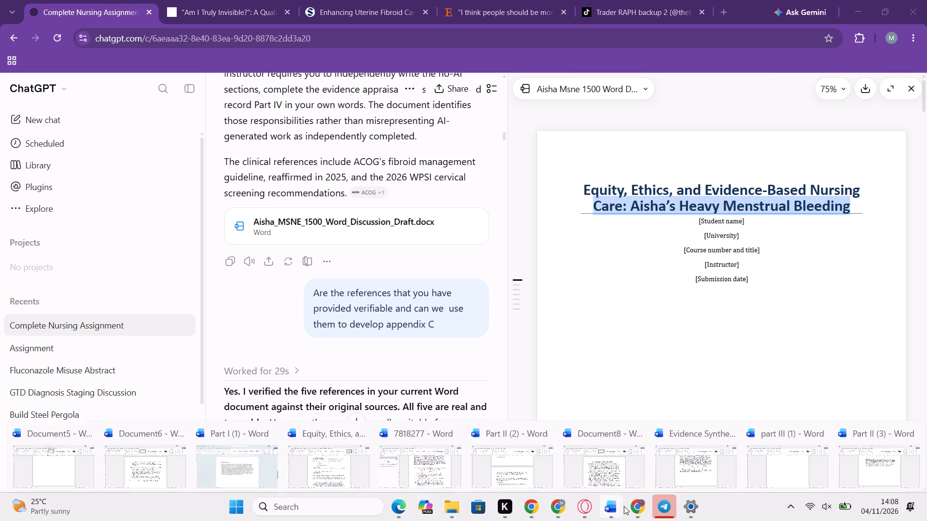
{"action": "left_click", "coordinate": [416, 445]}
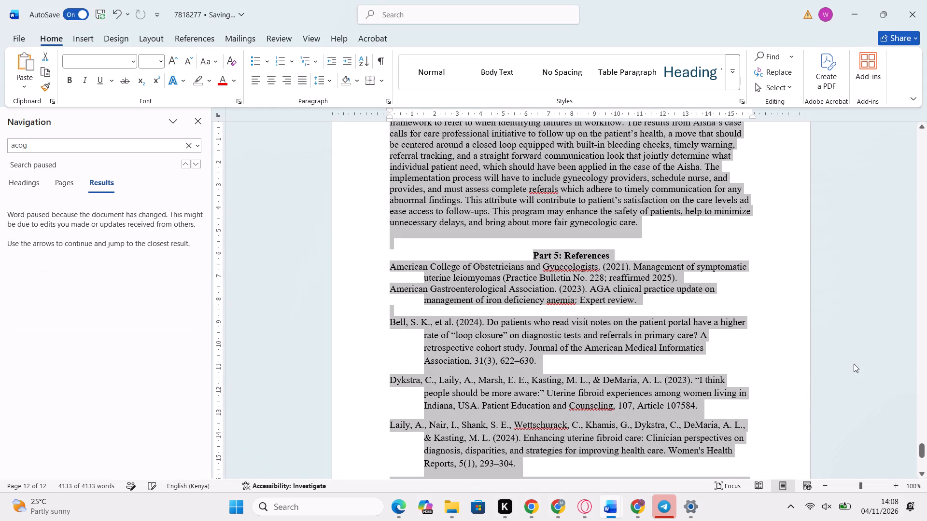
Insert a Plain Number 3 page number at the top of the pages and return to the body text.
{"action": "scroll", "coordinate": [847, 359], "scroll_direction": "up", "scroll_amount": 7}
{"action": "left_click_drag", "start_coordinate": [924, 444], "coordinate": [926, 147]}
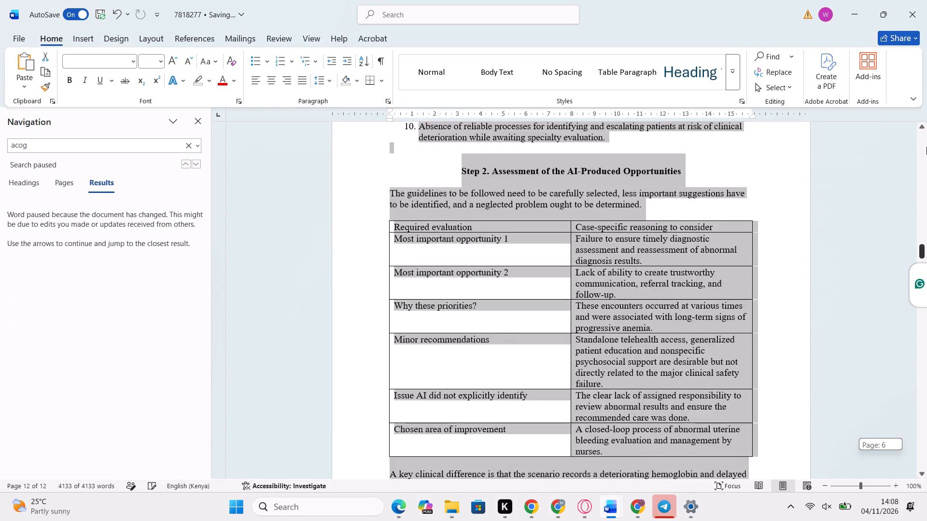
{"action": "left_click_drag", "start_coordinate": [926, 147], "coordinate": [926, 45]}
{"action": "left_click", "coordinate": [488, 151]}
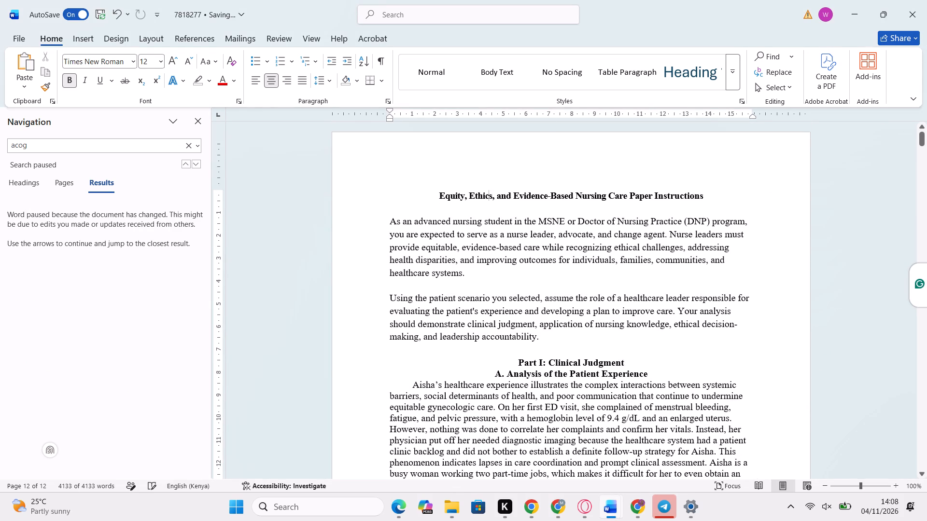
{"action": "double_click", "coordinate": [731, 148]}
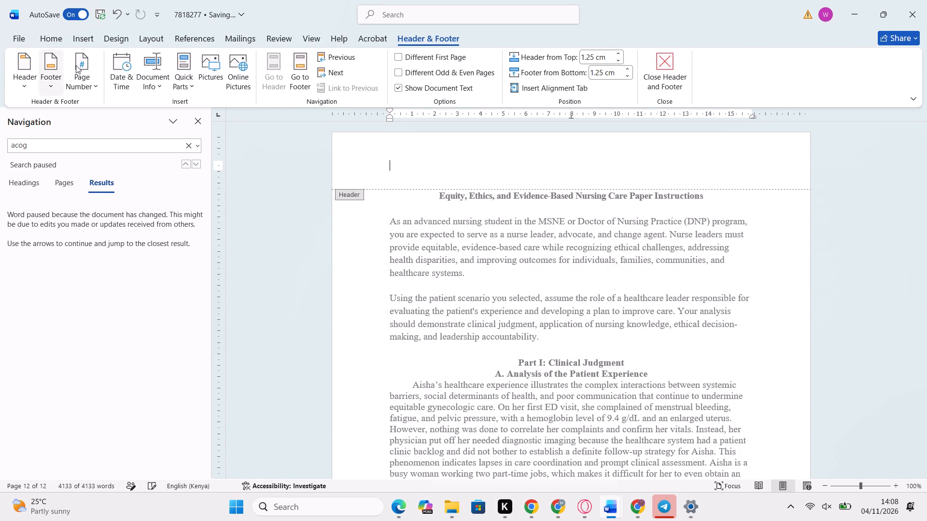
{"action": "left_click", "coordinate": [92, 64]}
{"action": "left_click", "coordinate": [154, 105]}
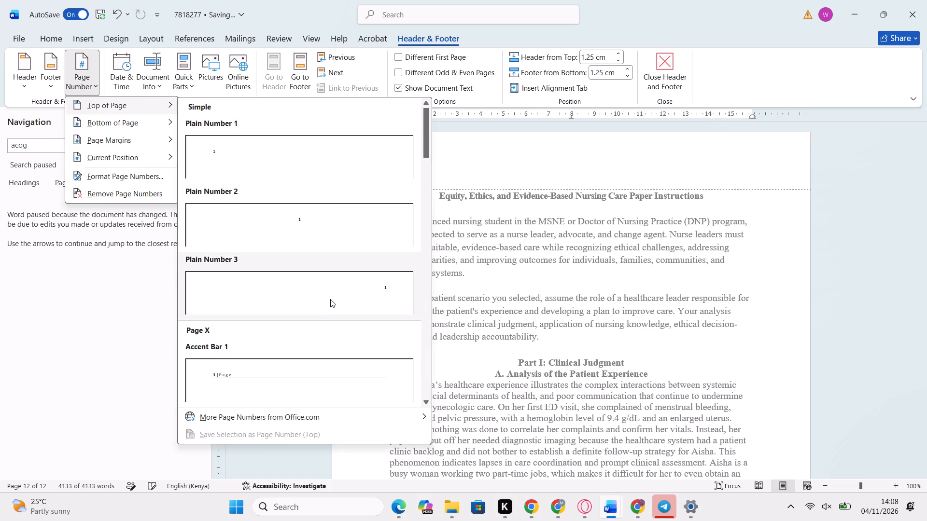
{"action": "left_click", "coordinate": [324, 291]}
{"action": "double_click", "coordinate": [718, 197]}
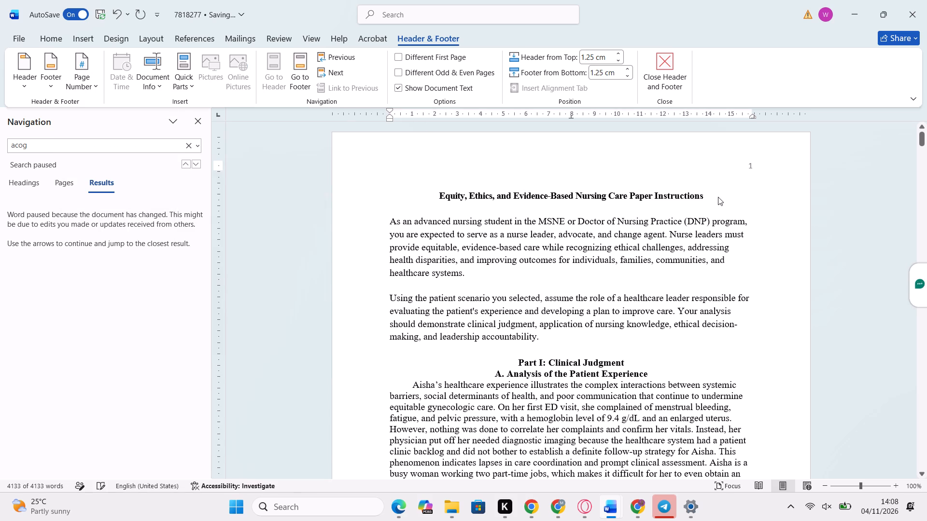
Add separate lines reading Name, Institution, Course, Instructor and Date beneath the paper's title on the first page.
{"action": "left_click", "coordinate": [717, 198]}
{"action": "key", "text": "Return"}
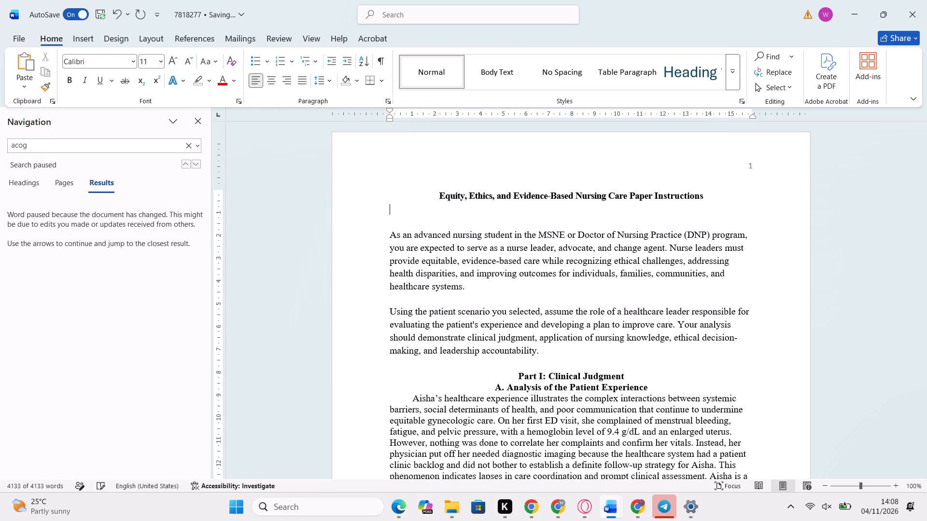
{"action": "type", "text": "nm"}
{"action": "key", "text": "BackSpace"}
{"action": "type", "text": "ame"}
{"action": "key", "text": "space"}
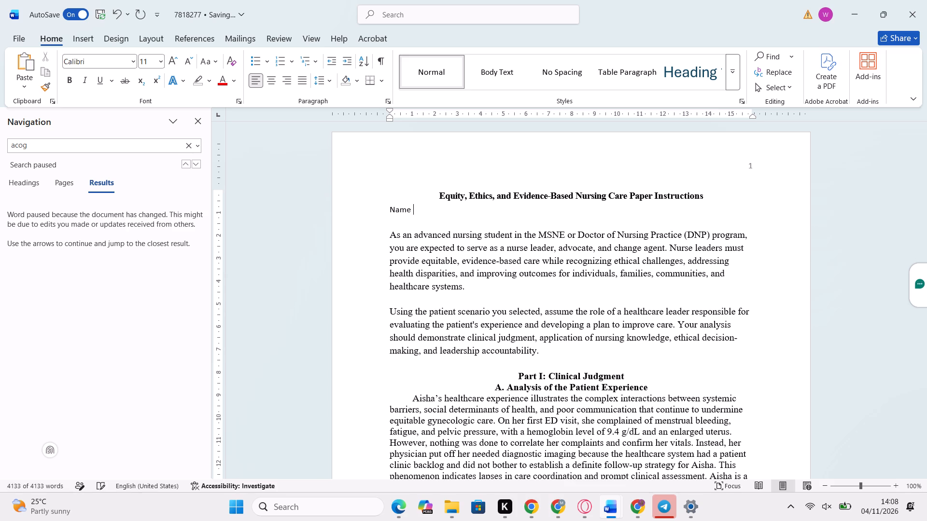
{"action": "key", "text": "Return"}
{"action": "type", "text": "institution"}
{"action": "key", "text": "space"}
{"action": "key", "text": "Return"}
{"action": "type", "text": "course"}
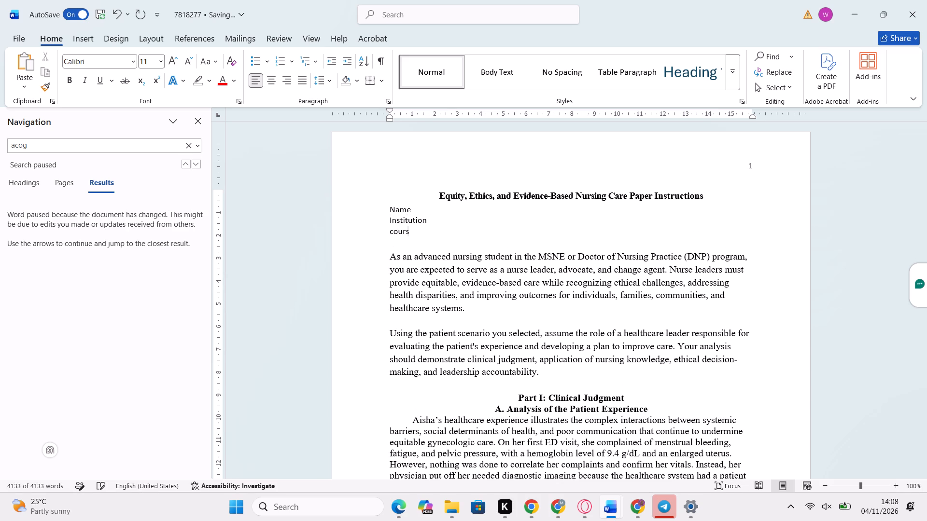
{"action": "key", "text": "space"}
{"action": "type", "text": "in"}
{"action": "key", "text": "BackSpace"}
{"action": "key", "text": "BackSpace"}
{"action": "key", "text": "Return"}
{"action": "type", "text": "instructor"}
{"action": "key", "text": "space"}
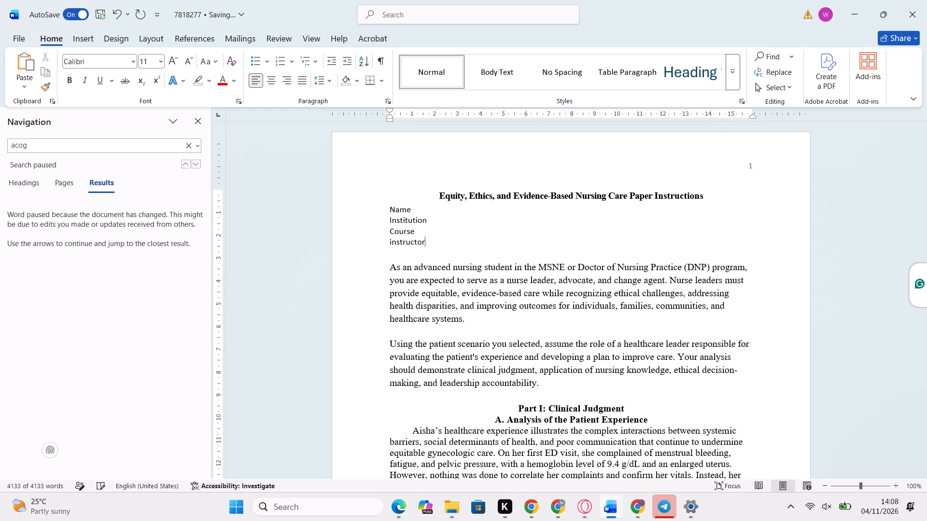
{"action": "key", "text": "Return"}
{"action": "type", "text": "date"}
{"action": "key", "text": "space"}
{"action": "key", "text": "Return"}
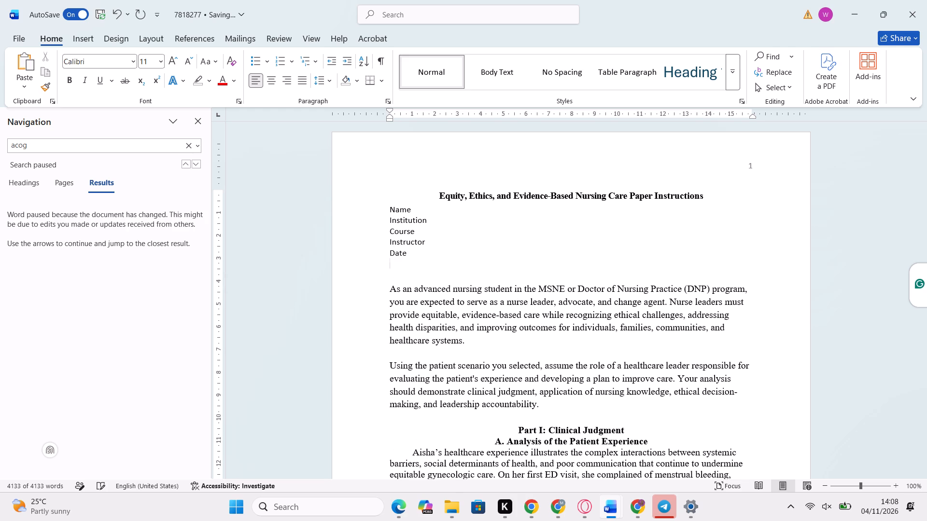
Set the entire document, including the new title lines, to Times New Roman, size 12.
{"action": "key", "text": "ctrl+a"}
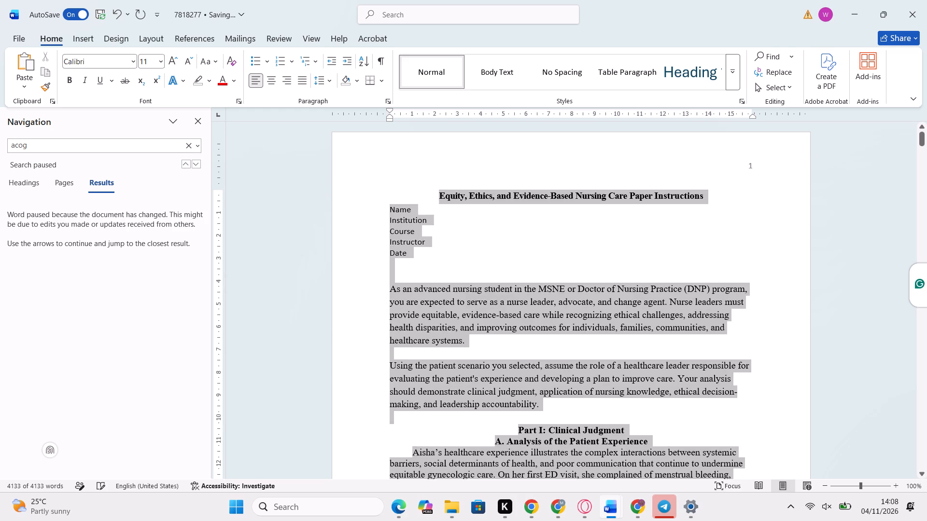
{"action": "left_click", "coordinate": [494, 245]}
{"action": "left_click_drag", "start_coordinate": [392, 261], "coordinate": [391, 256]}
{"action": "key", "text": "ctrl+a"}
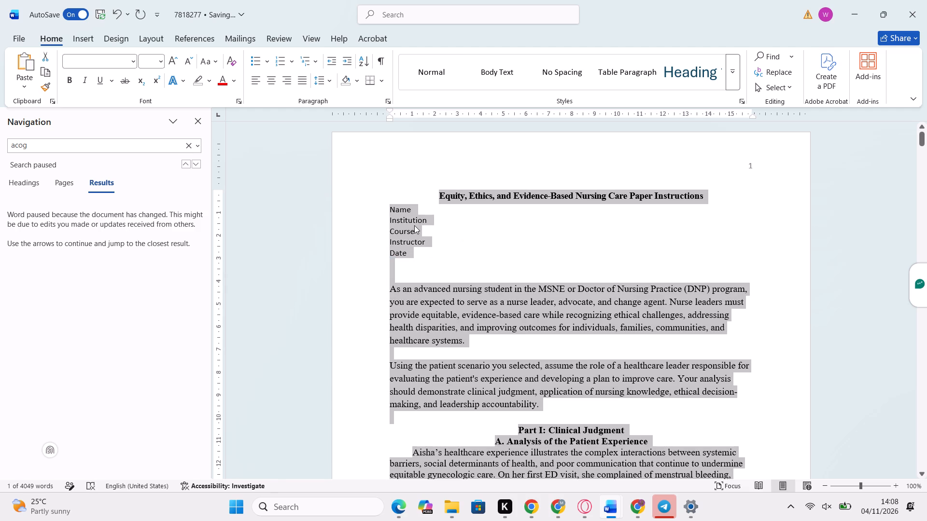
{"action": "left_click", "coordinate": [107, 64]}
{"action": "key", "text": "t"}
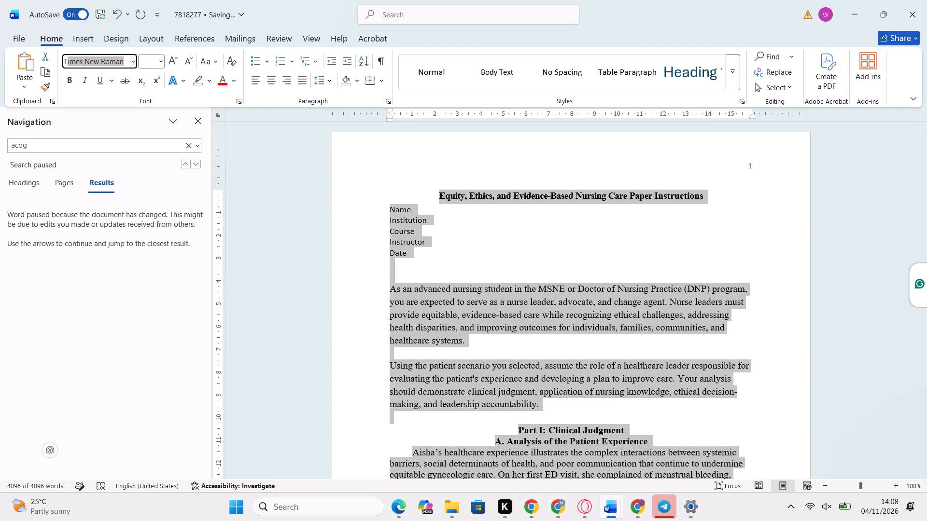
{"action": "type", "text": "mes"}
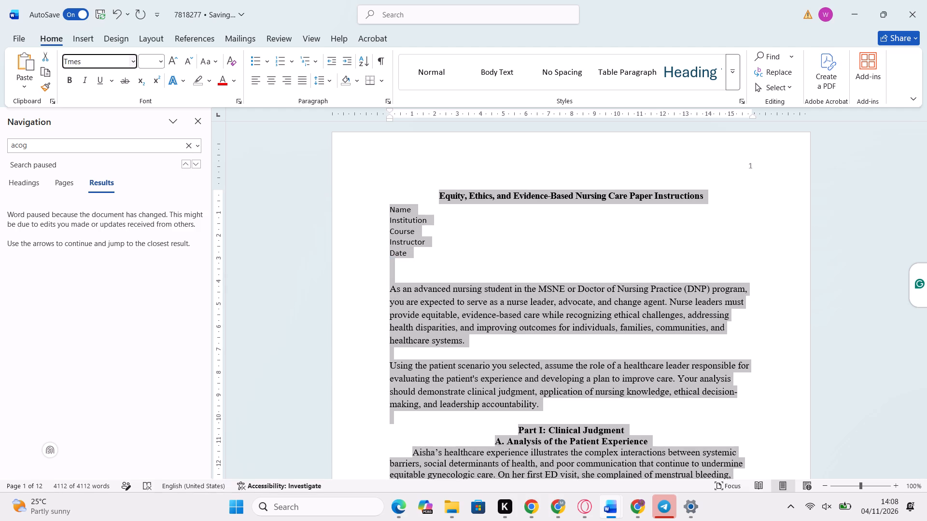
{"action": "key", "text": "BackSpace"}
{"action": "key", "text": "BackSpace"}
{"action": "key", "text": "BackSpace"}
{"action": "type", "text": "imes"}
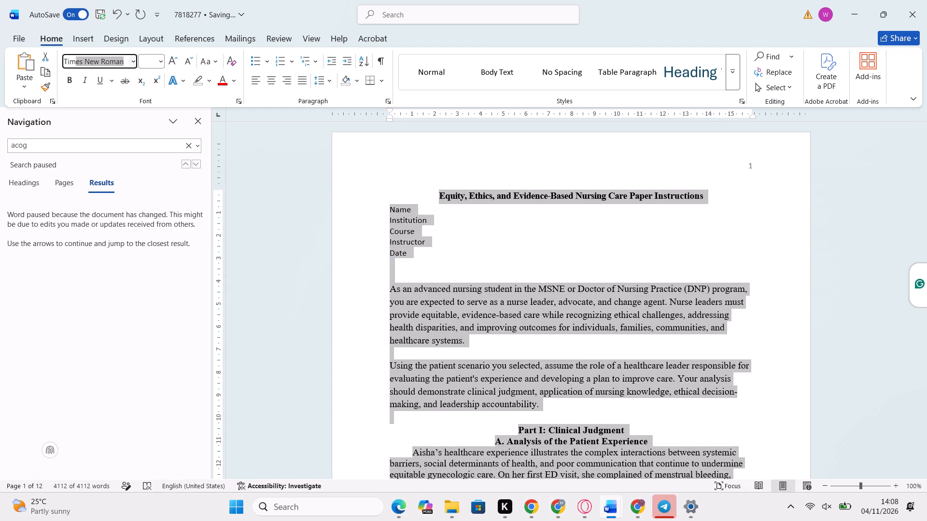
{"action": "key", "text": "space"}
{"action": "key", "text": "Right"}
{"action": "key", "text": "Return"}
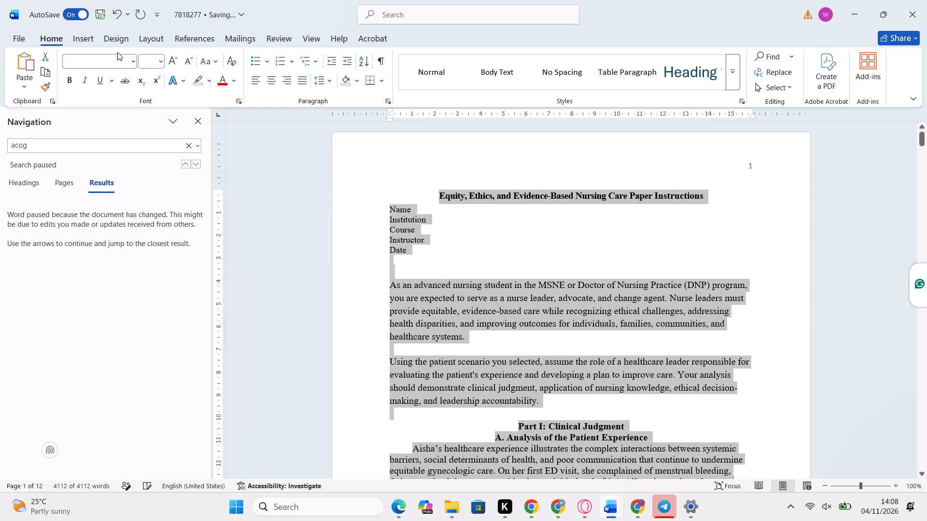
{"action": "left_click", "coordinate": [144, 58]}
{"action": "type", "text": "12"}
{"action": "key", "text": "Return"}
Apply double line spacing to the entire document.
{"action": "key", "text": "ctrl+2"}
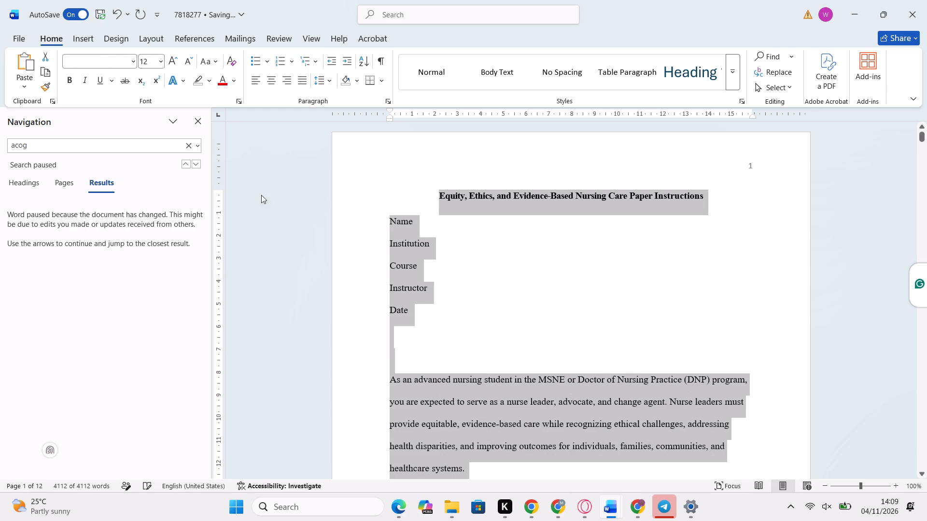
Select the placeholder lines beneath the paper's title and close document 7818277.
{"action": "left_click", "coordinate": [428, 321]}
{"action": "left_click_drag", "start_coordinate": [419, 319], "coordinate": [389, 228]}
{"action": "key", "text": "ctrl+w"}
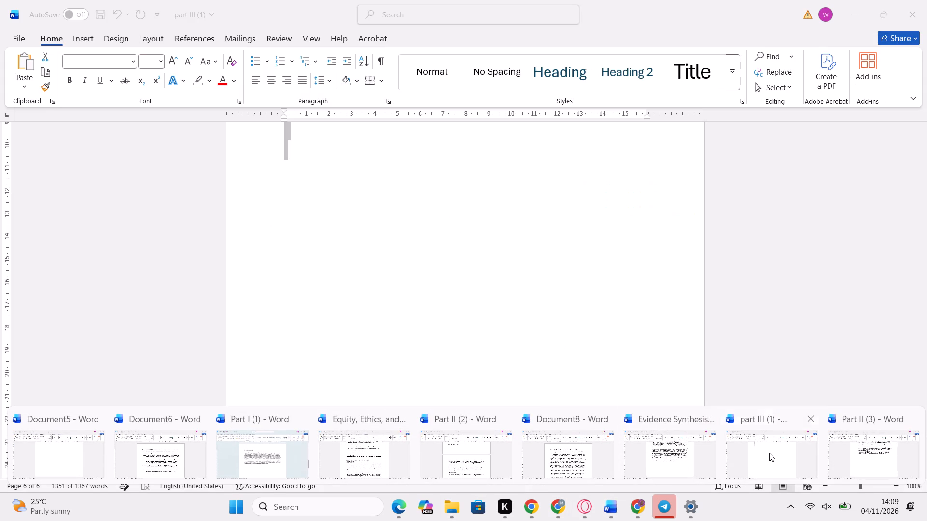
{"action": "key", "text": "ctrl+w"}
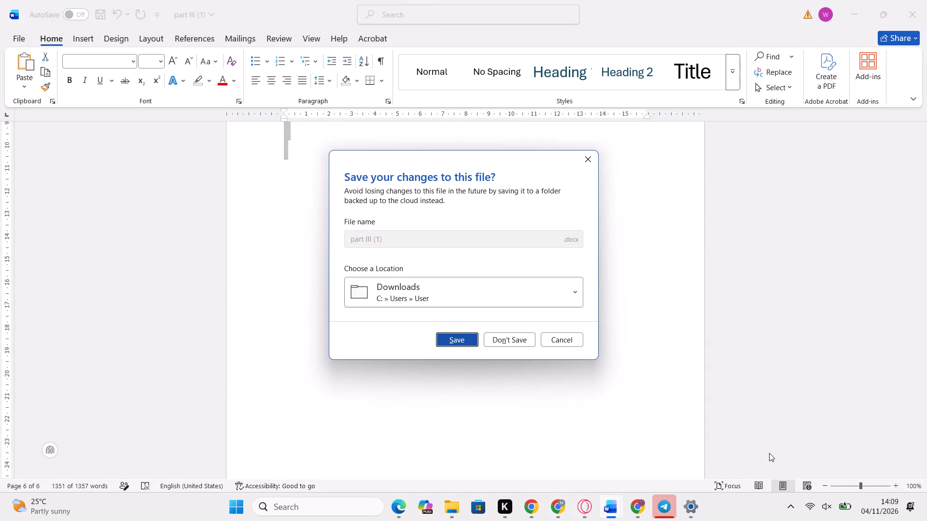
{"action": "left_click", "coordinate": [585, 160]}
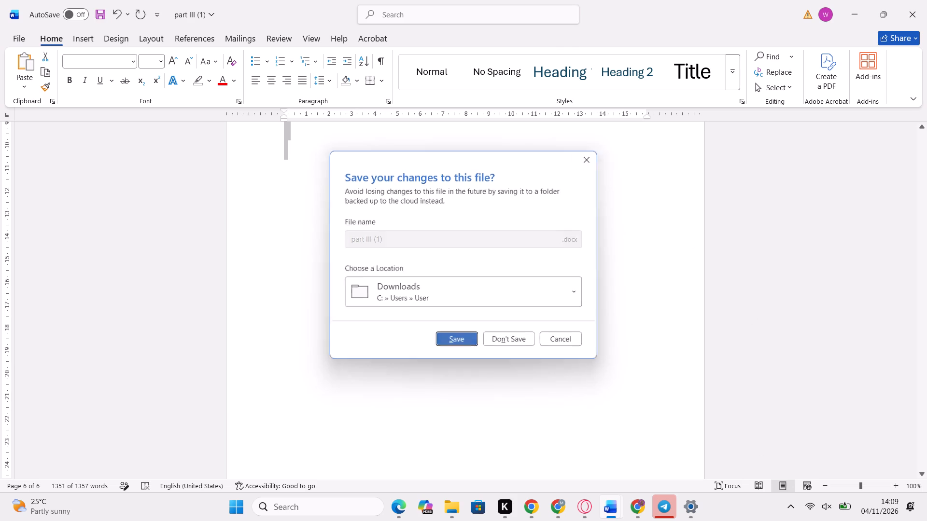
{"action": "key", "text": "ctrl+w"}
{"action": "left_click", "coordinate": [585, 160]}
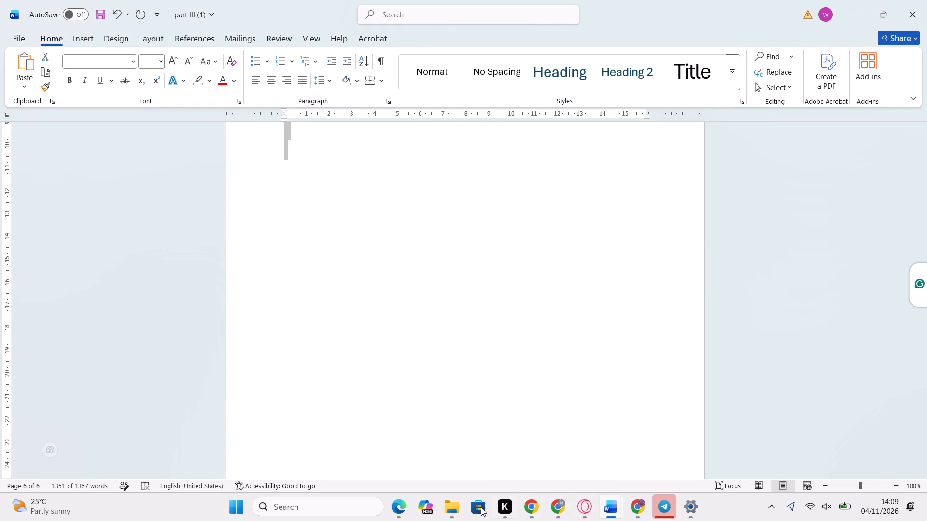
Switch to File Explorer and open the 7818402 presentation from the Justus folder.
{"action": "left_click", "coordinate": [449, 505]}
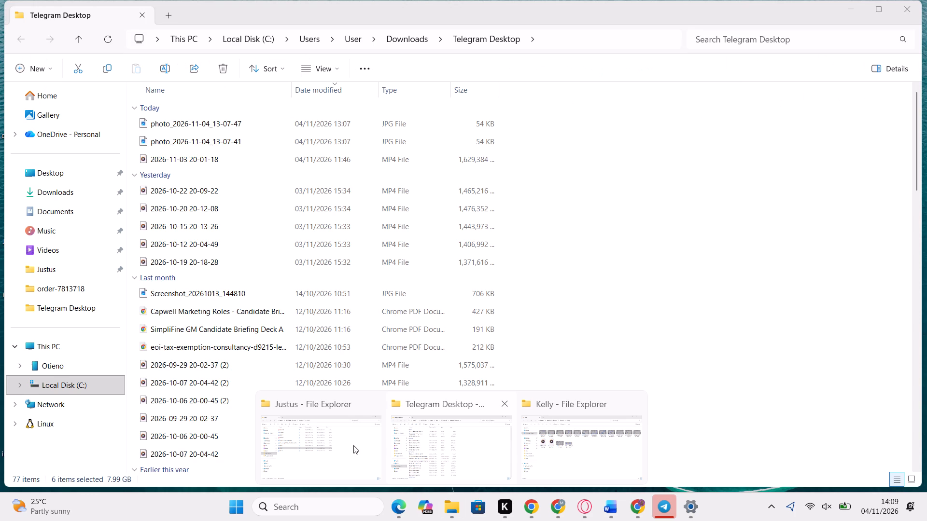
{"action": "left_click", "coordinate": [288, 444]}
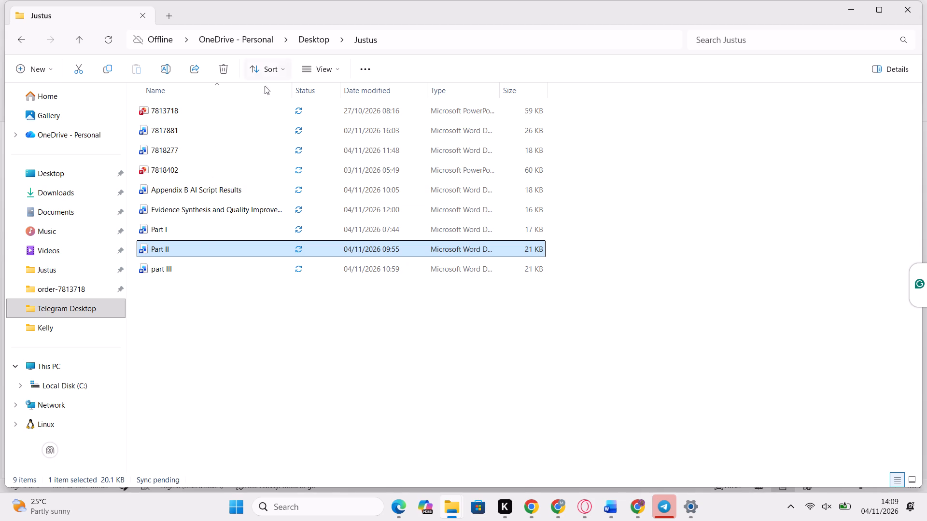
{"action": "double_click", "coordinate": [205, 168]}
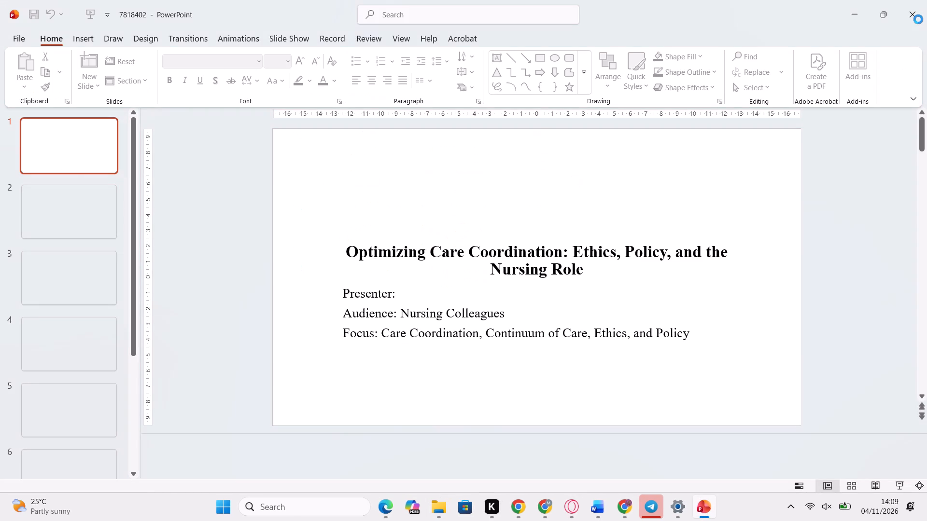
Close the 7818402 presentation and reopen document 7818277 from the Justus folder.
{"action": "left_click", "coordinate": [915, 16]}
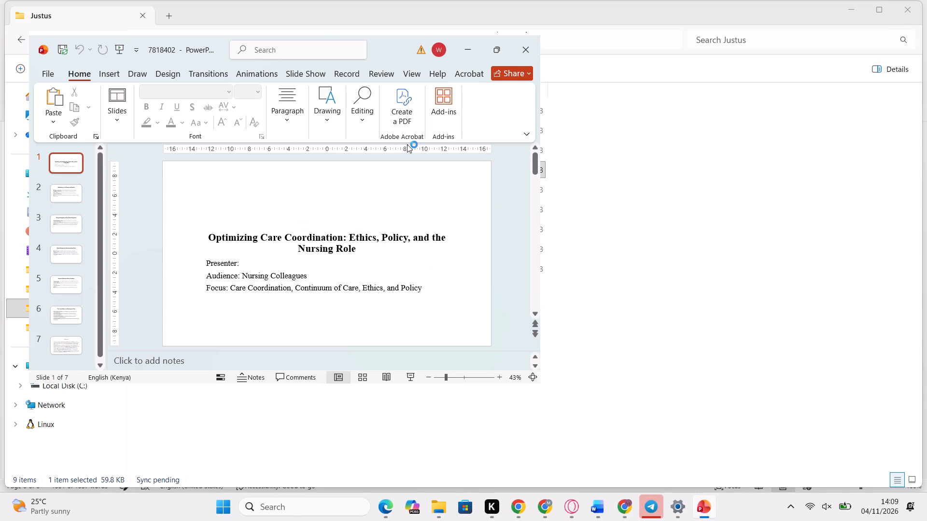
{"action": "left_click", "coordinate": [521, 51]}
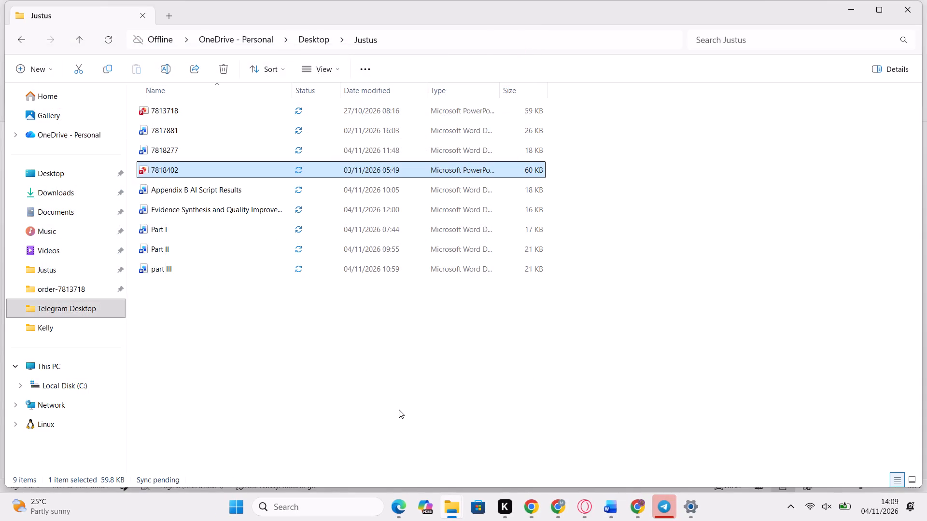
{"action": "double_click", "coordinate": [323, 149]}
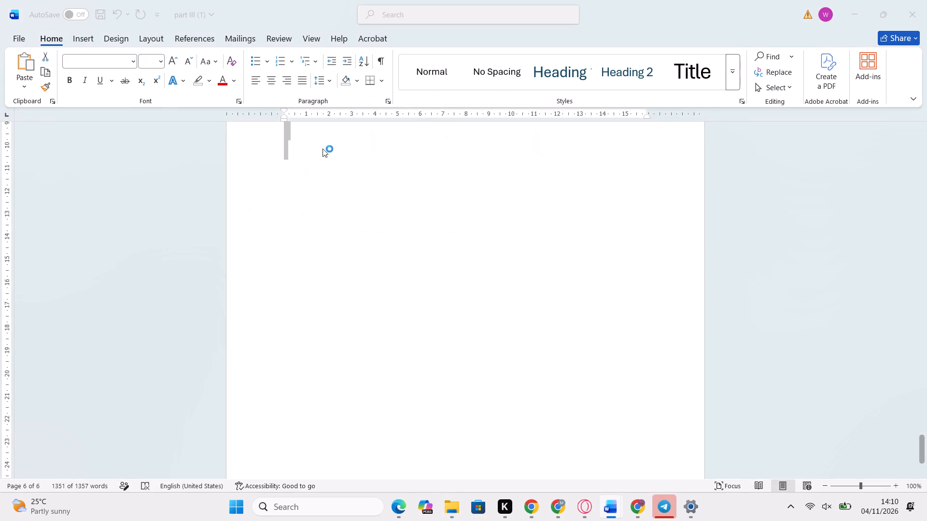
Look through document 7818277 from the first page down through its sections and return to the title.
{"action": "scroll", "coordinate": [351, 355], "scroll_direction": "down", "scroll_amount": 6}
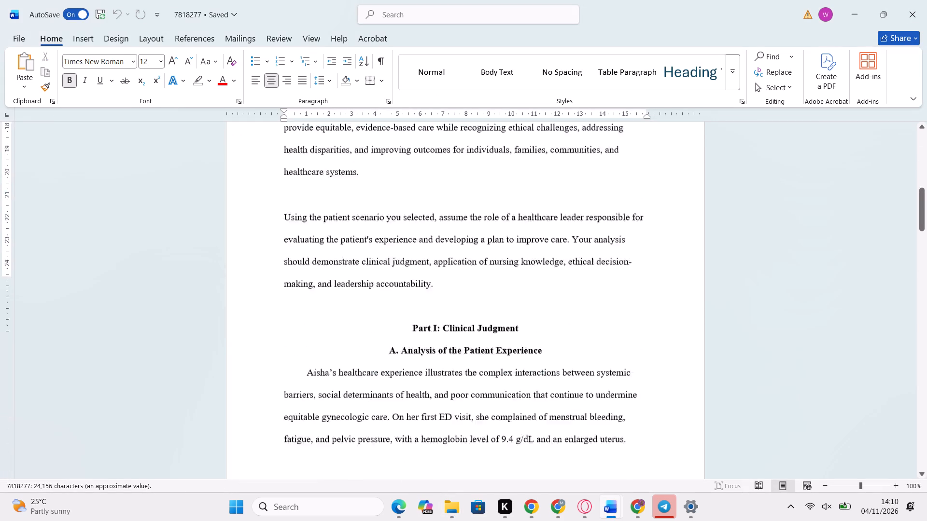
{"action": "scroll", "coordinate": [351, 355], "scroll_direction": "down", "scroll_amount": 17}
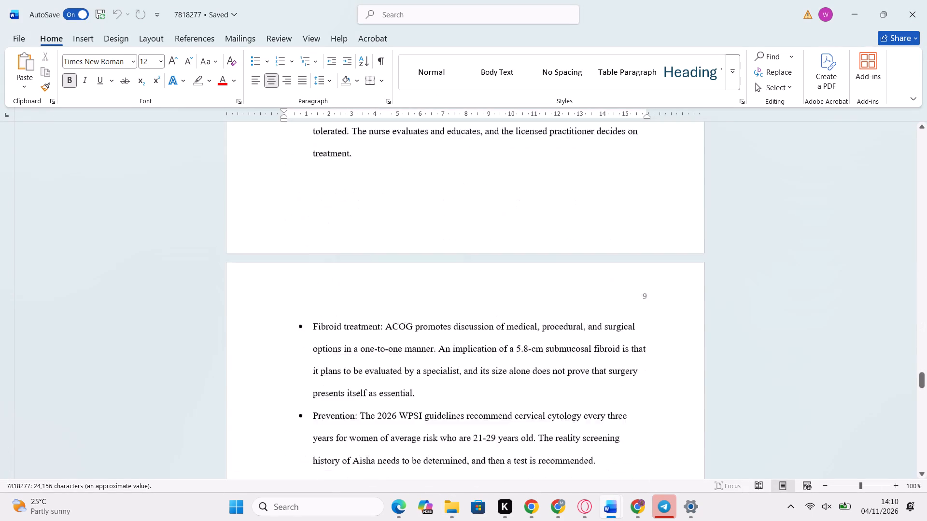
{"action": "scroll", "coordinate": [351, 355], "scroll_direction": "down", "scroll_amount": 8}
{"action": "scroll", "coordinate": [351, 355], "scroll_direction": "down", "scroll_amount": 19}
{"action": "scroll", "coordinate": [351, 355], "scroll_direction": "down", "scroll_amount": 7}
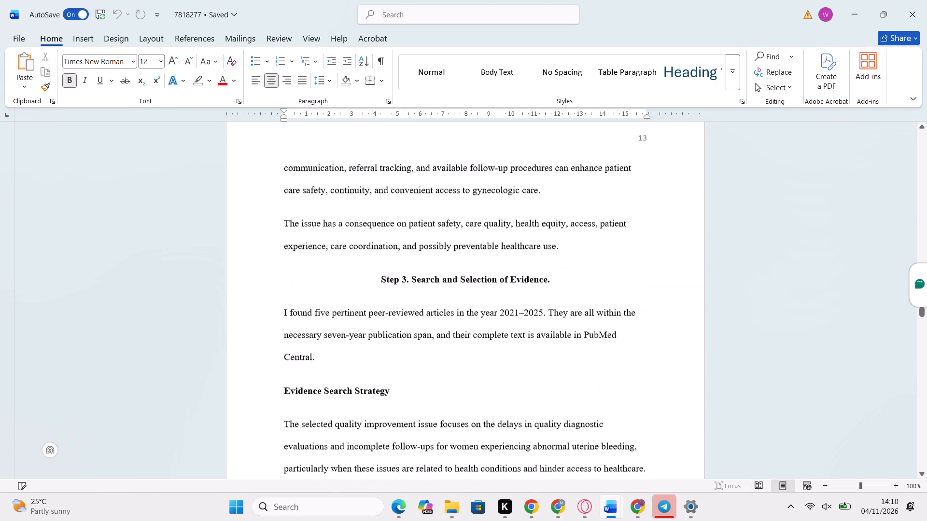
{"action": "scroll", "coordinate": [351, 355], "scroll_direction": "down", "scroll_amount": 7}
{"action": "scroll", "coordinate": [351, 355], "scroll_direction": "up", "scroll_amount": 20}
{"action": "scroll", "coordinate": [351, 355], "scroll_direction": "up", "scroll_amount": 4}
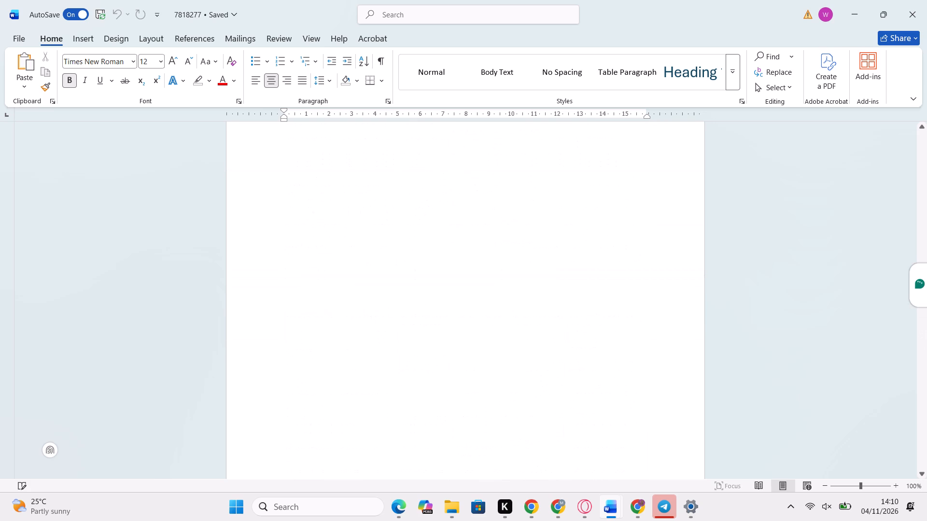
{"action": "scroll", "coordinate": [351, 355], "scroll_direction": "up", "scroll_amount": 7}
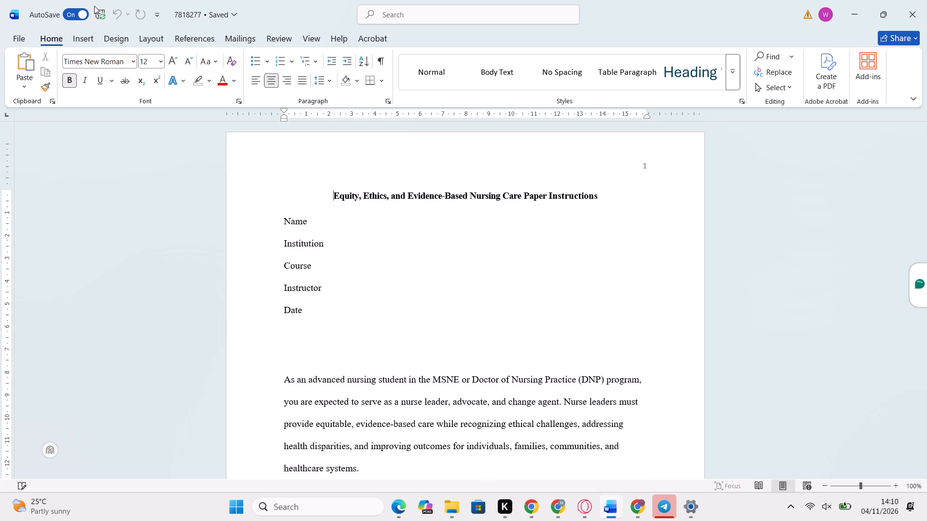
Save document 7818277.
{"action": "left_click", "coordinate": [102, 13]}
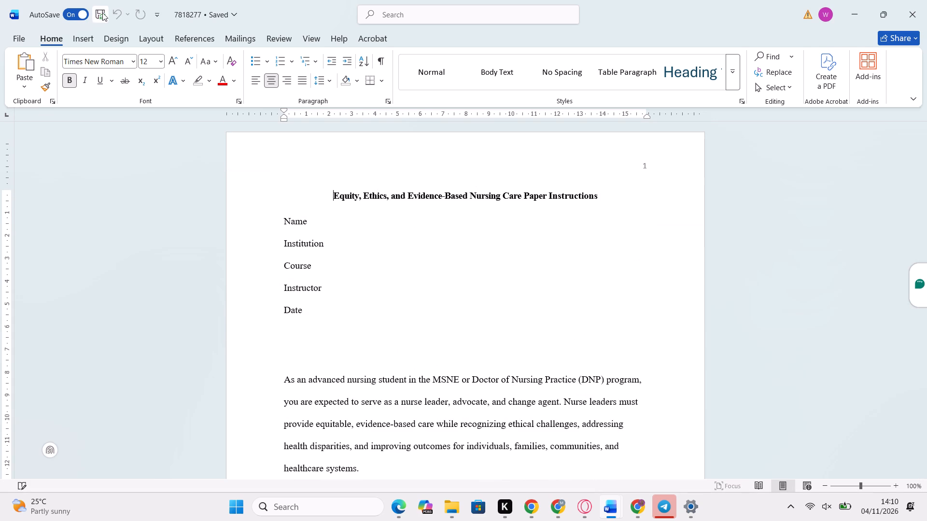
{"action": "left_click", "coordinate": [102, 13]}
Center the Name, Institution, Course, Instructor and Date lines beneath the paper's title.
{"action": "left_click_drag", "start_coordinate": [314, 313], "coordinate": [287, 232]}
{"action": "key", "text": "ctrl+e"}
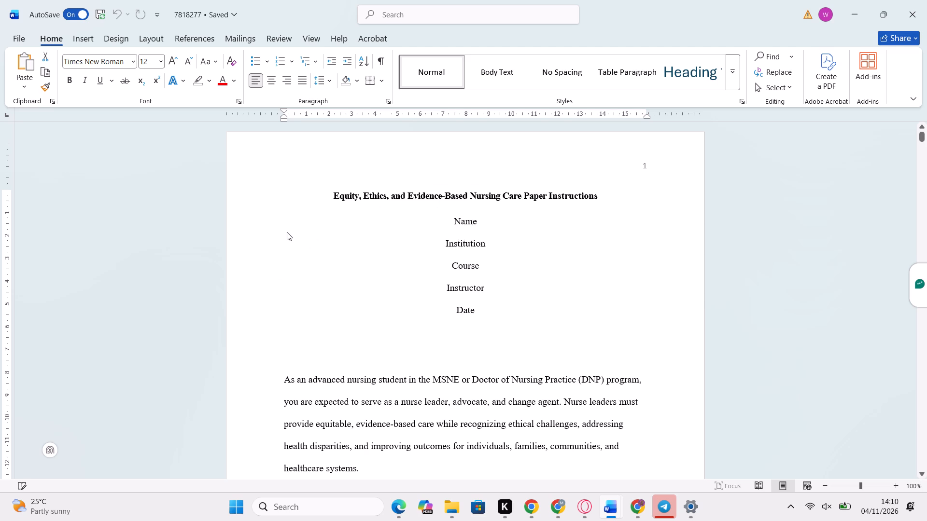
Copy the title "Equity, Ethics, and Evidence-Based Nursing Care Paper Instructions" onto a new line directly below Date.
{"action": "left_click_drag", "start_coordinate": [604, 192], "coordinate": [381, 192]}
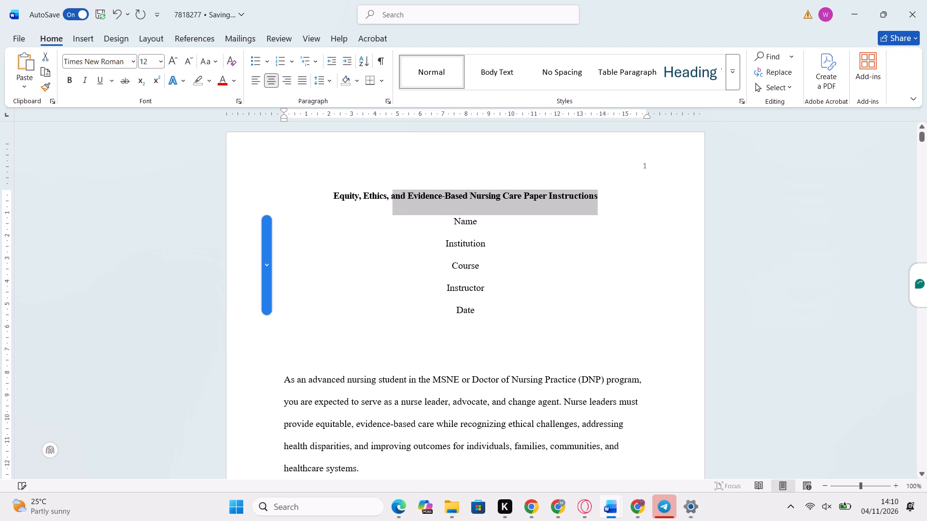
{"action": "left_click_drag", "start_coordinate": [381, 192], "coordinate": [329, 190]}
{"action": "key", "text": "ctrl+c"}
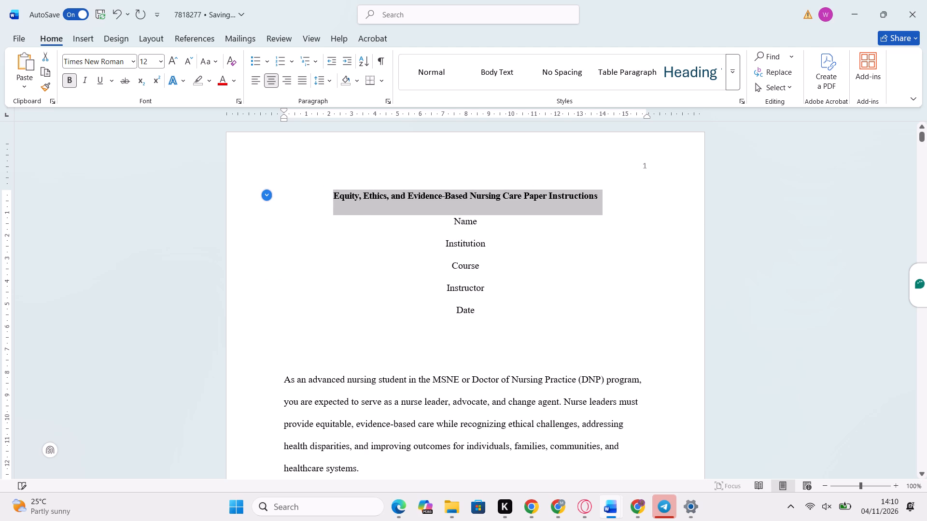
{"action": "left_click", "coordinate": [543, 324]}
{"action": "key", "text": "Return"}
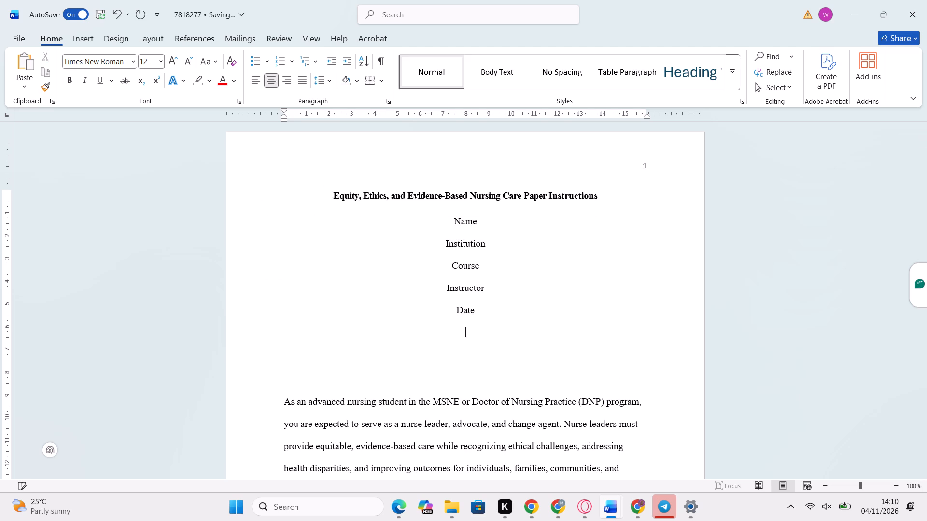
{"action": "key", "text": "ctrl+v"}
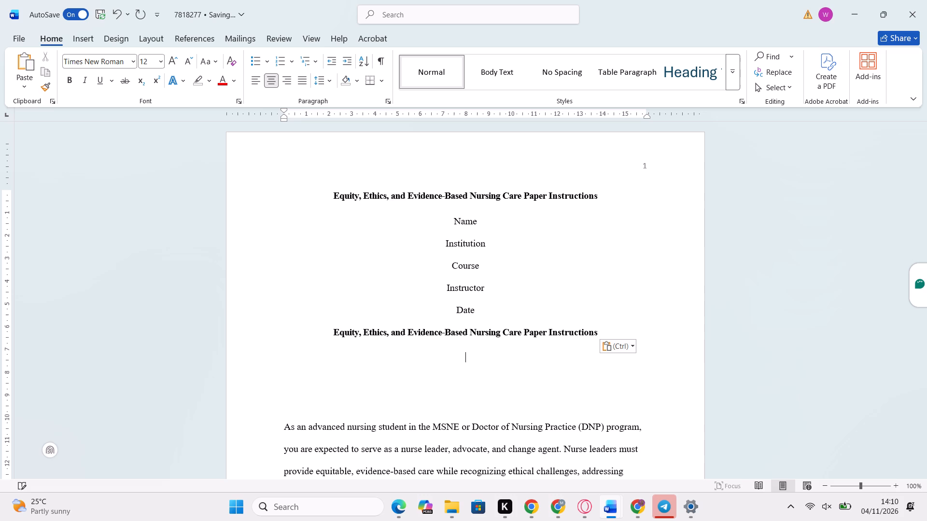
Remove the blank lines between the repeated title and the introductory paragraph.
{"action": "key", "text": "Left"}
{"action": "key", "text": "Left"}
{"action": "key", "text": "Right"}
{"action": "key", "text": "Right"}
{"action": "key", "text": "Down"}
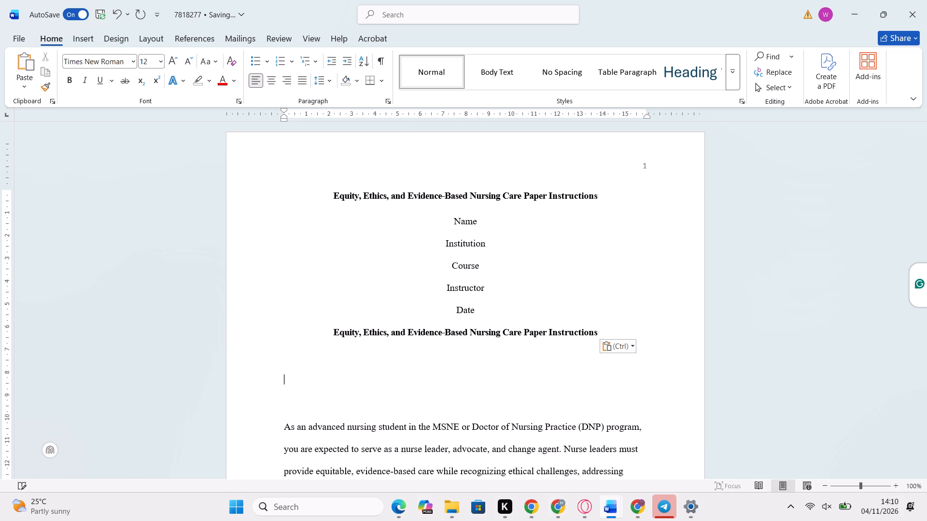
{"action": "key", "text": "Down"}
{"action": "key", "text": "Down"}
{"action": "key", "text": "Up"}
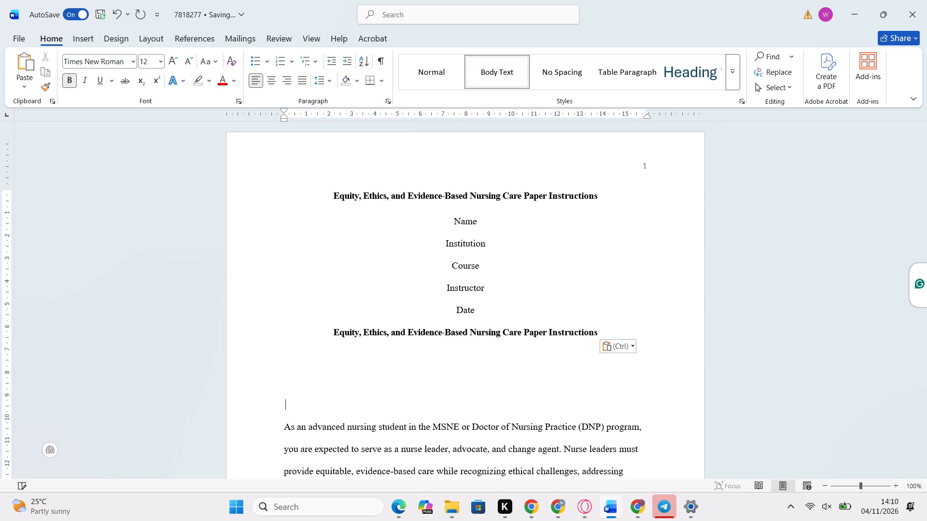
{"action": "key", "text": "BackSpace"}
{"action": "key", "text": "BackSpace"}
{"action": "key", "text": "BackSpace"}
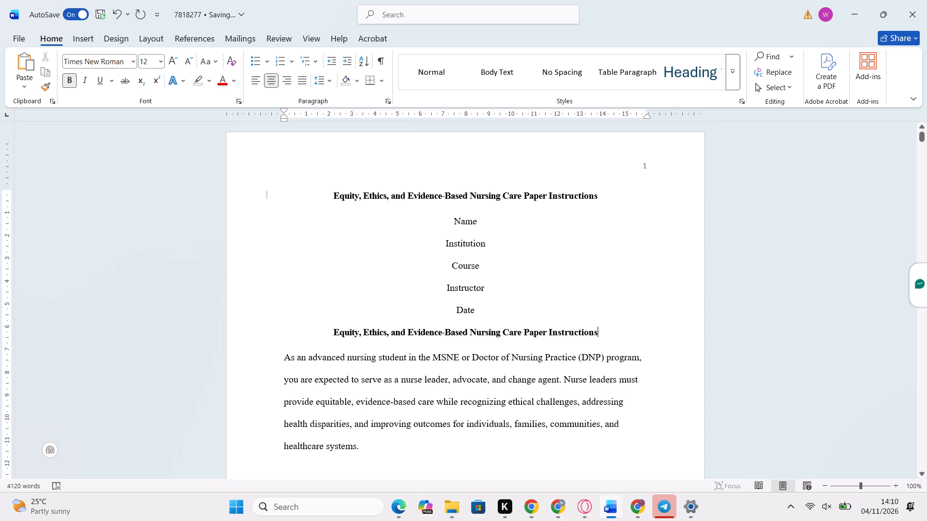
Set the entire document, including the repeated title, to Times New Roman, size 12.
{"action": "key", "text": "ctrl+a"}
{"action": "left_click", "coordinate": [108, 61]}
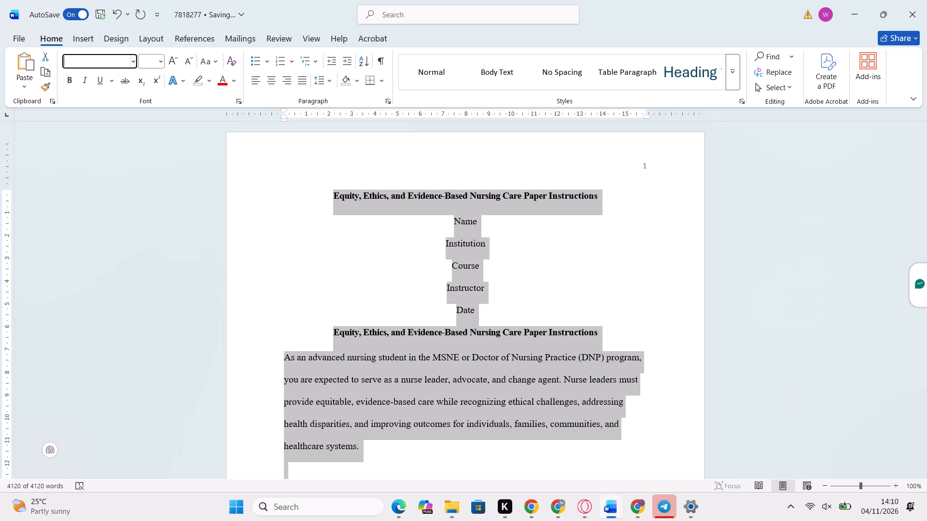
{"action": "type", "text": "times"}
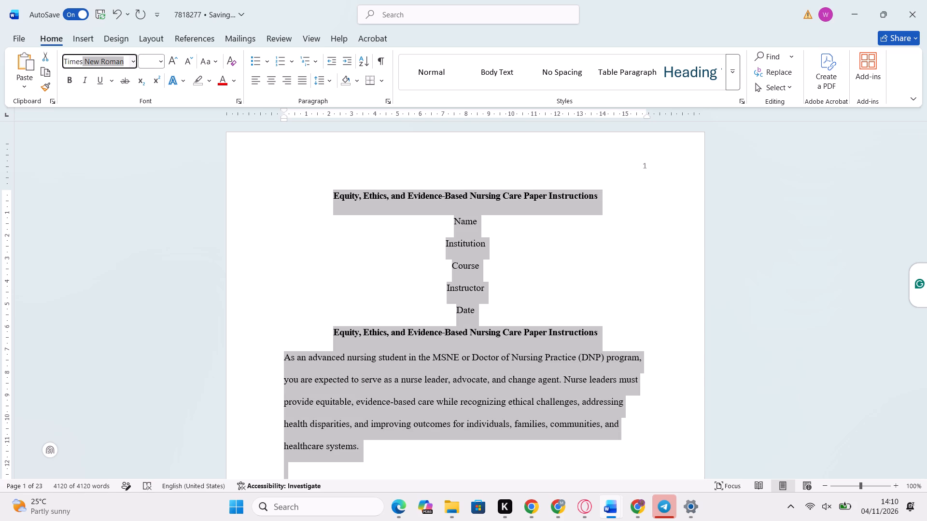
{"action": "key", "text": "Right"}
{"action": "key", "text": "Return"}
{"action": "left_click", "coordinate": [150, 63]}
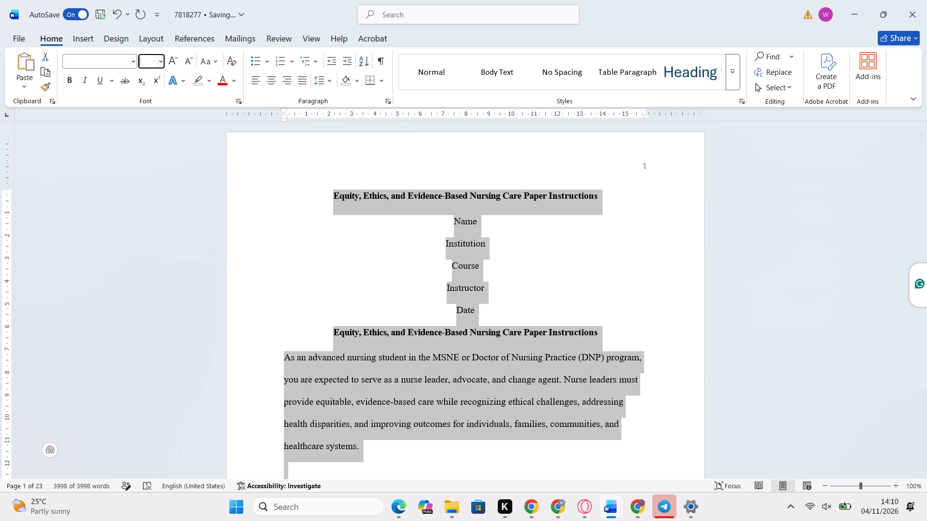
{"action": "type", "text": "12"}
{"action": "key", "text": "Return"}
Insert nine blank lines above the first title to move the title block down the first page.
{"action": "left_click", "coordinate": [332, 203]}
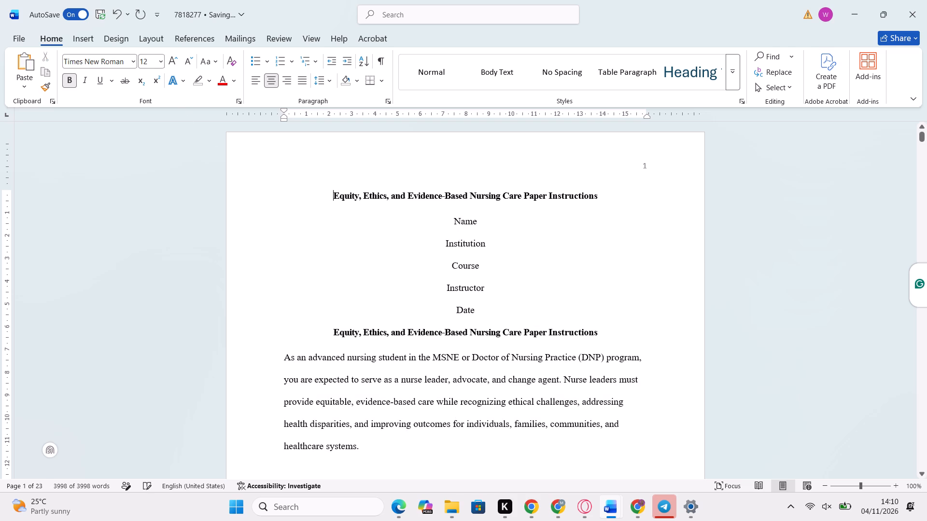
{"action": "key", "text": "Return"}
{"action": "key", "text": "Return"}
{"action": "key", "text": "Return"}
{"action": "key", "text": "Return"}
{"action": "key", "text": "Return"}
{"action": "key", "text": "Return"}
{"action": "key", "text": "Return"}
{"action": "key", "text": "Return"}
{"action": "key", "text": "Return"}
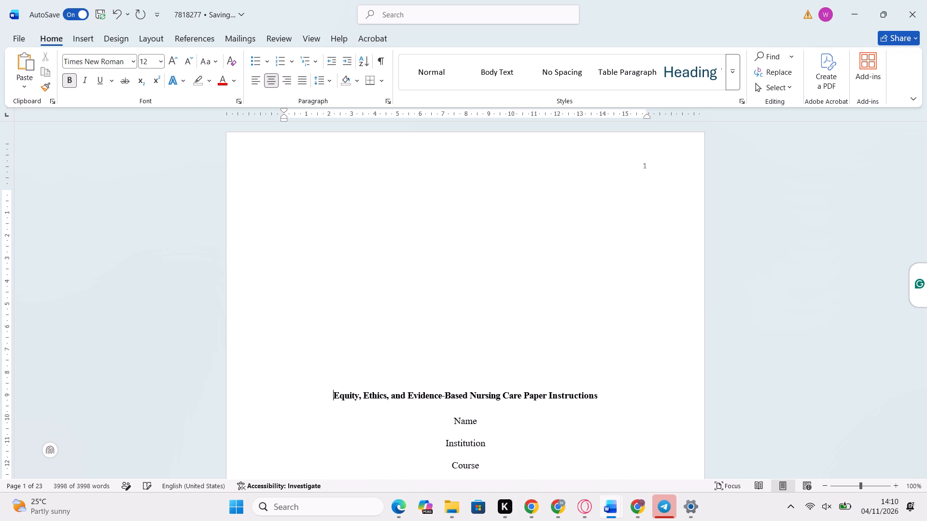
Insert blank lines after Date until the repeated title and introductory text start at the top of page 2.
{"action": "scroll", "coordinate": [332, 203], "scroll_direction": "down", "scroll_amount": 3}
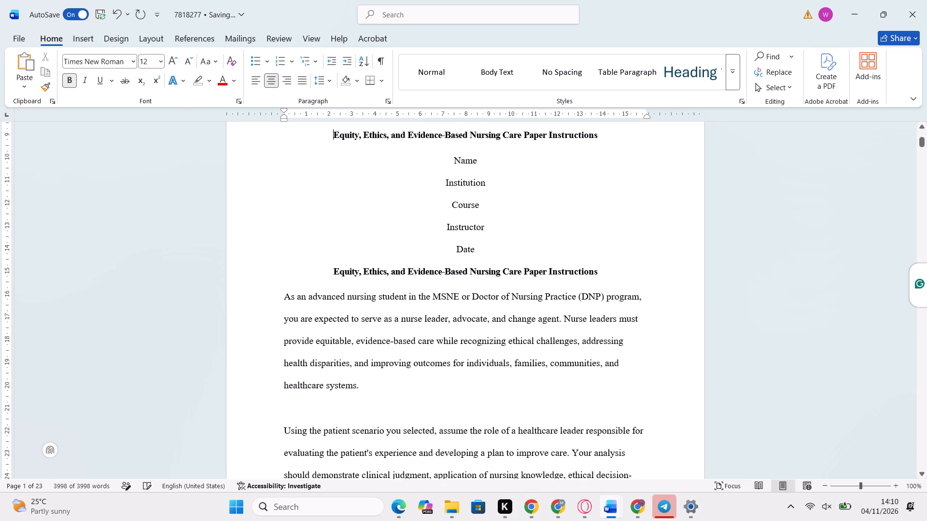
{"action": "left_click", "coordinate": [482, 248]}
{"action": "key", "text": "Return"}
{"action": "key", "text": "Return"}
{"action": "key", "text": "Return"}
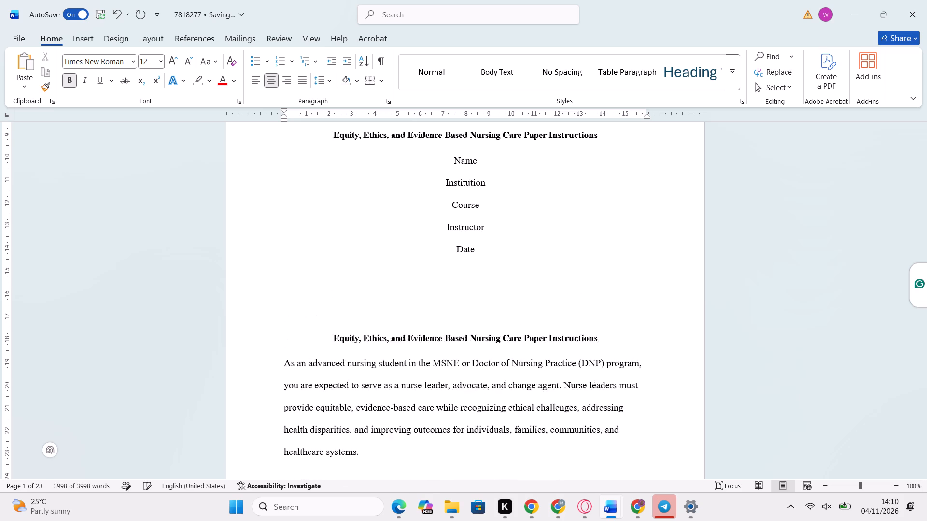
{"action": "key", "text": "Return"}
{"action": "key", "text": "Return"}
{"action": "key", "text": "Return"}
{"action": "scroll", "coordinate": [482, 248], "scroll_direction": "down", "scroll_amount": 4}
{"action": "key", "text": "Return"}
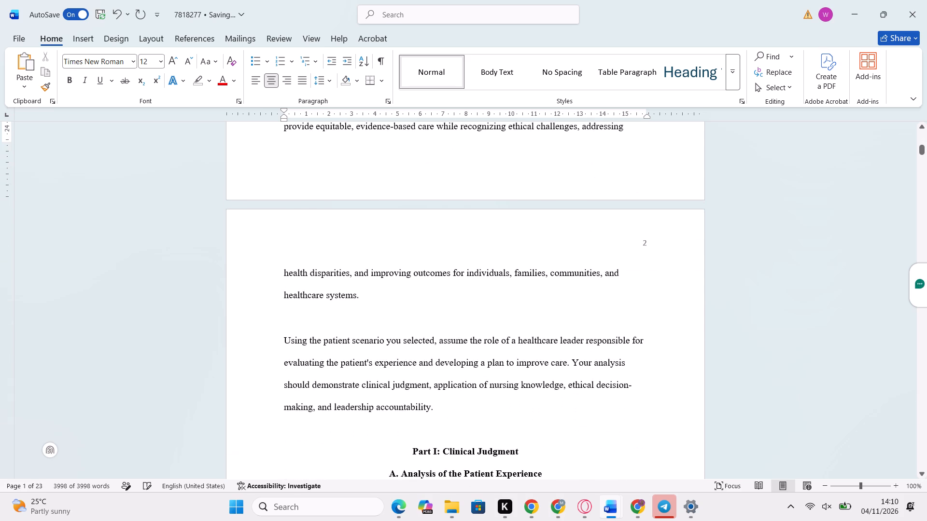
{"action": "key", "text": "Return"}
{"action": "key", "text": "Return"}
{"action": "key", "text": "Return"}
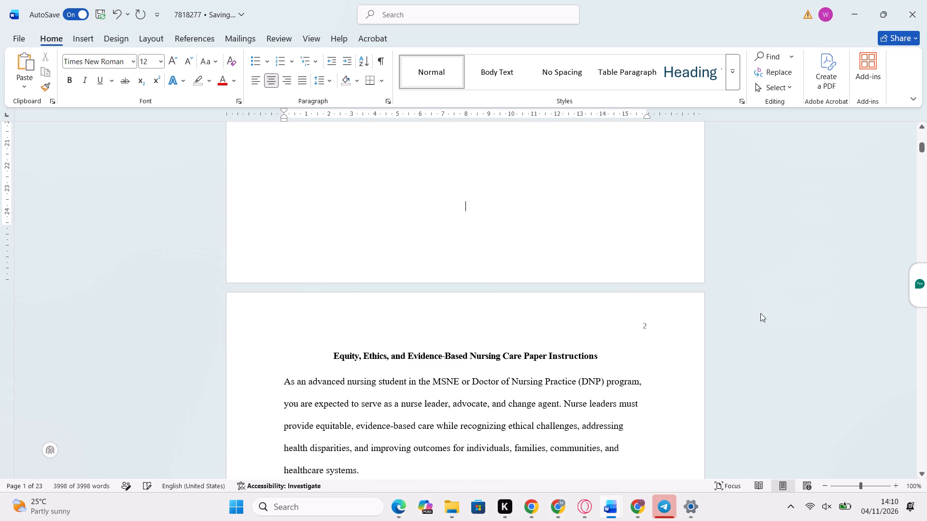
Review the formatting of the body text, headings and care-planning tables from page 2 to the Clinical Reasoning Requirement section.
{"action": "scroll", "coordinate": [648, 314], "scroll_direction": "down", "scroll_amount": 9}
{"action": "scroll", "coordinate": [391, 357], "scroll_direction": "down", "scroll_amount": 3}
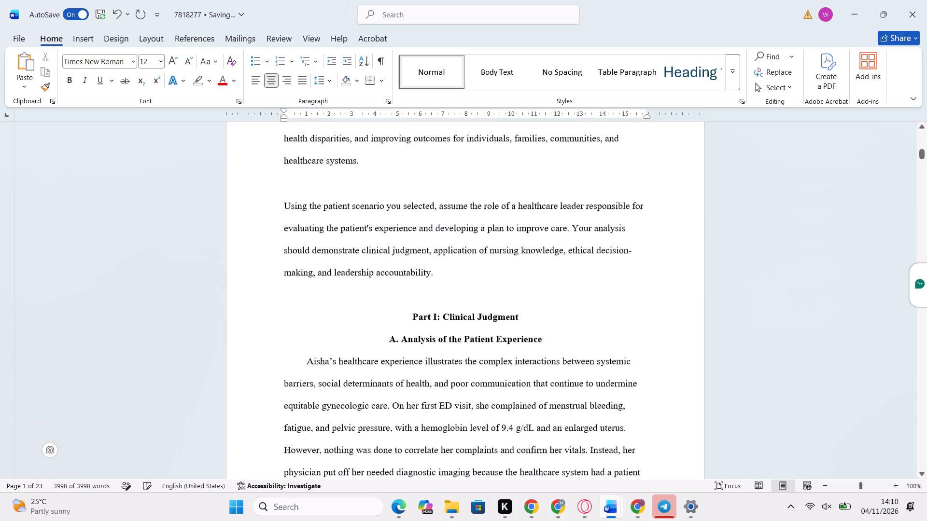
{"action": "scroll", "coordinate": [373, 326], "scroll_direction": "down", "scroll_amount": 13}
{"action": "scroll", "coordinate": [403, 336], "scroll_direction": "down", "scroll_amount": 10}
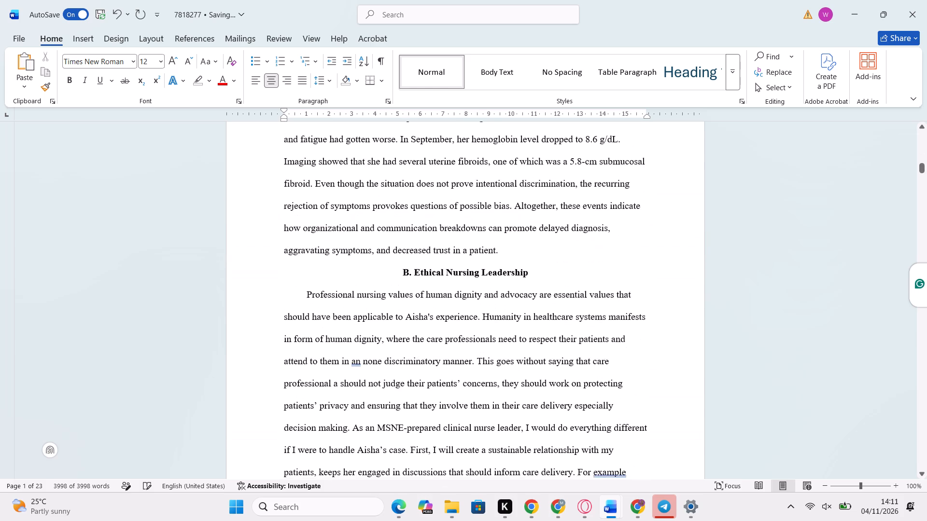
{"action": "scroll", "coordinate": [407, 341], "scroll_direction": "down", "scroll_amount": 16}
{"action": "scroll", "coordinate": [410, 343], "scroll_direction": "down", "scroll_amount": 16}
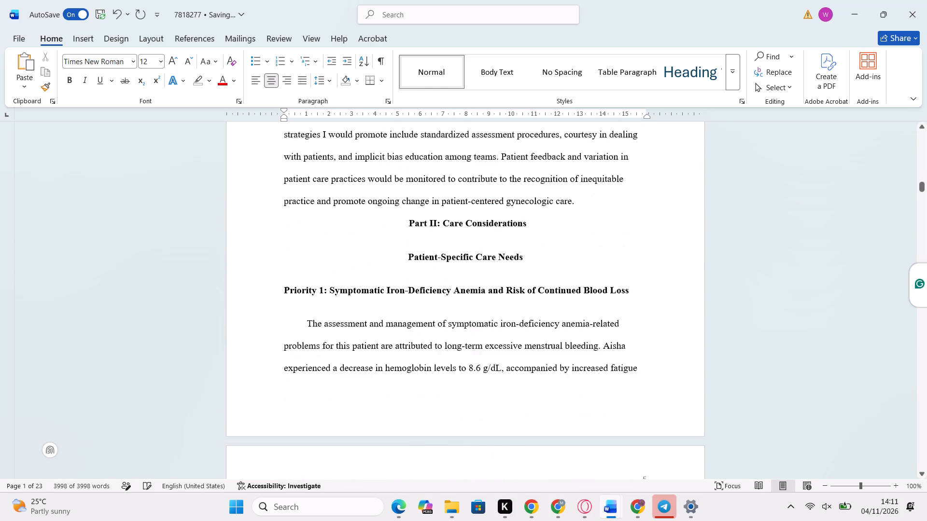
{"action": "scroll", "coordinate": [412, 343], "scroll_direction": "down", "scroll_amount": 16}
{"action": "scroll", "coordinate": [414, 343], "scroll_direction": "down", "scroll_amount": 12}
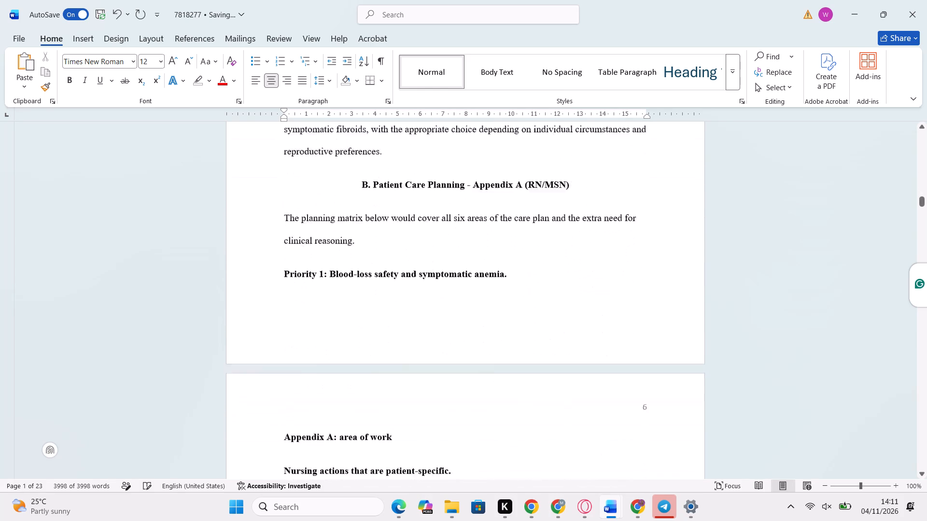
{"action": "scroll", "coordinate": [415, 344], "scroll_direction": "down", "scroll_amount": 13}
{"action": "scroll", "coordinate": [418, 344], "scroll_direction": "down", "scroll_amount": 17}
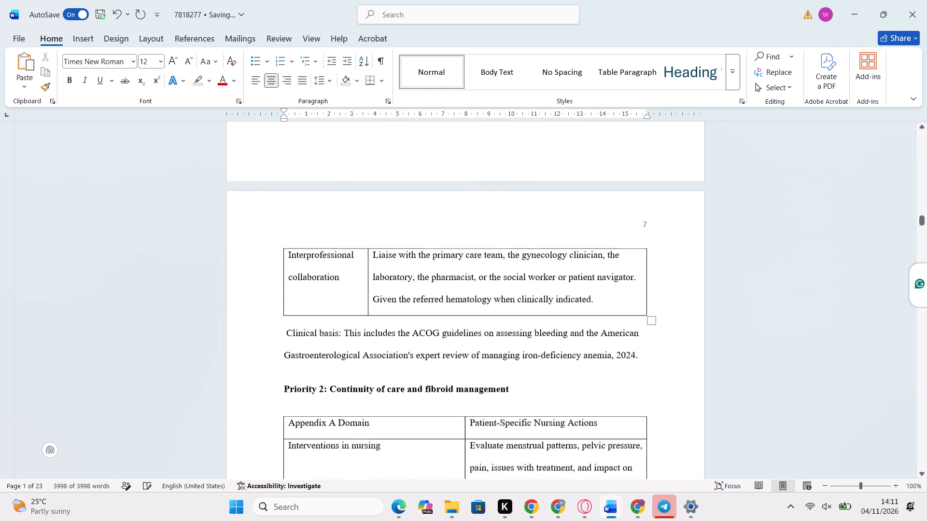
{"action": "scroll", "coordinate": [418, 343], "scroll_direction": "down", "scroll_amount": 8}
{"action": "scroll", "coordinate": [419, 343], "scroll_direction": "up", "scroll_amount": 7}
{"action": "scroll", "coordinate": [419, 343], "scroll_direction": "down", "scroll_amount": 5}
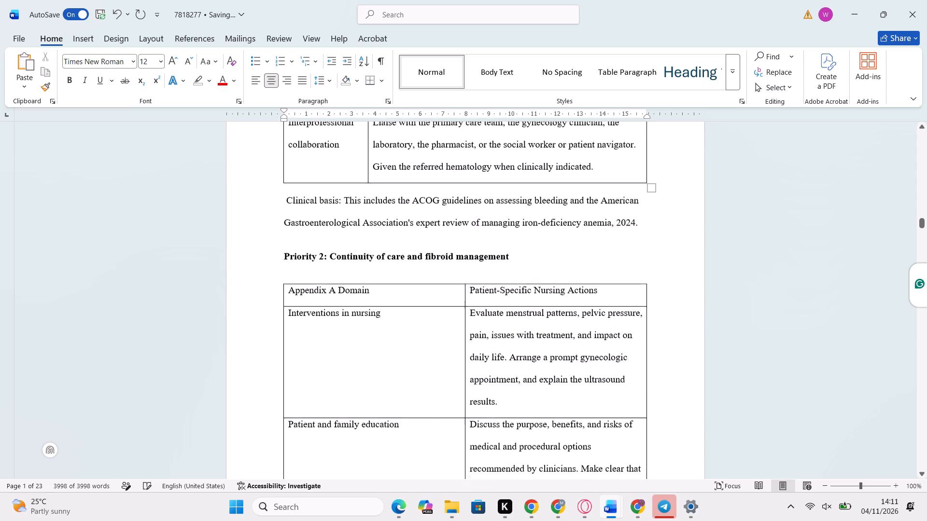
{"action": "scroll", "coordinate": [419, 343], "scroll_direction": "down", "scroll_amount": 20}
{"action": "scroll", "coordinate": [412, 317], "scroll_direction": "down", "scroll_amount": 8}
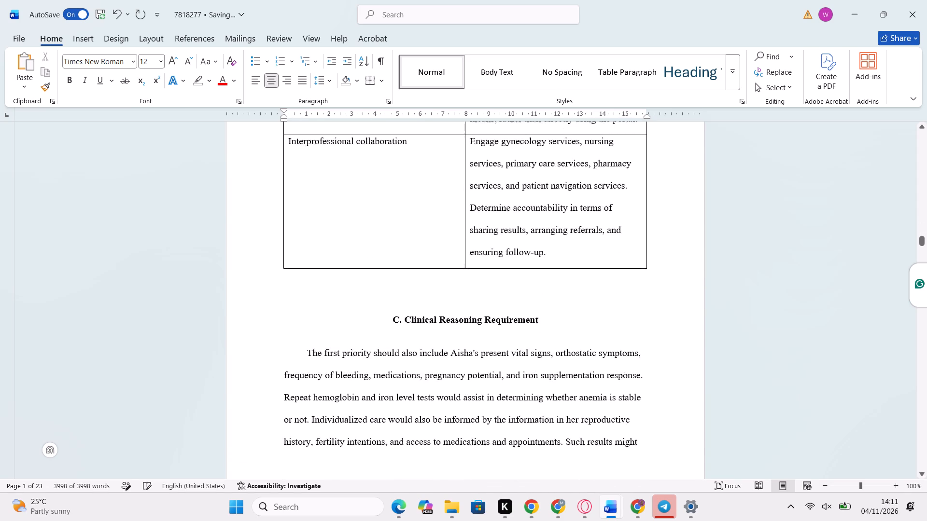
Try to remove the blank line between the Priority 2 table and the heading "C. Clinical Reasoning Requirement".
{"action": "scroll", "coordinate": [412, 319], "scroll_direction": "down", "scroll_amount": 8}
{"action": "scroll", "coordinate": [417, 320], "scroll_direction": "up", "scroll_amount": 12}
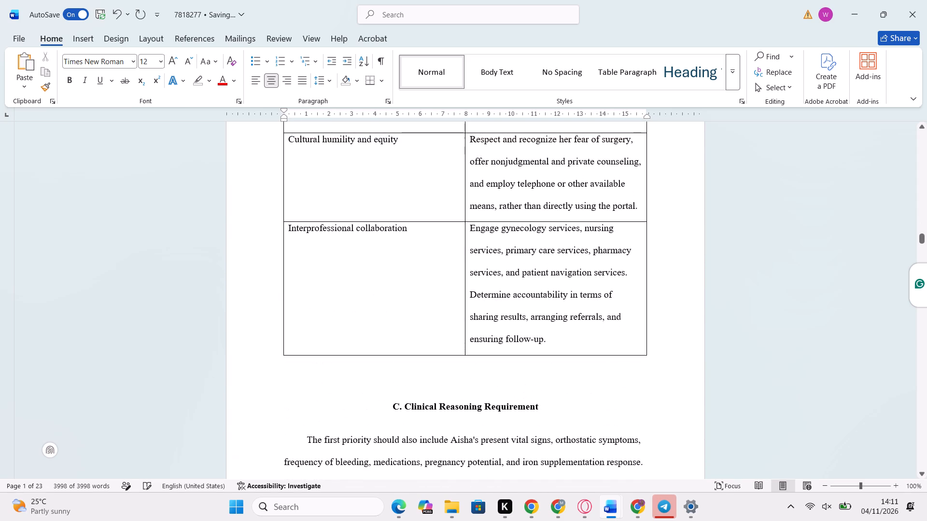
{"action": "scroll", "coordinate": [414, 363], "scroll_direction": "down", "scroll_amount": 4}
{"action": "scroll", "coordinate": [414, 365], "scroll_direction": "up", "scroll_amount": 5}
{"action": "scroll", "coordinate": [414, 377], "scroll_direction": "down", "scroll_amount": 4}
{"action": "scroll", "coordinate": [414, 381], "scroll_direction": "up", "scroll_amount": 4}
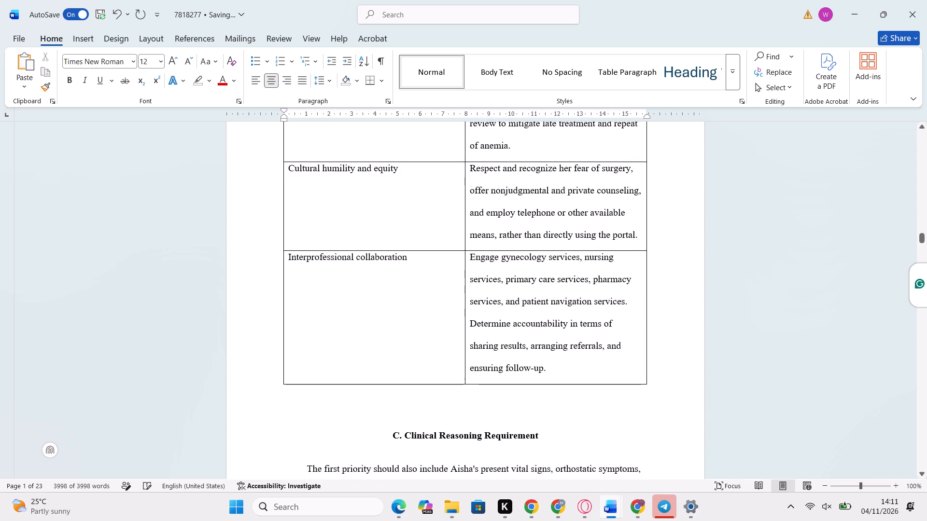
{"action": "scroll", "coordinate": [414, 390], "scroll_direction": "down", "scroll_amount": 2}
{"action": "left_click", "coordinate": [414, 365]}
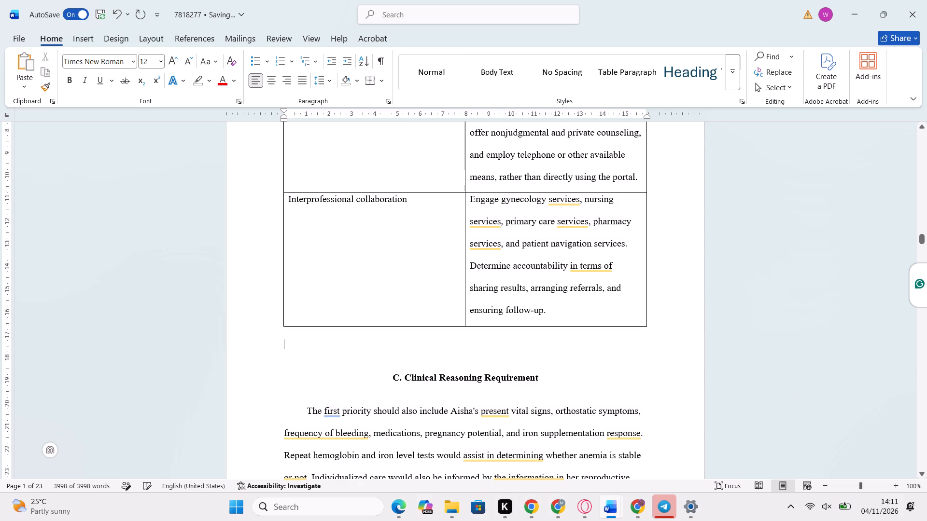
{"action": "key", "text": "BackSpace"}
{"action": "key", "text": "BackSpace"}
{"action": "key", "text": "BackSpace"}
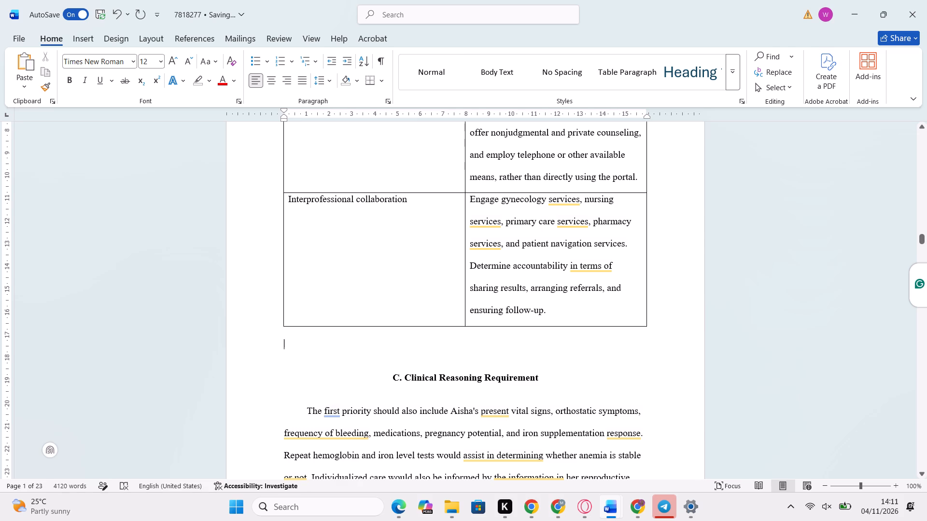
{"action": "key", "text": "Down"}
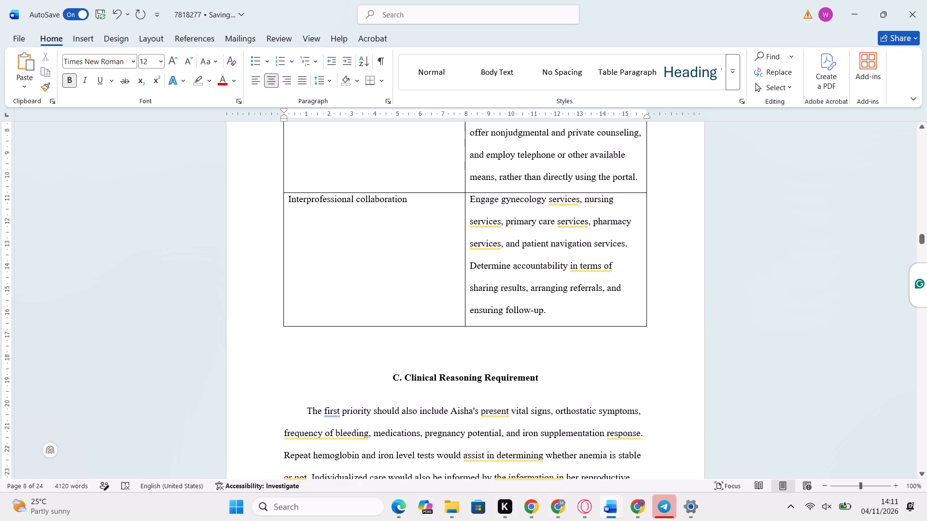
Indent the first line of the paragraph under "Proposed quality improvement problem statement" by about 1 cm.
{"action": "scroll", "coordinate": [414, 365], "scroll_direction": "down", "scroll_amount": 11}
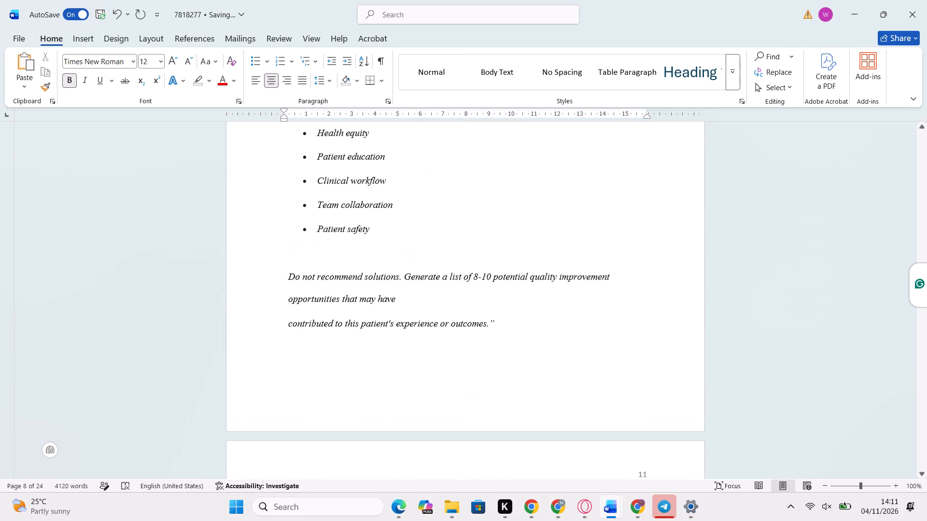
{"action": "scroll", "coordinate": [414, 365], "scroll_direction": "down", "scroll_amount": 8}
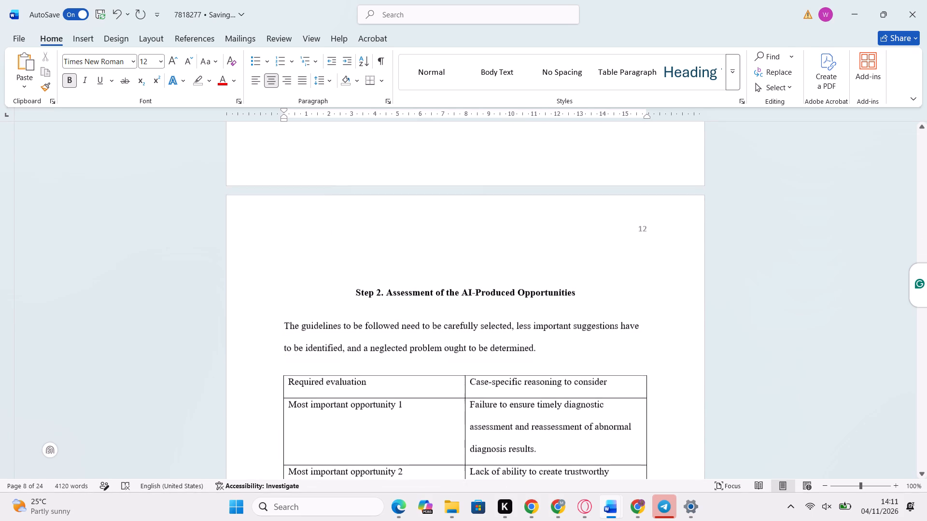
{"action": "scroll", "coordinate": [414, 365], "scroll_direction": "down", "scroll_amount": 5}
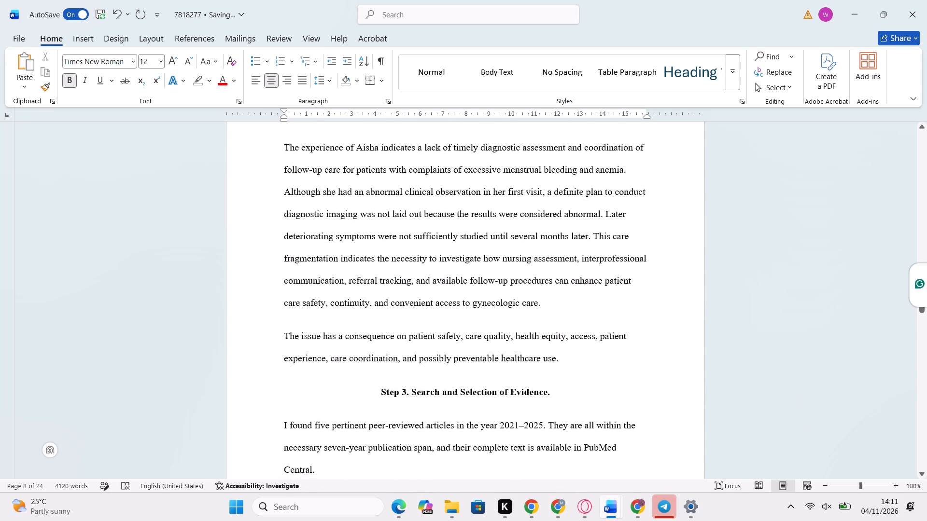
{"action": "scroll", "coordinate": [414, 365], "scroll_direction": "down", "scroll_amount": 2}
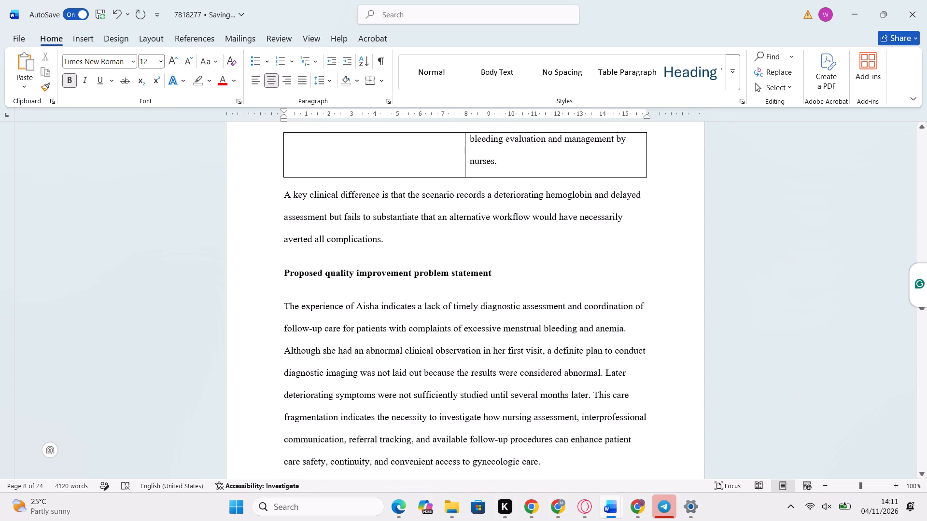
{"action": "left_click", "coordinate": [275, 305]}
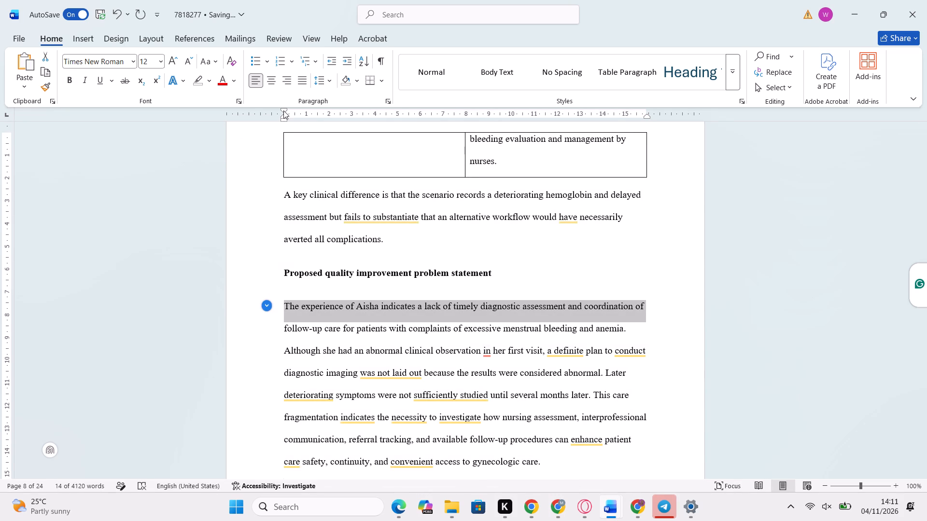
{"action": "left_click_drag", "start_coordinate": [283, 110], "coordinate": [305, 111]}
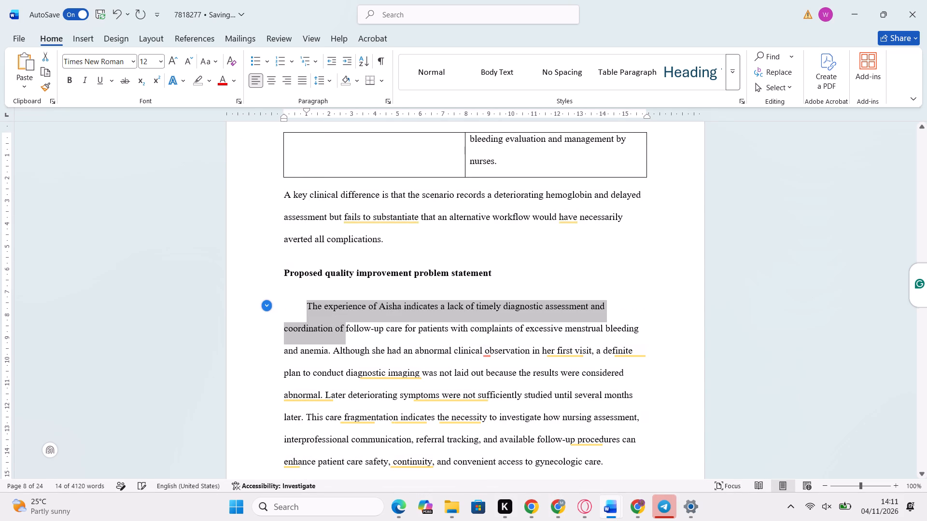
{"action": "left_click", "coordinate": [400, 250]}
Center the heading "Proposed quality improvement problem statement".
{"action": "left_click", "coordinate": [290, 270]}
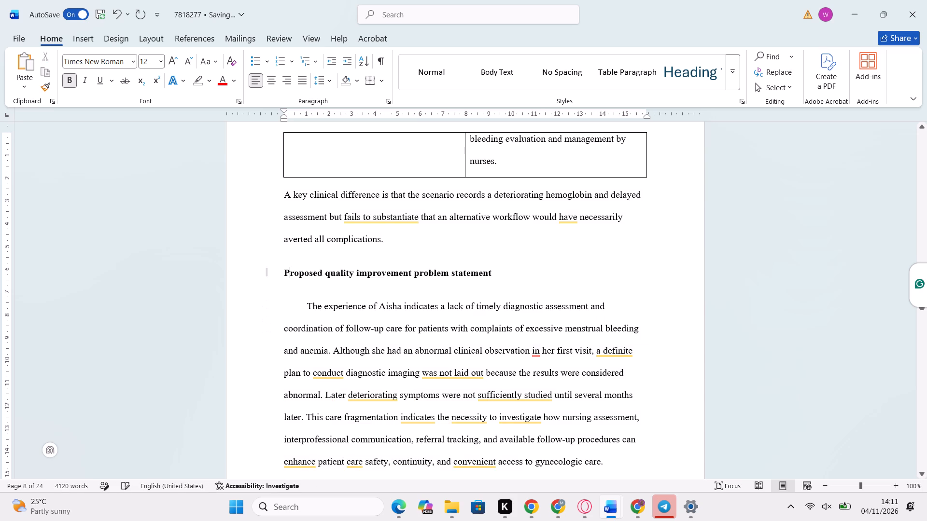
{"action": "key", "text": "ctrl+e"}
Review the formatting of Step 3, the article evidence table, Part 4 and the reference list.
{"action": "scroll", "coordinate": [290, 270], "scroll_direction": "down", "scroll_amount": 3}
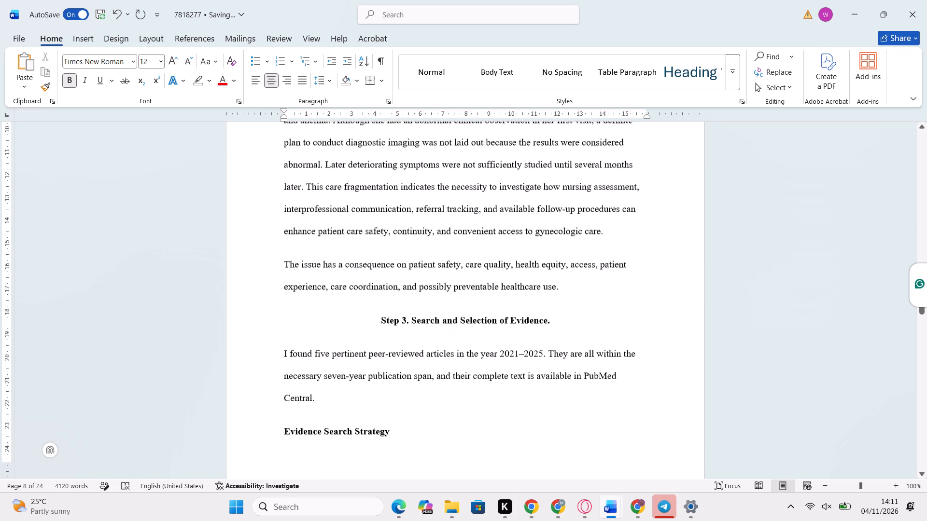
{"action": "scroll", "coordinate": [290, 270], "scroll_direction": "down", "scroll_amount": 6}
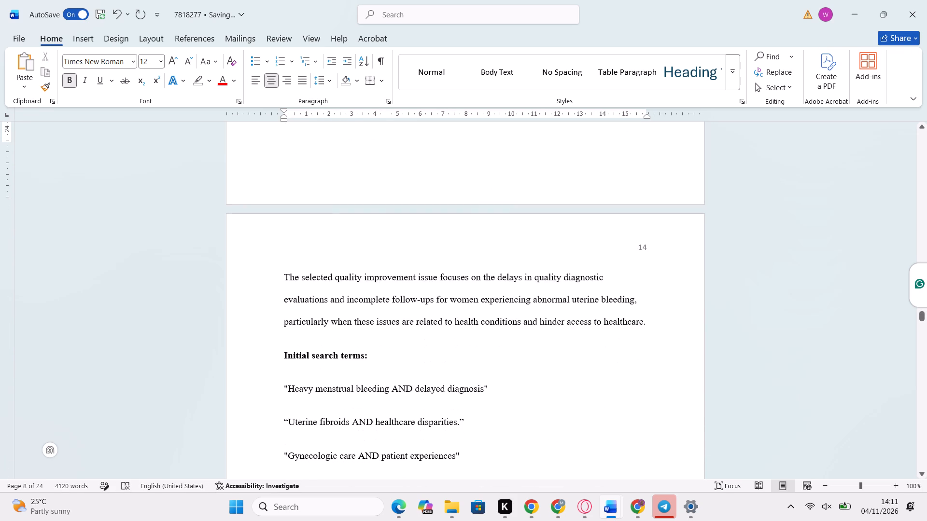
{"action": "scroll", "coordinate": [290, 270], "scroll_direction": "down", "scroll_amount": 7}
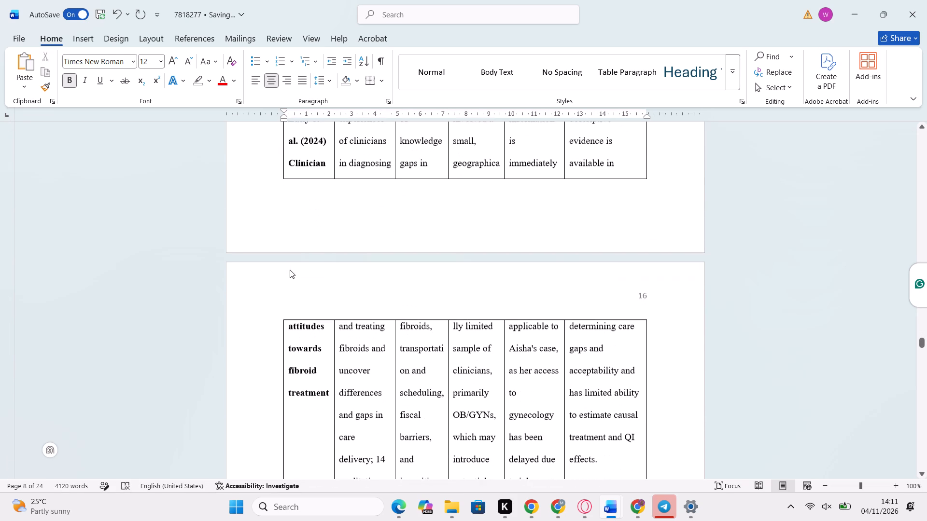
{"action": "scroll", "coordinate": [290, 270], "scroll_direction": "up", "scroll_amount": 5}
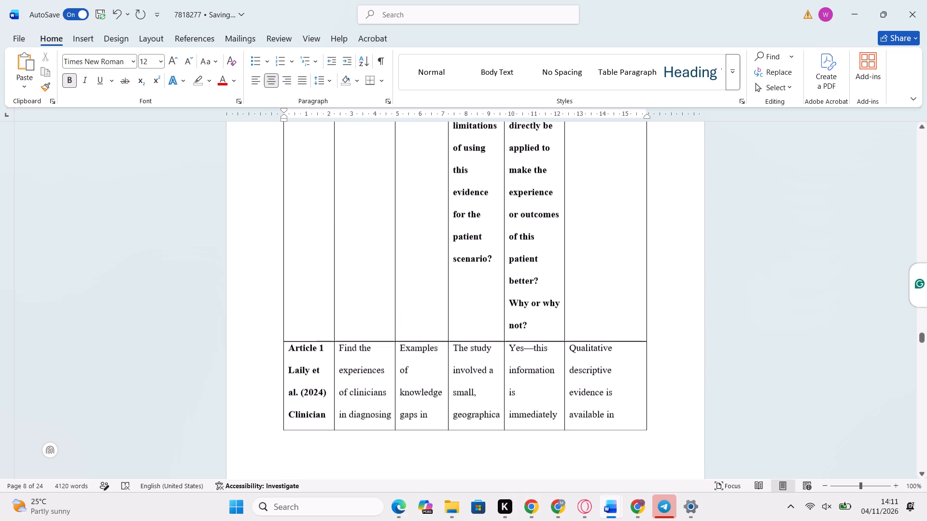
{"action": "scroll", "coordinate": [290, 270], "scroll_direction": "down", "scroll_amount": 5}
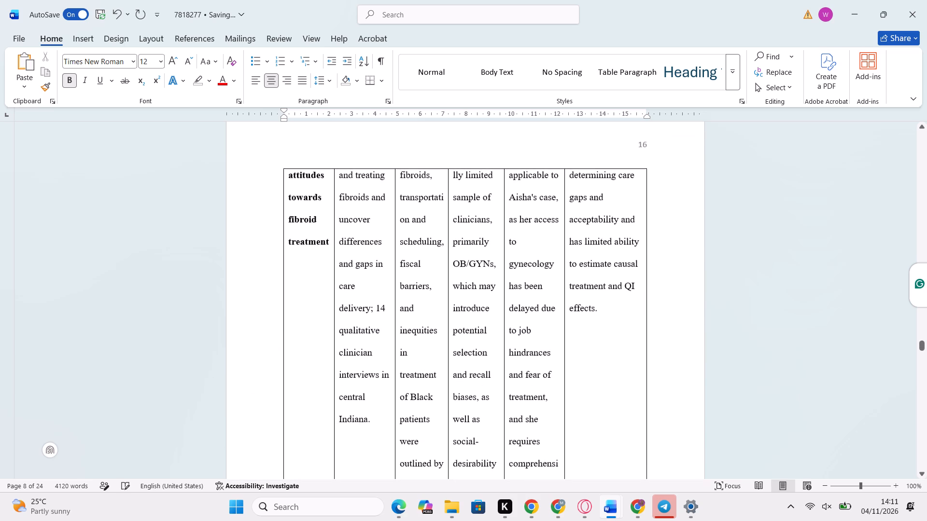
{"action": "scroll", "coordinate": [290, 270], "scroll_direction": "up", "scroll_amount": 2}
{"action": "scroll", "coordinate": [290, 270], "scroll_direction": "down", "scroll_amount": 6}
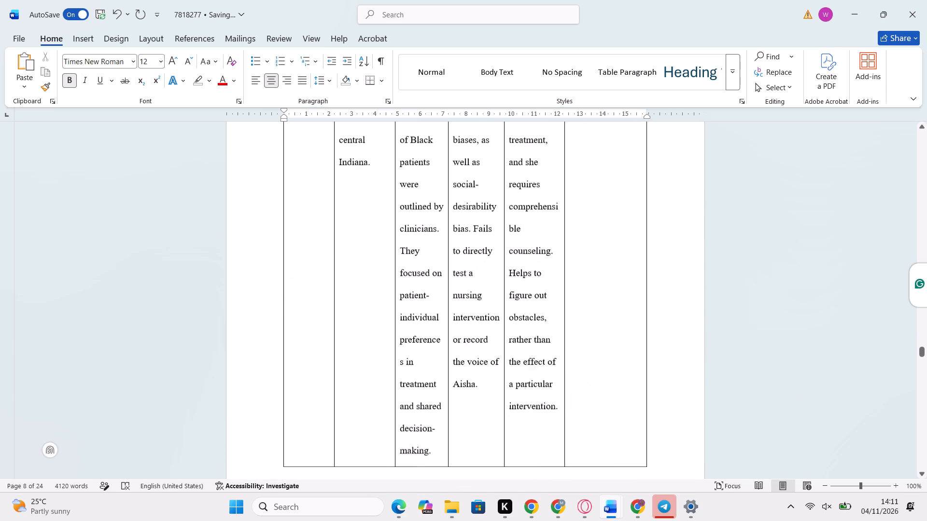
{"action": "scroll", "coordinate": [290, 270], "scroll_direction": "down", "scroll_amount": 9}
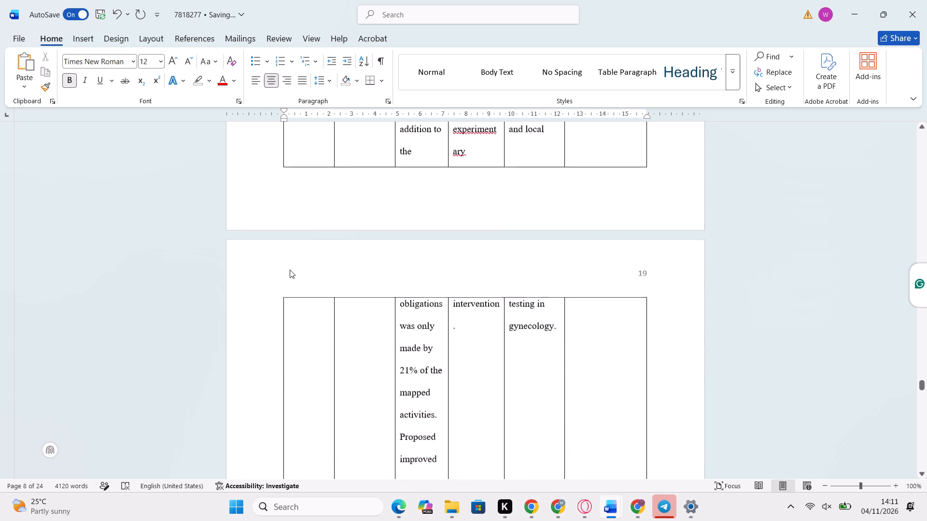
{"action": "scroll", "coordinate": [290, 270], "scroll_direction": "down", "scroll_amount": 3}
{"action": "scroll", "coordinate": [290, 270], "scroll_direction": "up", "scroll_amount": 2}
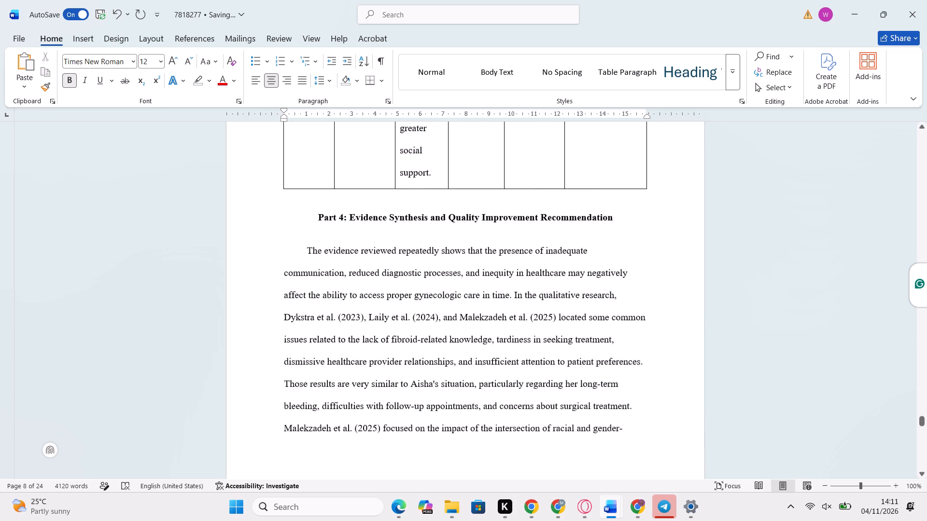
{"action": "scroll", "coordinate": [290, 270], "scroll_direction": "down", "scroll_amount": 6}
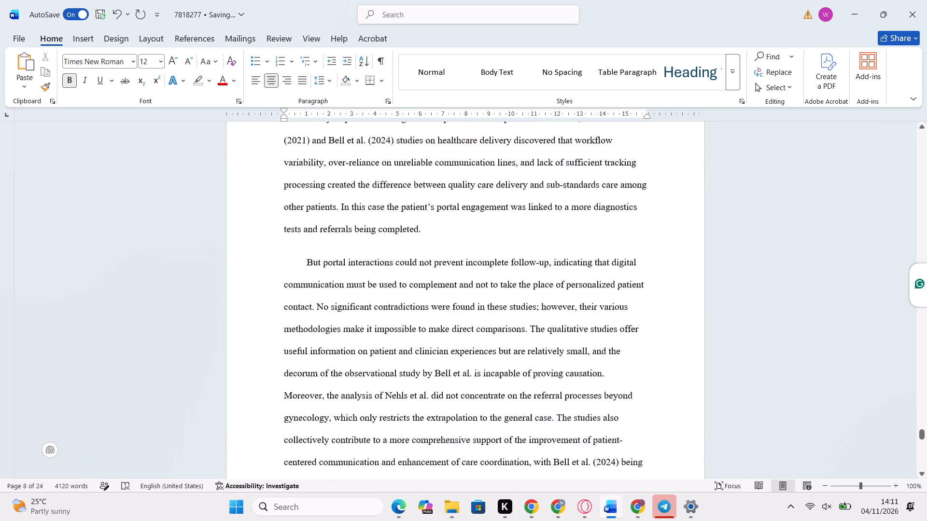
{"action": "scroll", "coordinate": [290, 270], "scroll_direction": "down", "scroll_amount": 5}
Remove the blank line between the American Gastroenterological Association and Bell entries in the reference list.
{"action": "scroll", "coordinate": [290, 270], "scroll_direction": "up", "scroll_amount": 3}
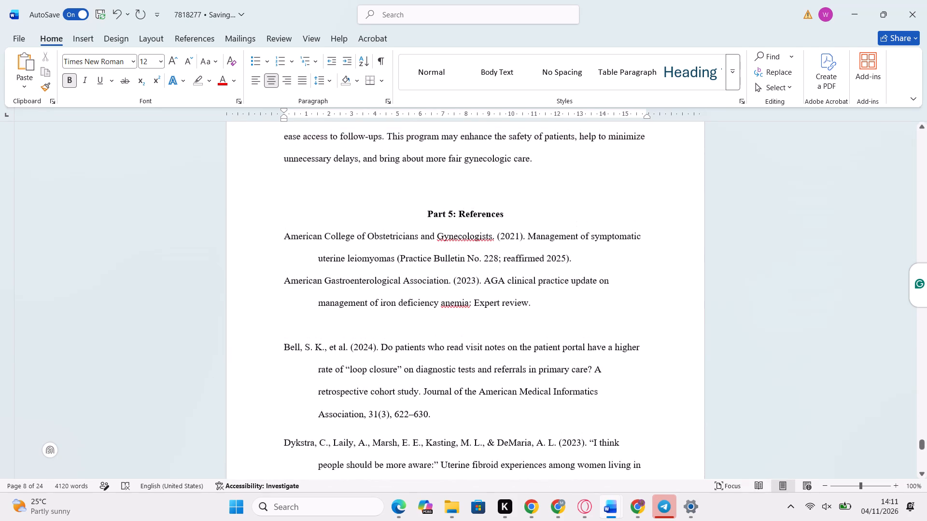
{"action": "scroll", "coordinate": [290, 270], "scroll_direction": "up", "scroll_amount": 1}
{"action": "left_click", "coordinate": [324, 335]}
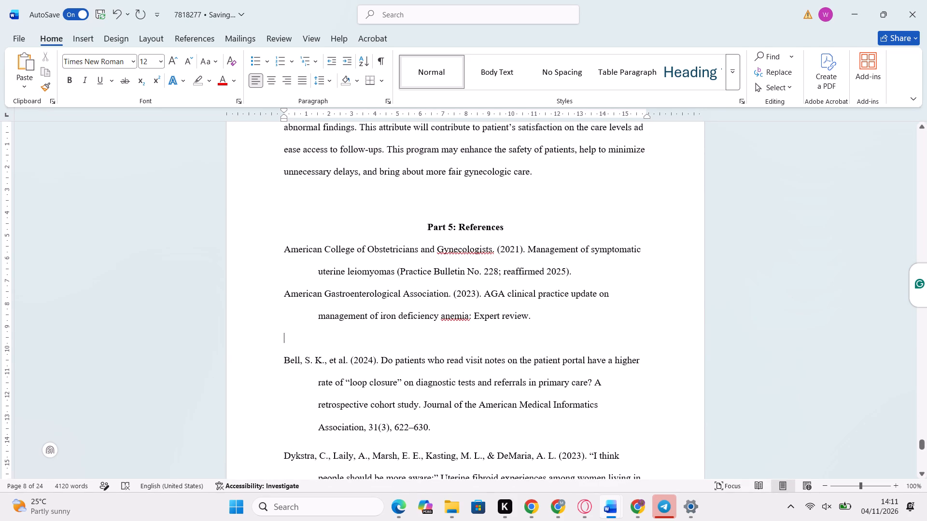
{"action": "key", "text": "BackSpace"}
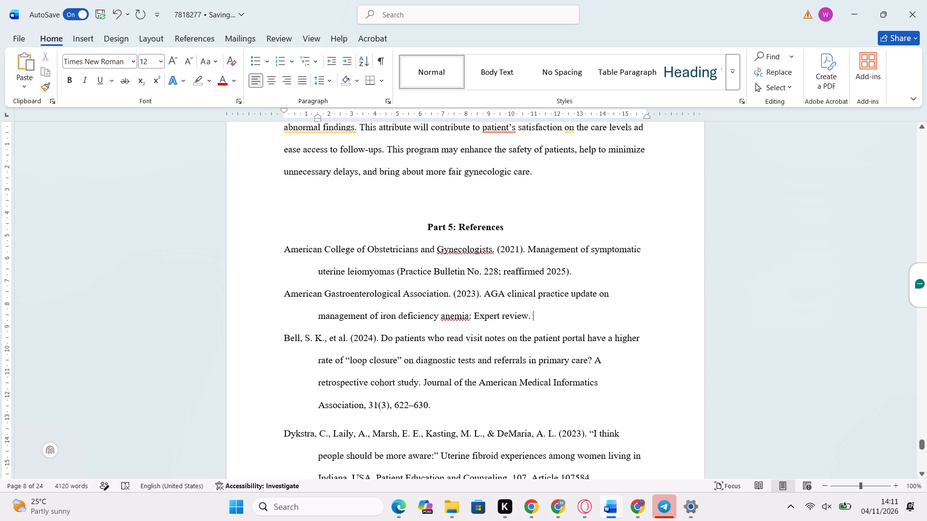
Insert blank lines after Part 4's closing paragraph until the heading "Part 5: References" starts at the top of page 24.
{"action": "left_click", "coordinate": [537, 173]}
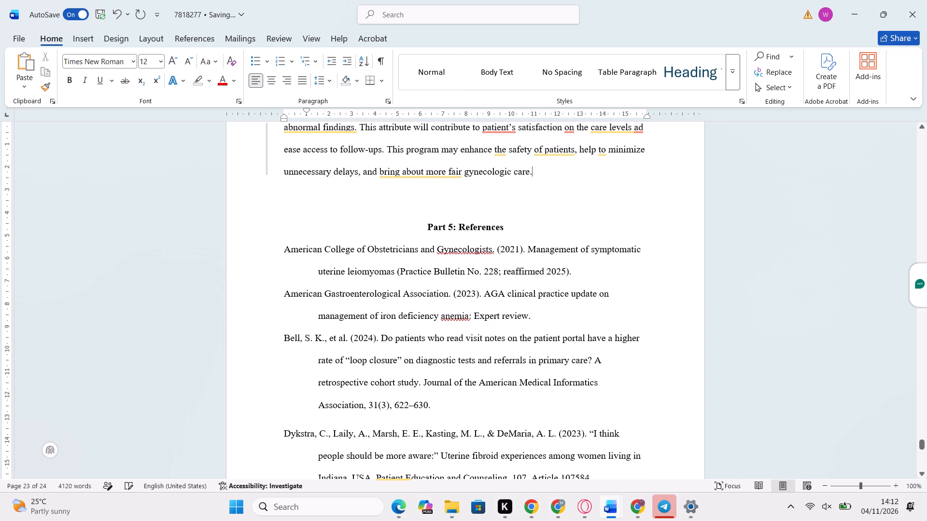
{"action": "key", "text": "Return"}
{"action": "key", "text": "Return"}
{"action": "key", "text": "Return"}
{"action": "key", "text": "Return"}
{"action": "key", "text": "Return"}
{"action": "key", "text": "Return"}
{"action": "key", "text": "Return"}
{"action": "key", "text": "Return"}
{"action": "key", "text": "Return"}
{"action": "key", "text": "Return"}
{"action": "key", "text": "Return"}
{"action": "key", "text": "Return"}
{"action": "key", "text": "Return"}
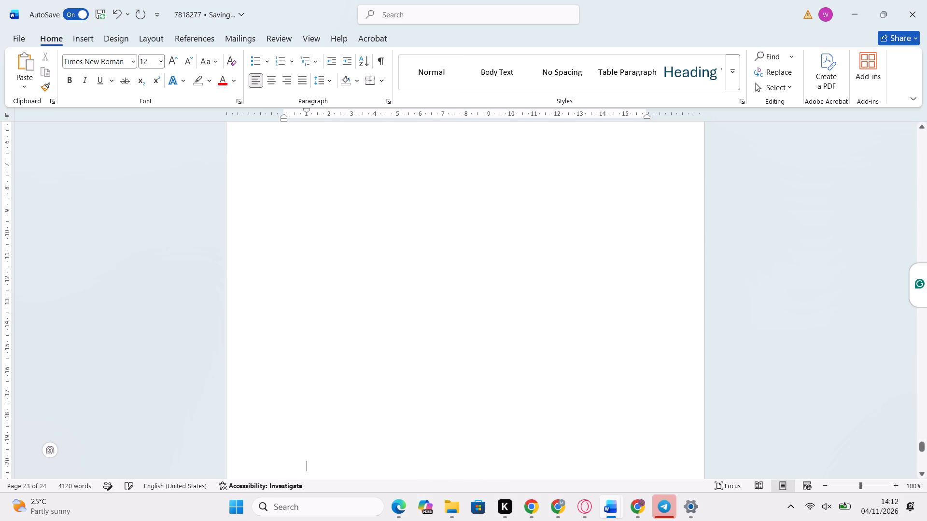
{"action": "key", "text": "Return"}
{"action": "key", "text": "Return"}
{"action": "key", "text": "Return"}
{"action": "key", "text": "Return"}
{"action": "key", "text": "Return"}
{"action": "key", "text": "BackSpace"}
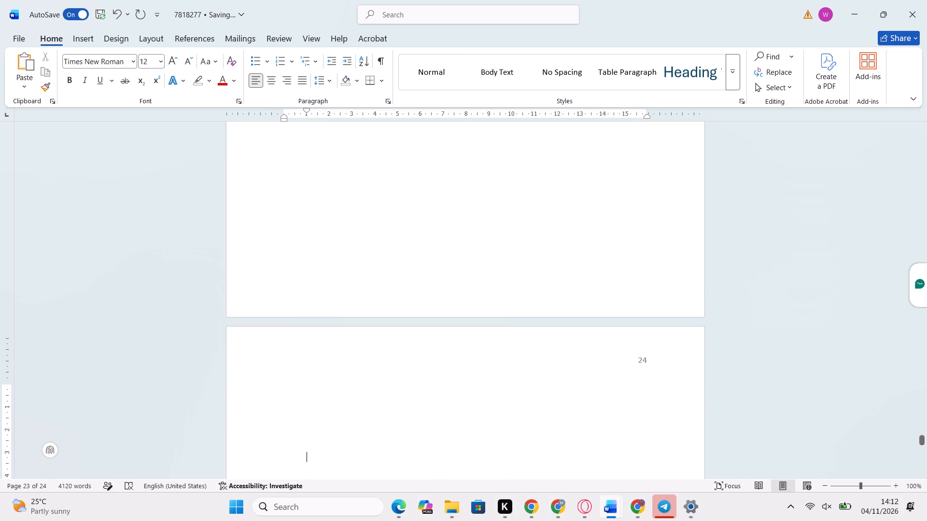
{"action": "key", "text": "BackSpace"}
{"action": "key", "text": "BackSpace"}
{"action": "key", "text": "BackSpace"}
{"action": "key", "text": "BackSpace"}
{"action": "key", "text": "Return"}
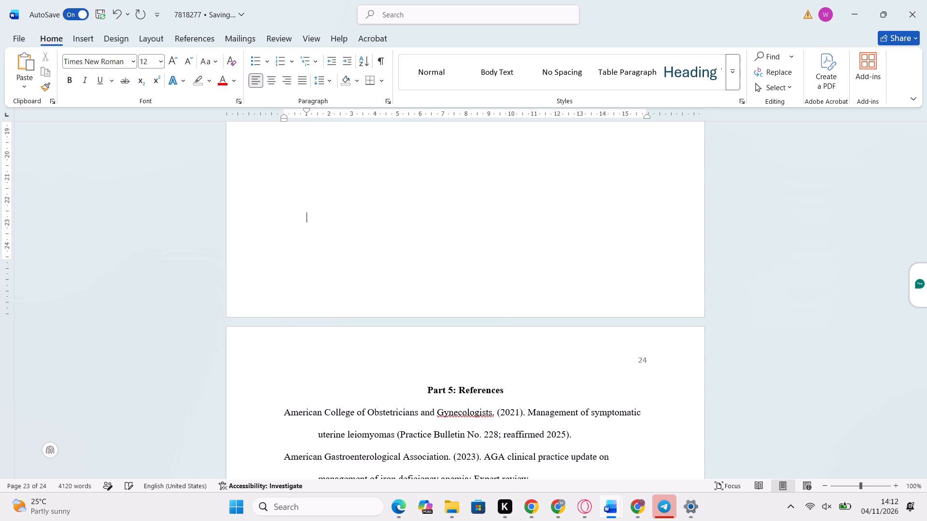
Check the end of the reference list and save the document.
{"action": "scroll", "coordinate": [402, 305], "scroll_direction": "down", "scroll_amount": 18}
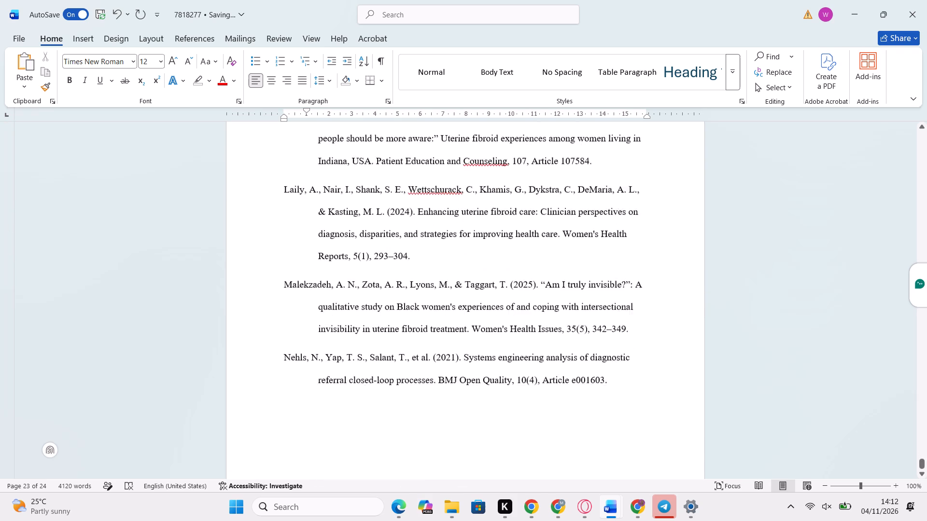
{"action": "scroll", "coordinate": [435, 309], "scroll_direction": "down", "scroll_amount": 20}
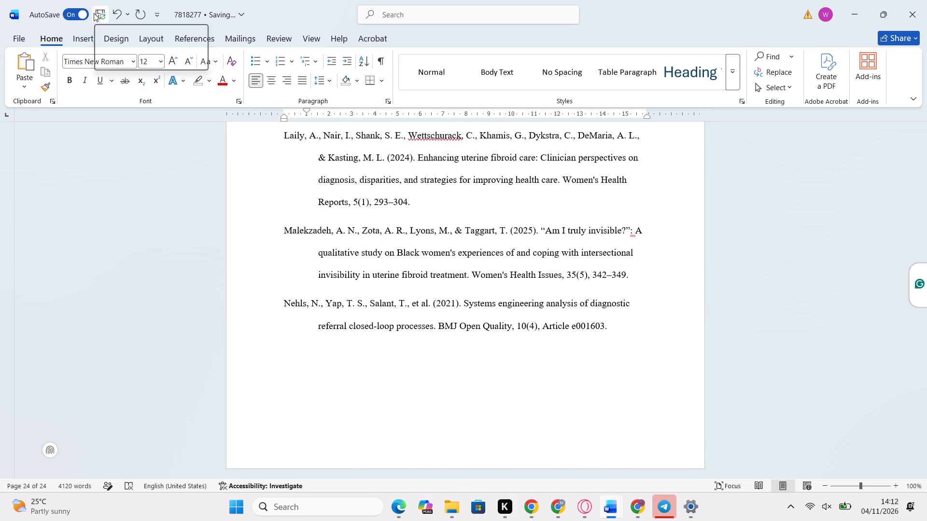
{"action": "key", "text": "ctrl+s"}
{"action": "key", "text": "ctrl+s"}
{"action": "key", "text": "ctrl+s"}
{"action": "key", "text": "ctrl+s"}
{"action": "key", "text": "ctrl+s"}
{"action": "key", "text": "ctrl+s"}
{"action": "key", "text": "ctrl+s"}
{"action": "key", "text": "ctrl+s"}
{"action": "key", "text": "ctrl+s"}
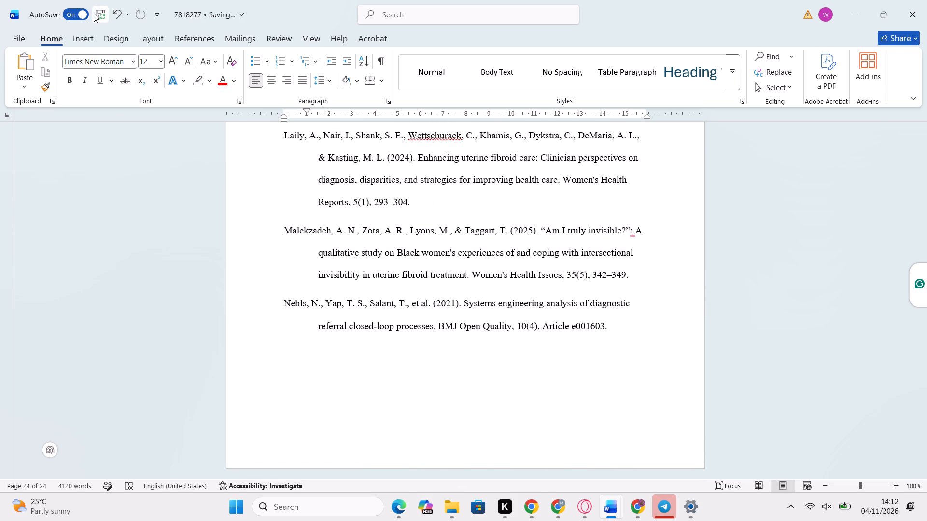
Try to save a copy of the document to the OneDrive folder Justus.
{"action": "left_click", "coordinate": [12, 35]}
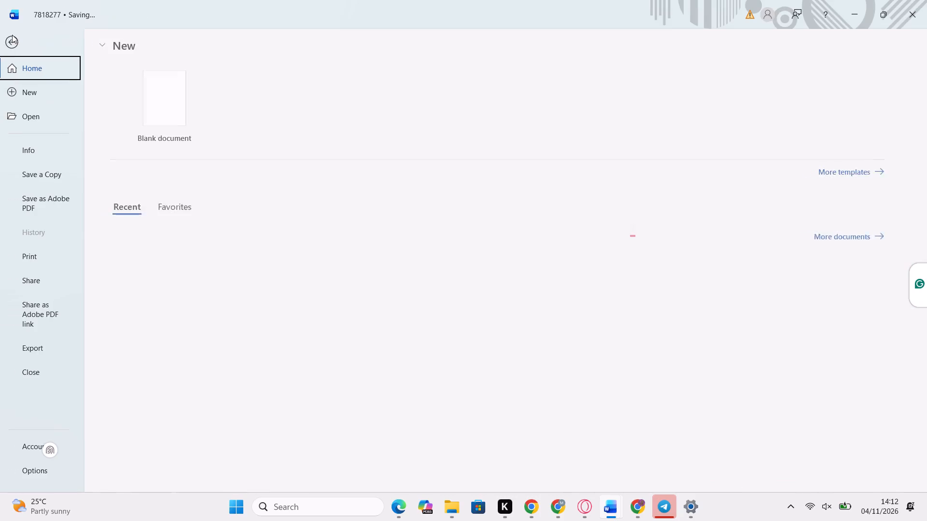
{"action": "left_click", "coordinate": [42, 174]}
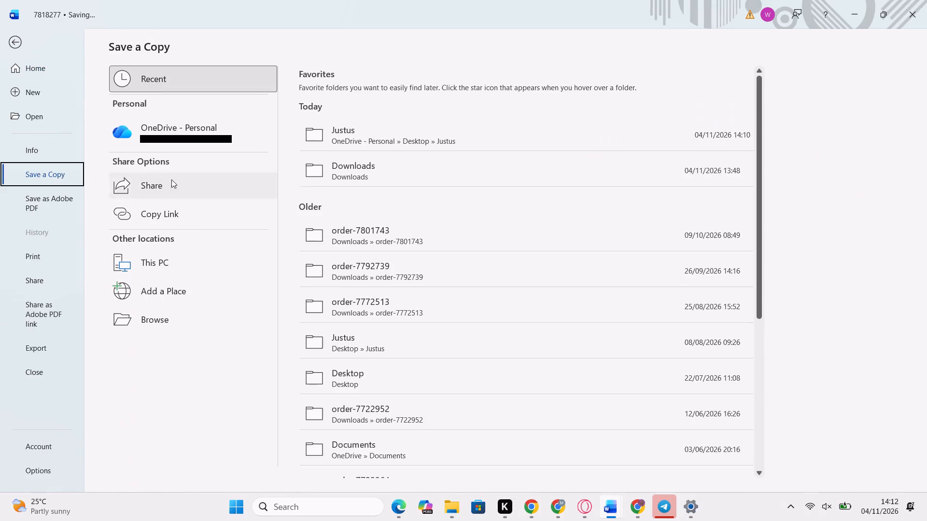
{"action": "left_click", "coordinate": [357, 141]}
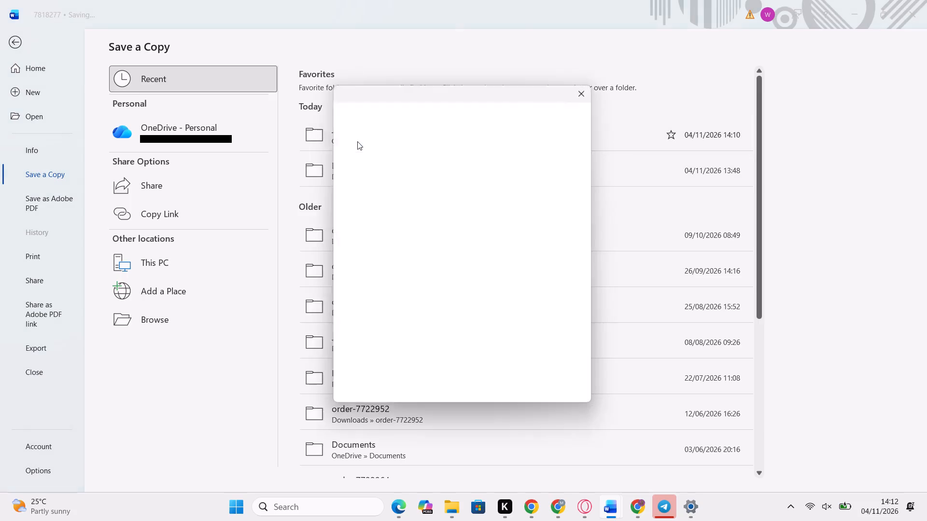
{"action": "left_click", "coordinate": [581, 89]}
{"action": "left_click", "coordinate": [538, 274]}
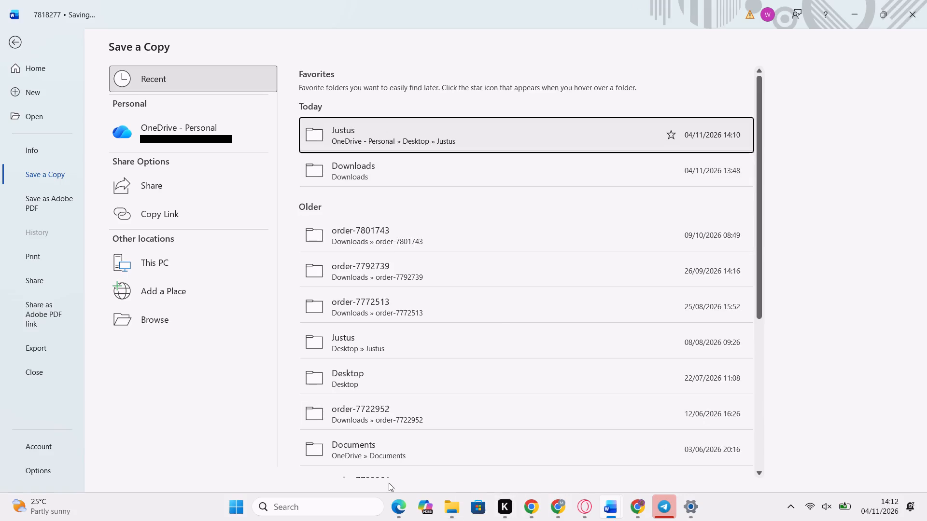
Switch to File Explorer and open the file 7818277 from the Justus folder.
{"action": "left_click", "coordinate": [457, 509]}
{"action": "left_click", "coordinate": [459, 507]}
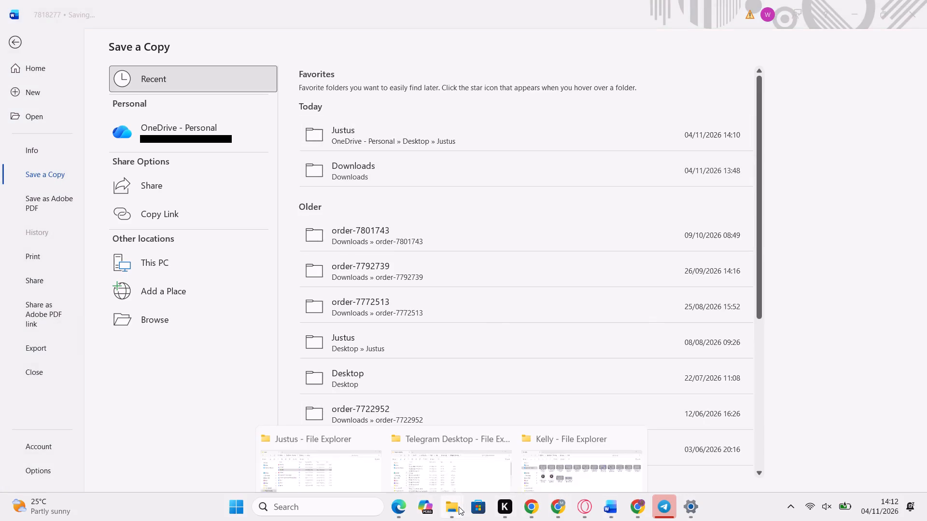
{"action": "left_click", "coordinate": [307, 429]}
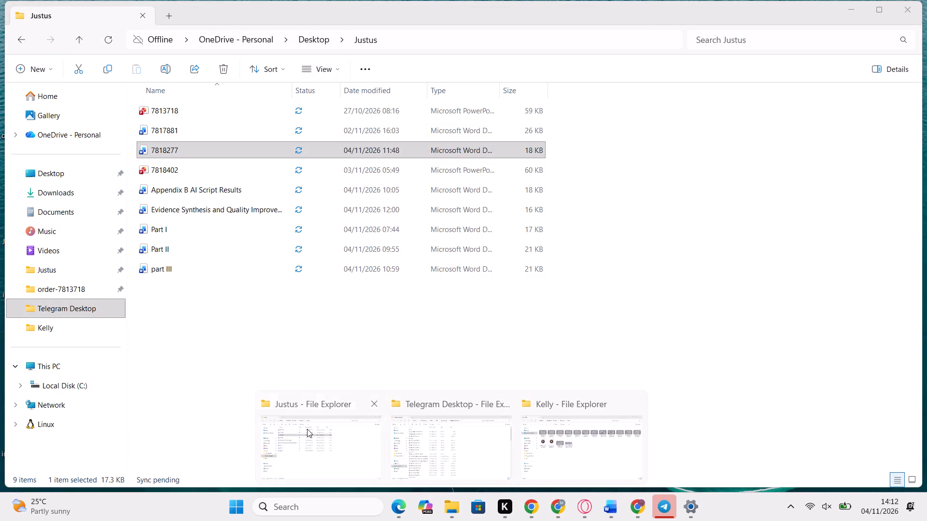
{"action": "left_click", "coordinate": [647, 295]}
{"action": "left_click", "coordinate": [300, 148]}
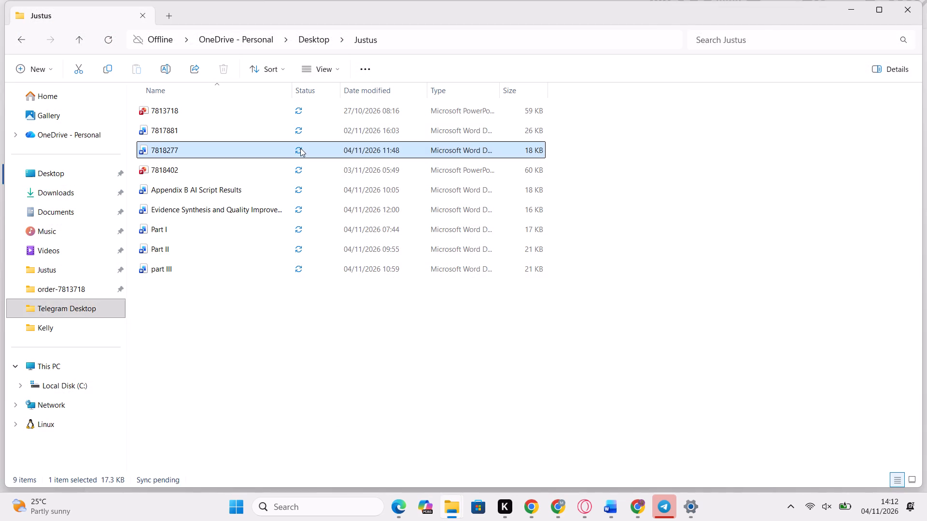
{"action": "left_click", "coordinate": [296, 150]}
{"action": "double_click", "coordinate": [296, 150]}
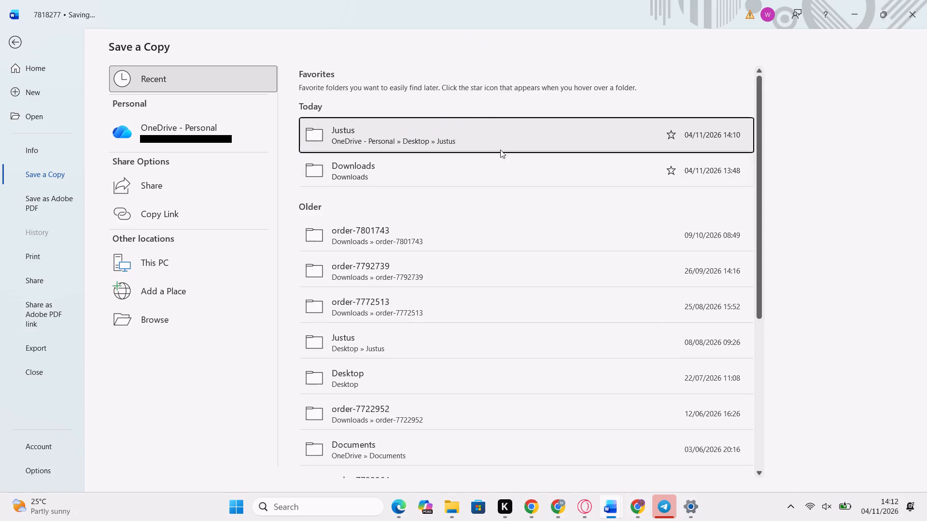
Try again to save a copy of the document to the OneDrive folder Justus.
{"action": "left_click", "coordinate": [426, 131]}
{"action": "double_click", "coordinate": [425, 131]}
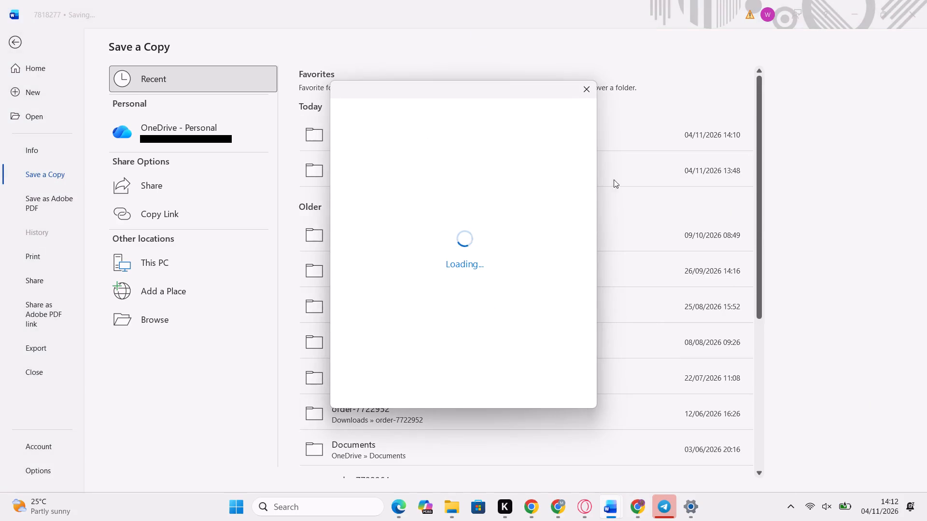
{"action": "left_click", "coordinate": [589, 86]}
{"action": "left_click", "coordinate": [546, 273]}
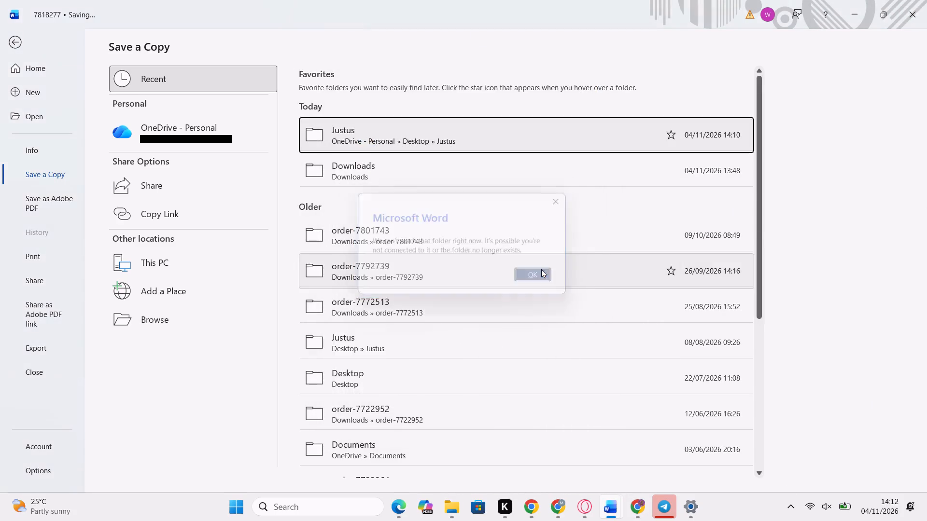
Close the document, reopen 7818277 from the Justus folder in File Explorer, and check its opening pages.
{"action": "left_click", "coordinate": [914, 18]}
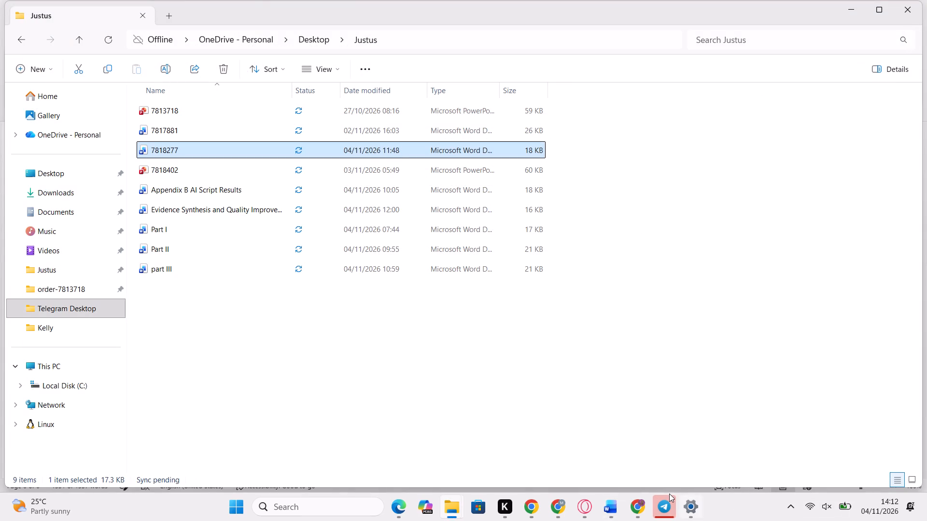
{"action": "left_click", "coordinate": [610, 511]}
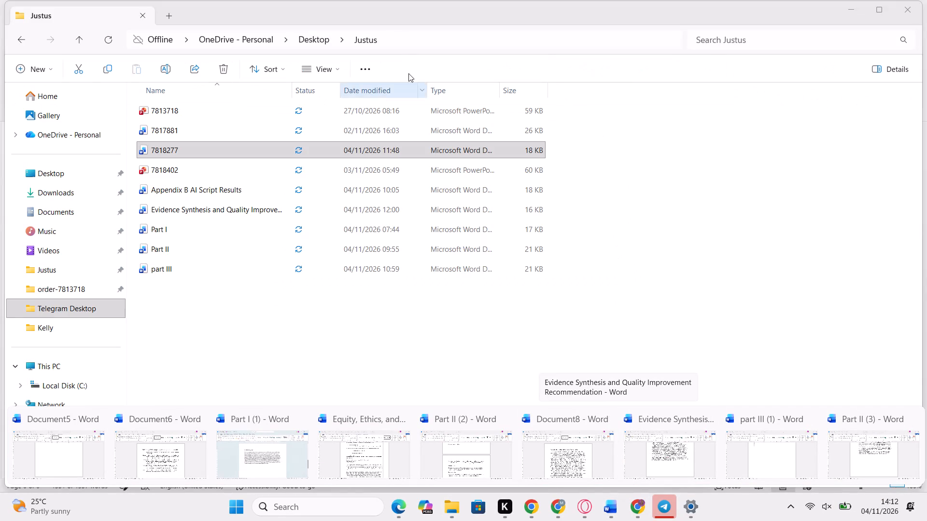
{"action": "double_click", "coordinate": [221, 149]}
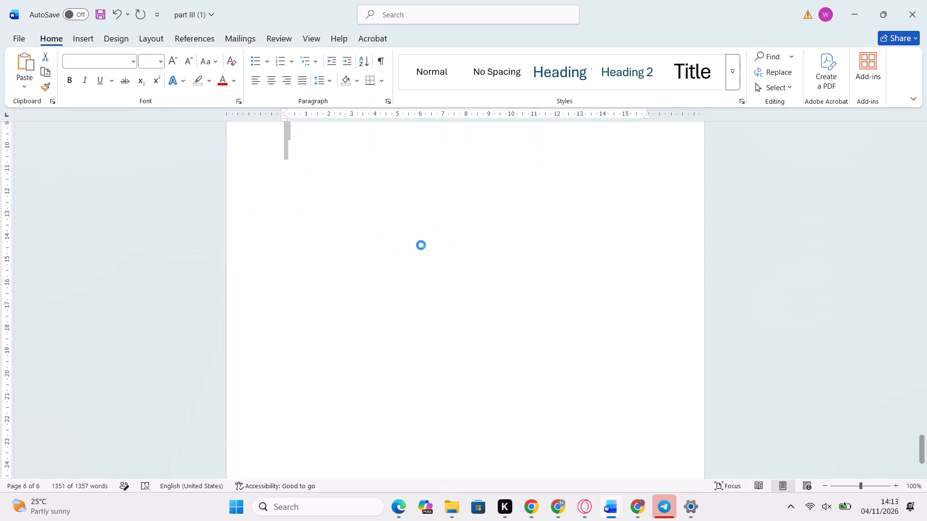
{"action": "scroll", "coordinate": [588, 370], "scroll_direction": "down", "scroll_amount": 11}
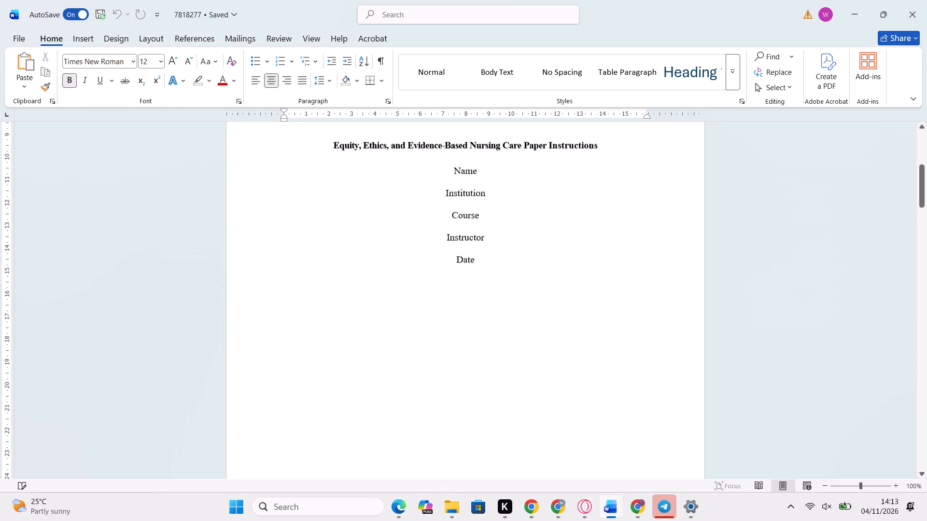
{"action": "scroll", "coordinate": [590, 371], "scroll_direction": "down", "scroll_amount": 13}
{"action": "scroll", "coordinate": [552, 319], "scroll_direction": "down", "scroll_amount": 17}
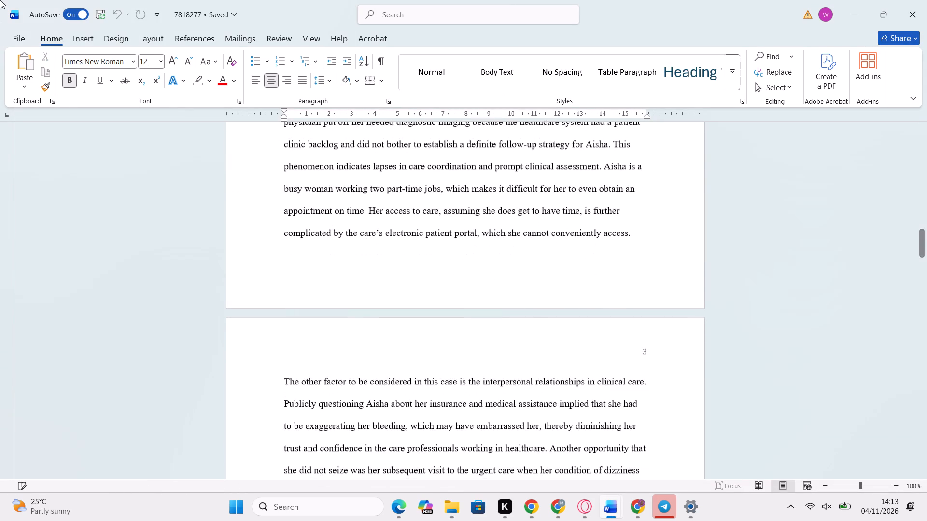
Save a copy of the document as 7818277 in the Downloads folder.
{"action": "left_click", "coordinate": [16, 32]}
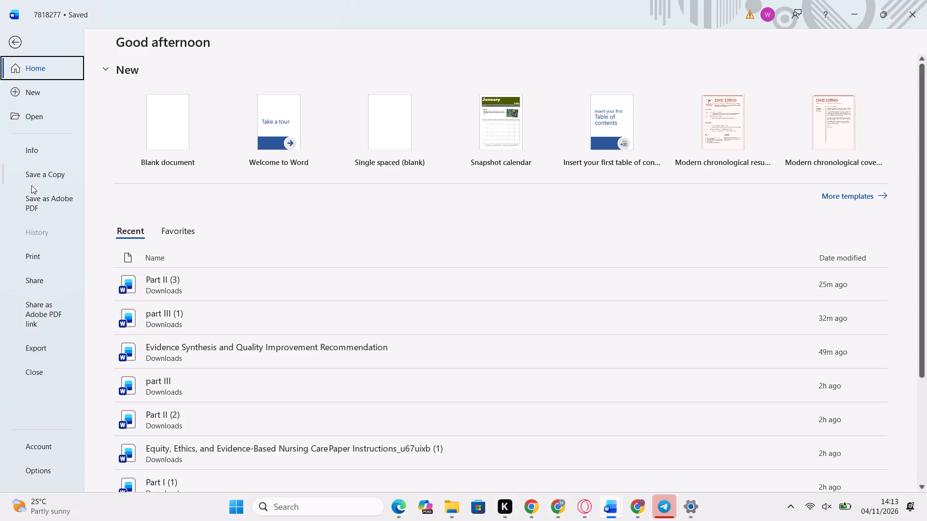
{"action": "left_click", "coordinate": [32, 173]}
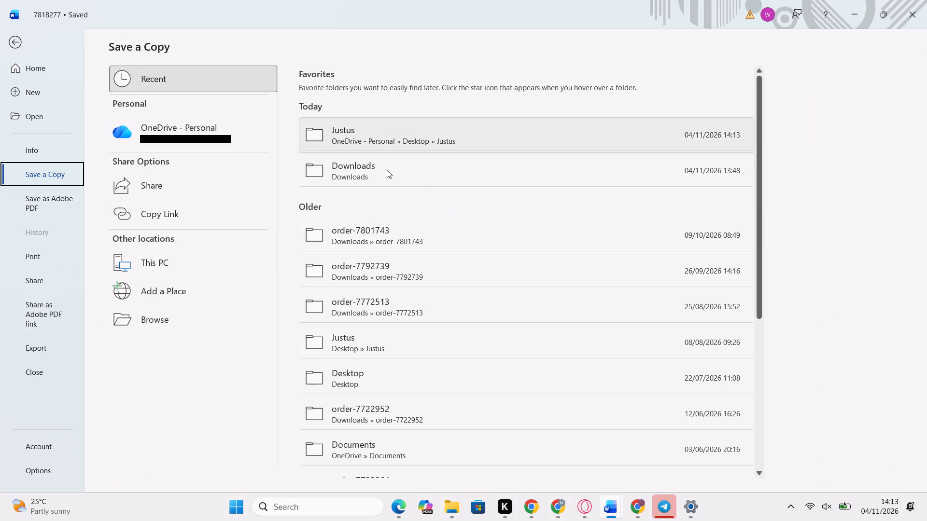
{"action": "left_click", "coordinate": [384, 168]}
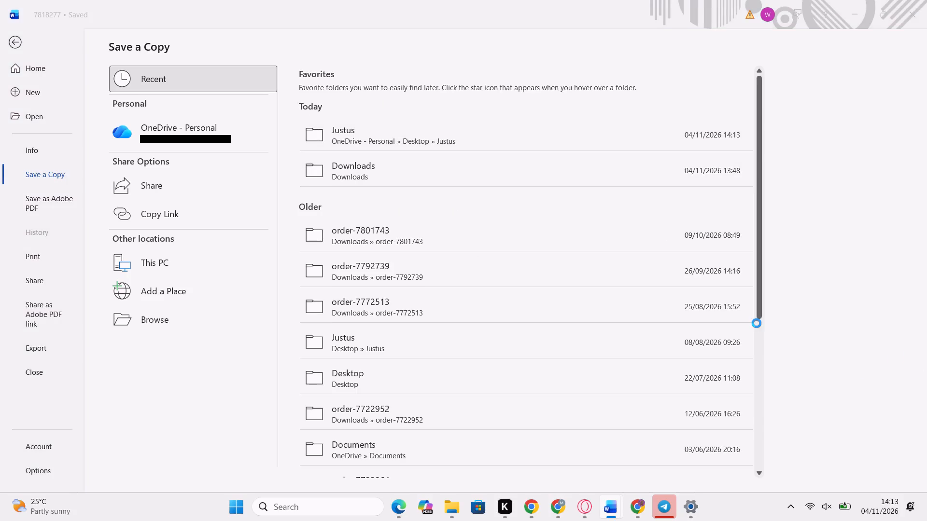
{"action": "left_click", "coordinate": [369, 285]}
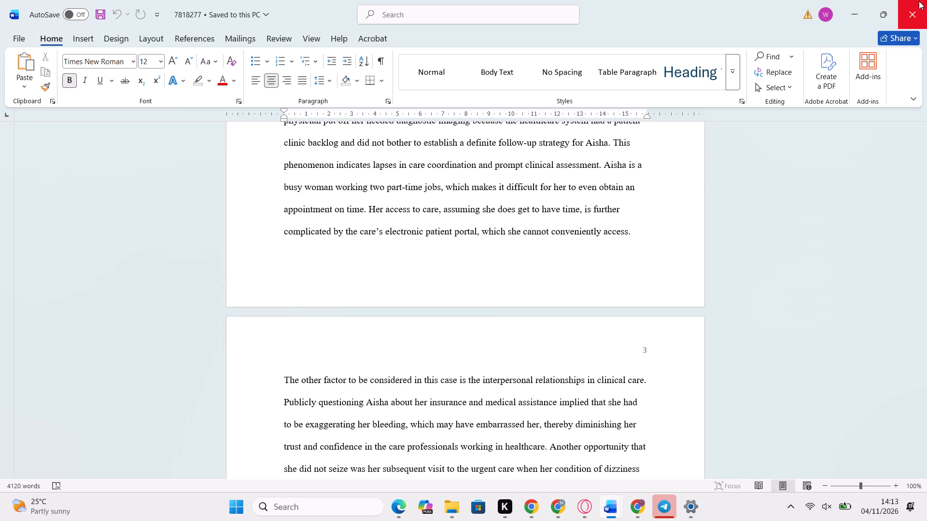
Close the documents 7818277 and part III (1), discarding the unsaved changes to part III (1).
{"action": "left_click", "coordinate": [919, 1]}
{"action": "left_click", "coordinate": [925, 11]}
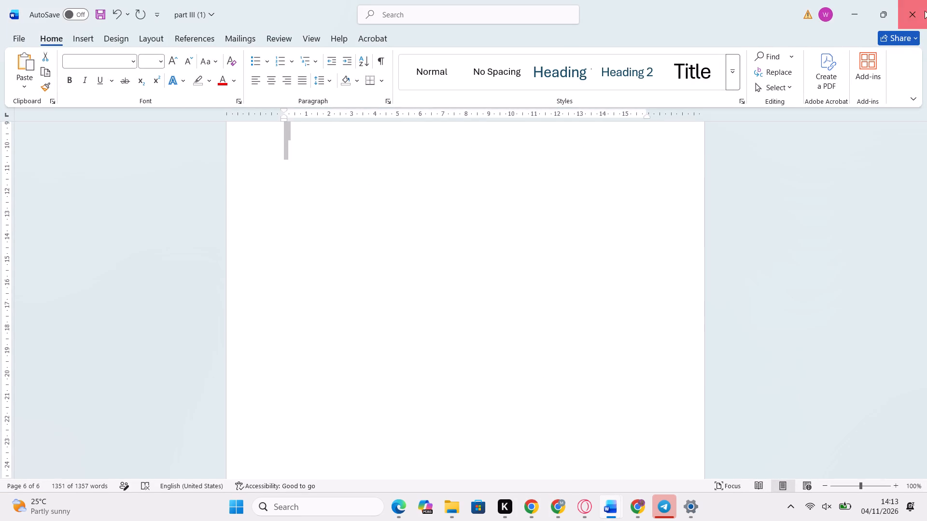
{"action": "left_click", "coordinate": [496, 339]}
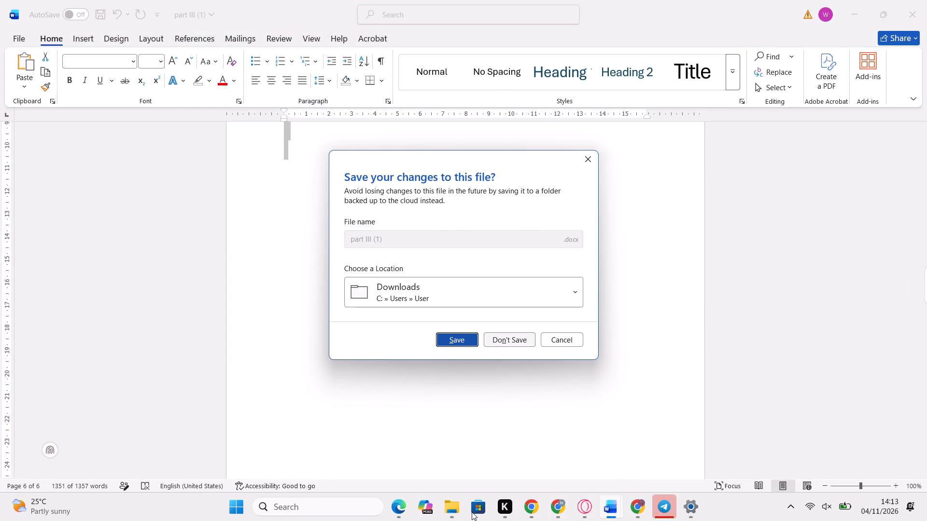